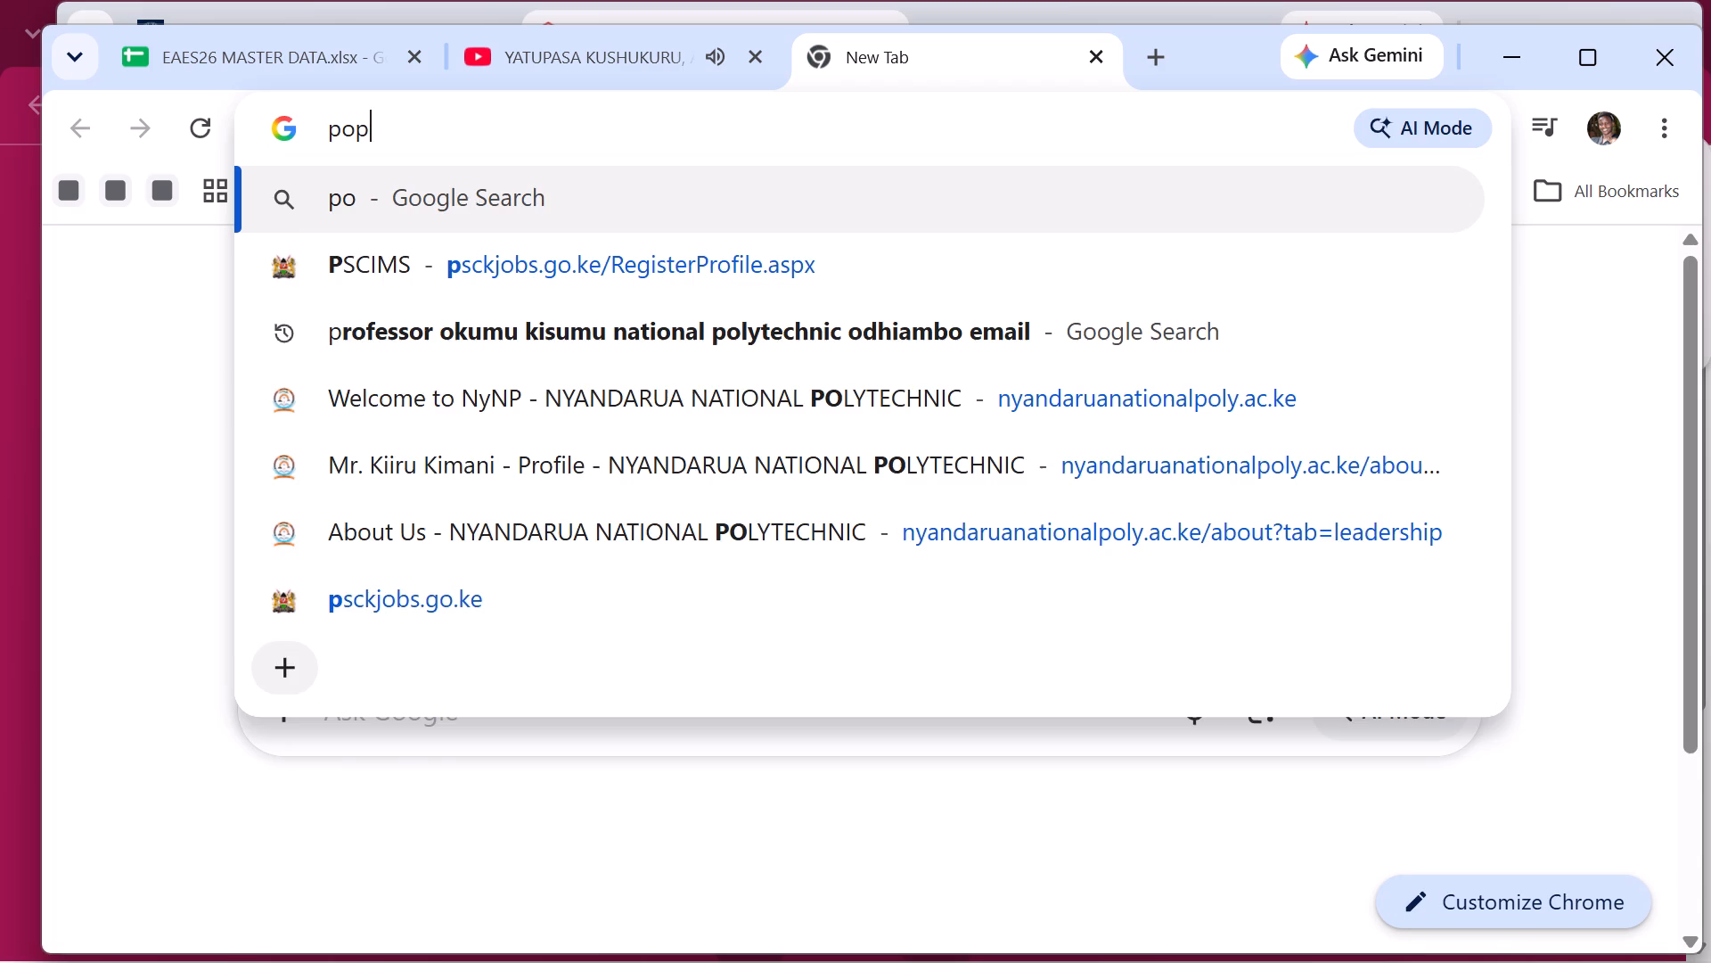
Search Google for "popo".
type("o")
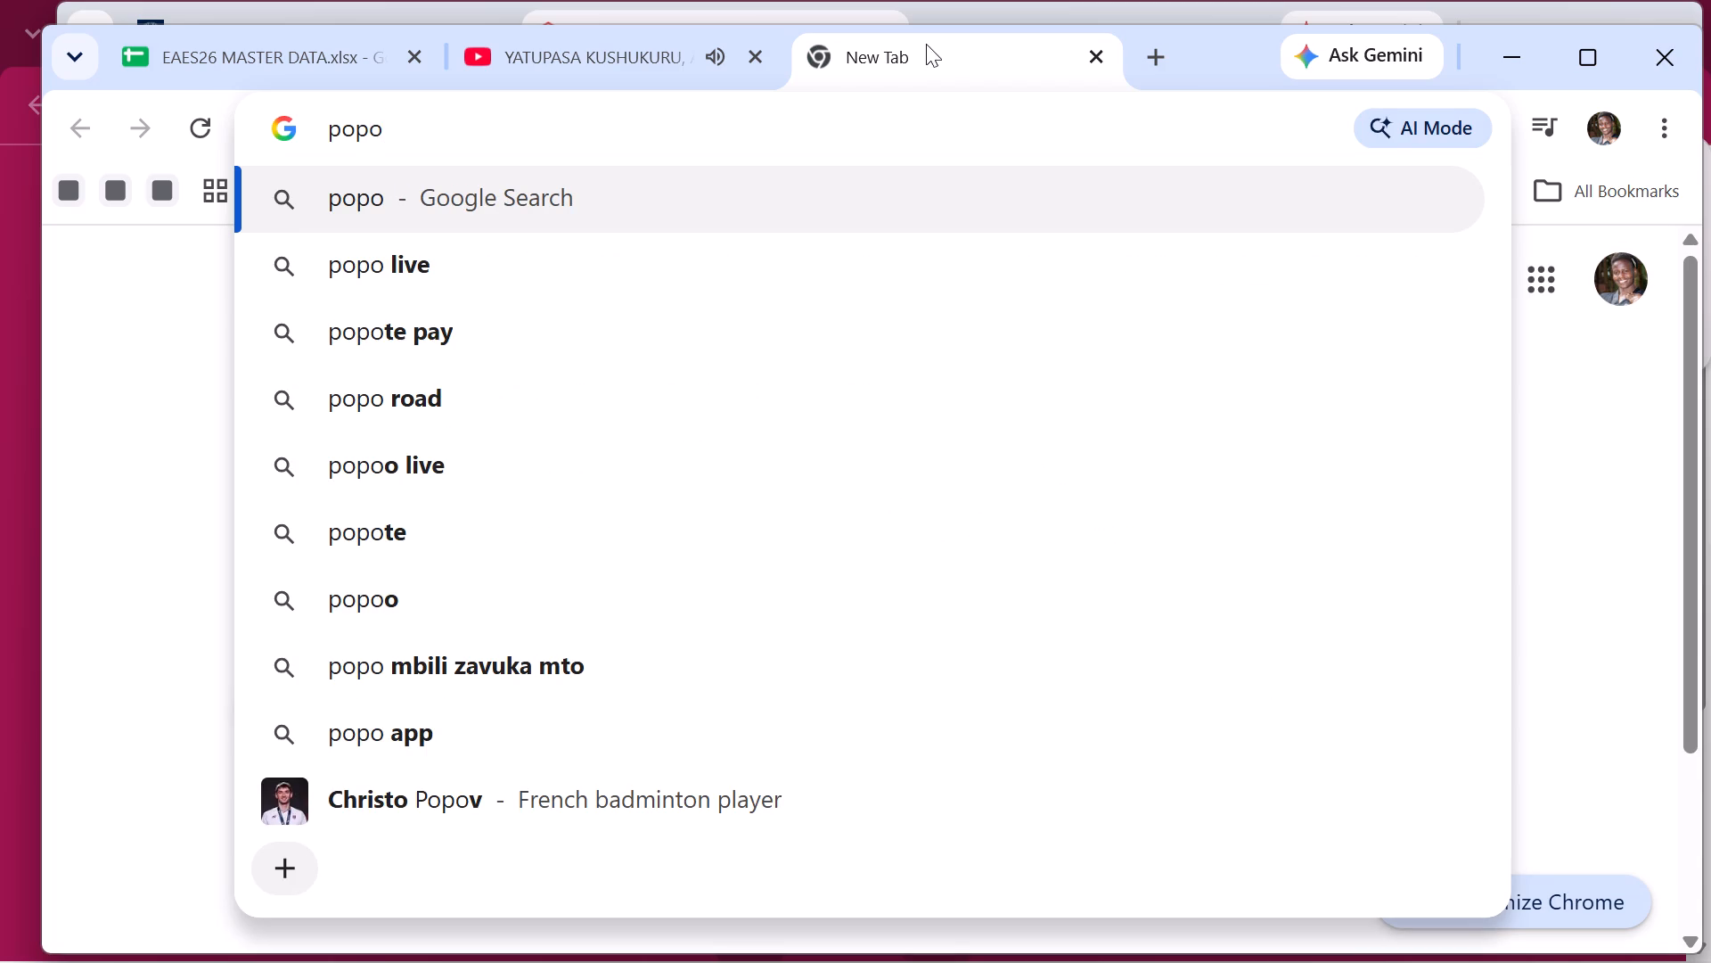
key("Return")
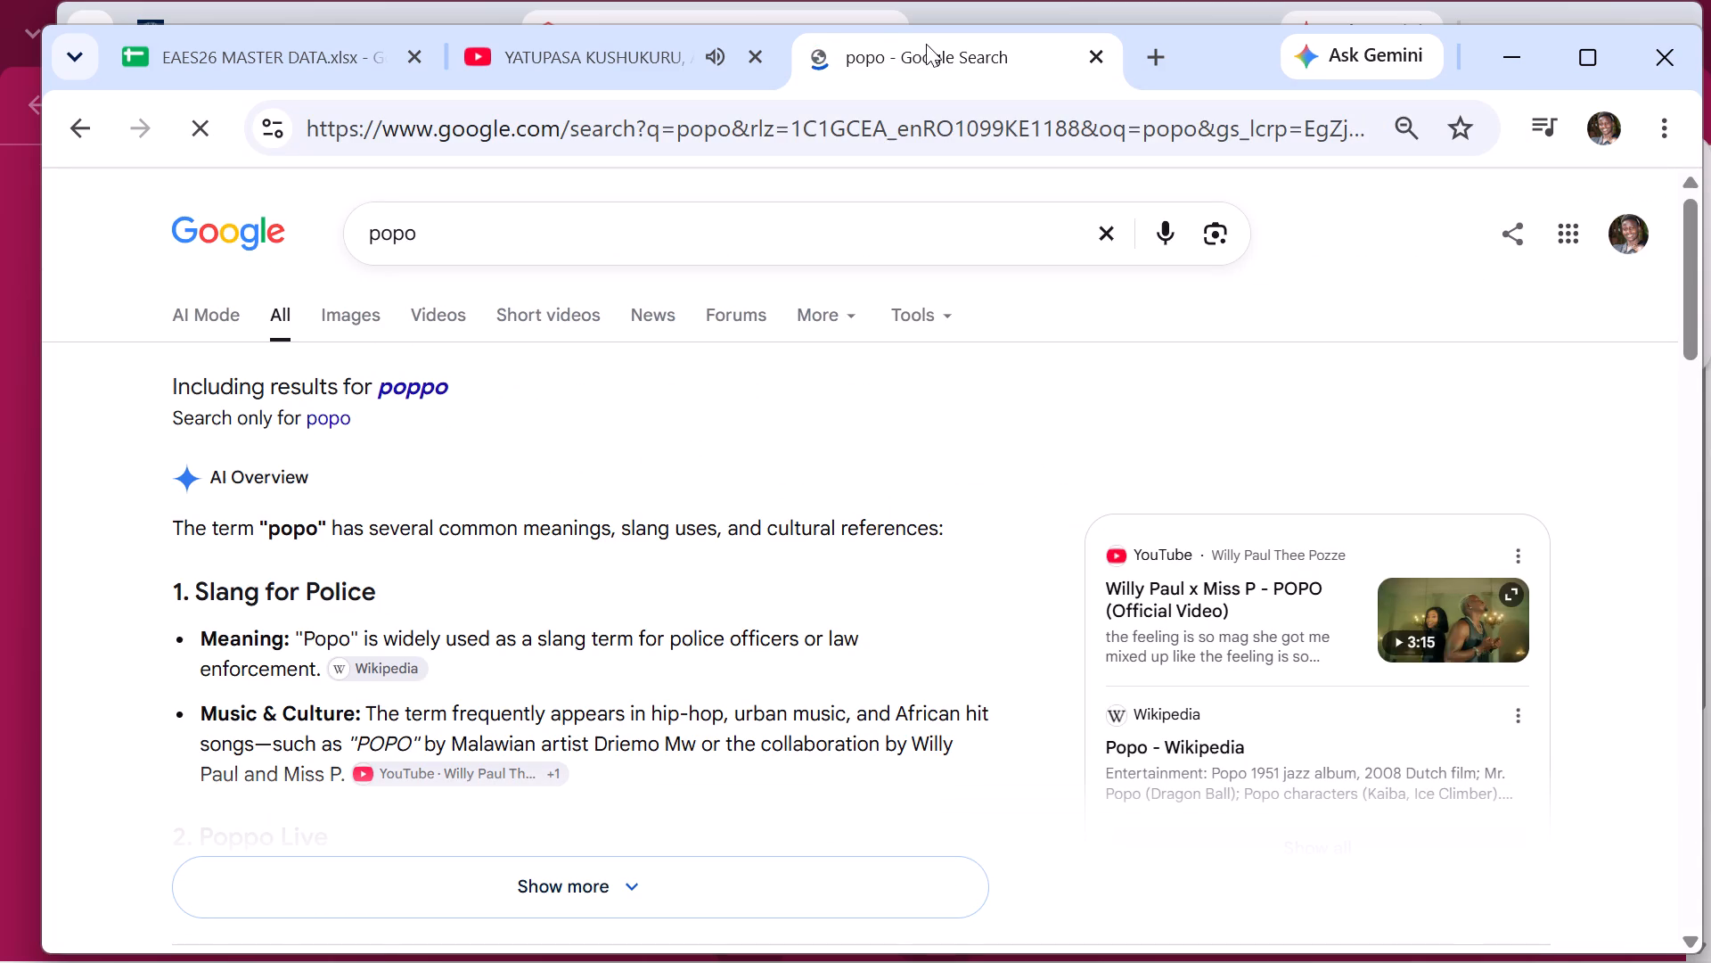
Look through the web results for "popo", including the site listings and videos, and close the results tab.
left_click(926, 44)
left_click(984, 586)
scroll(984, 586, "down", 2)
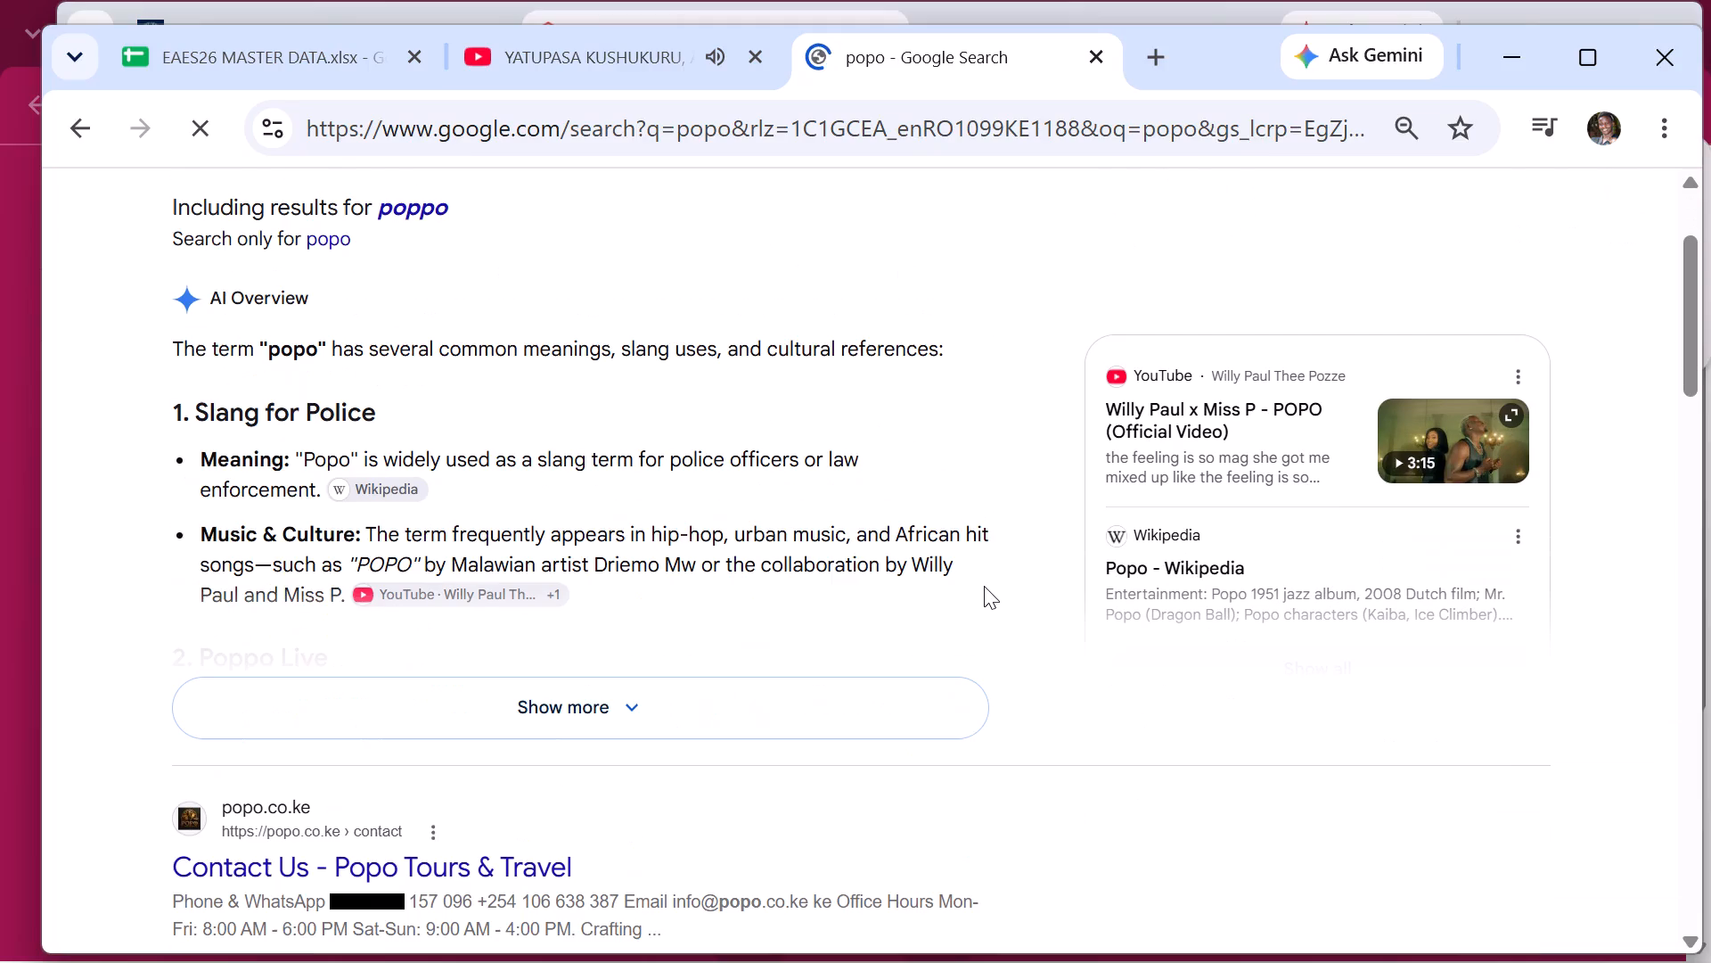
scroll(984, 586, "down", 3)
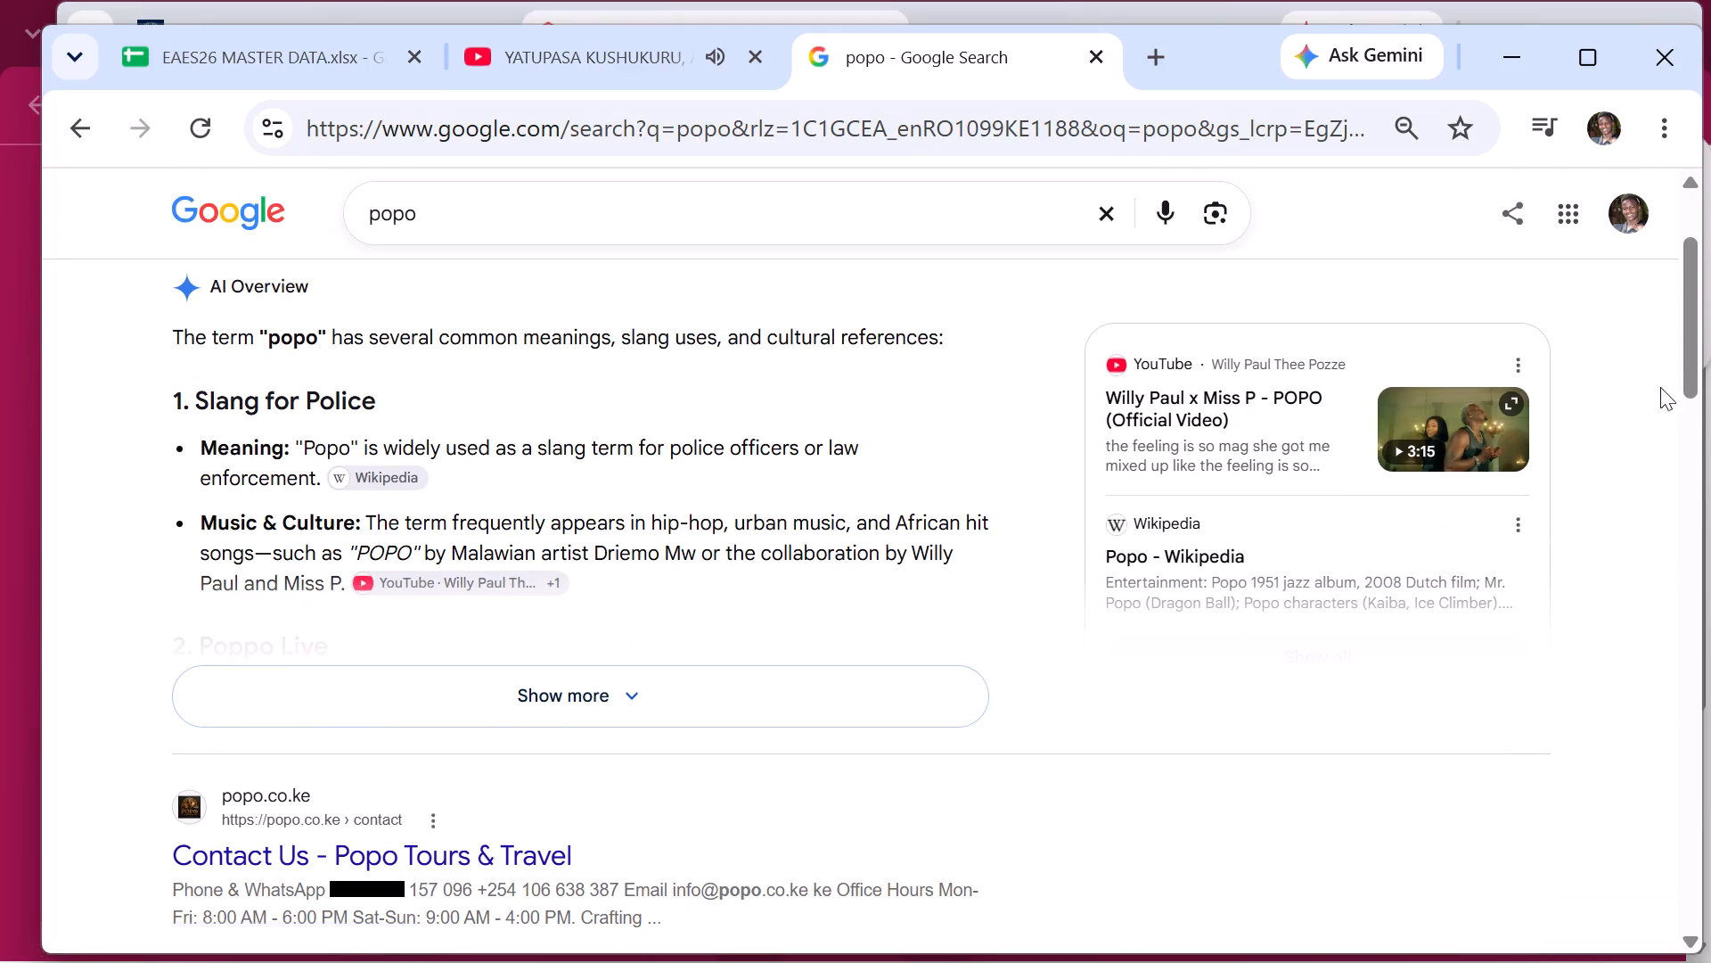
left_click_drag(1691, 364, 1710, 460)
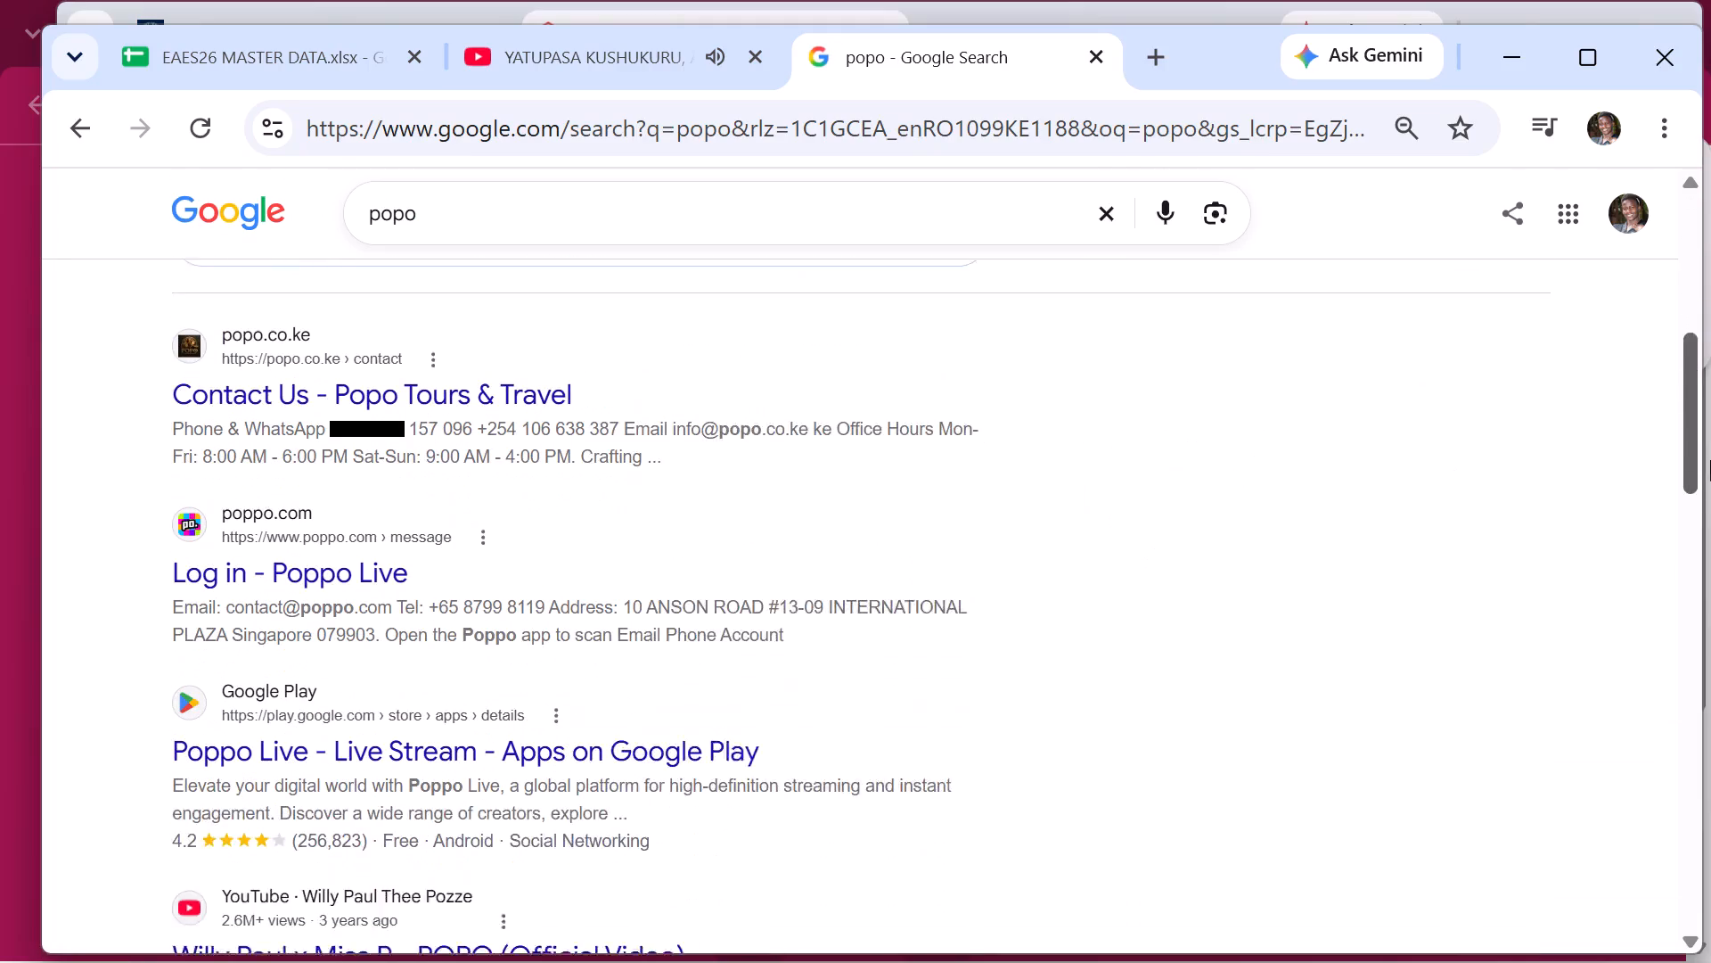
left_click_drag(1710, 460, 1710, 465)
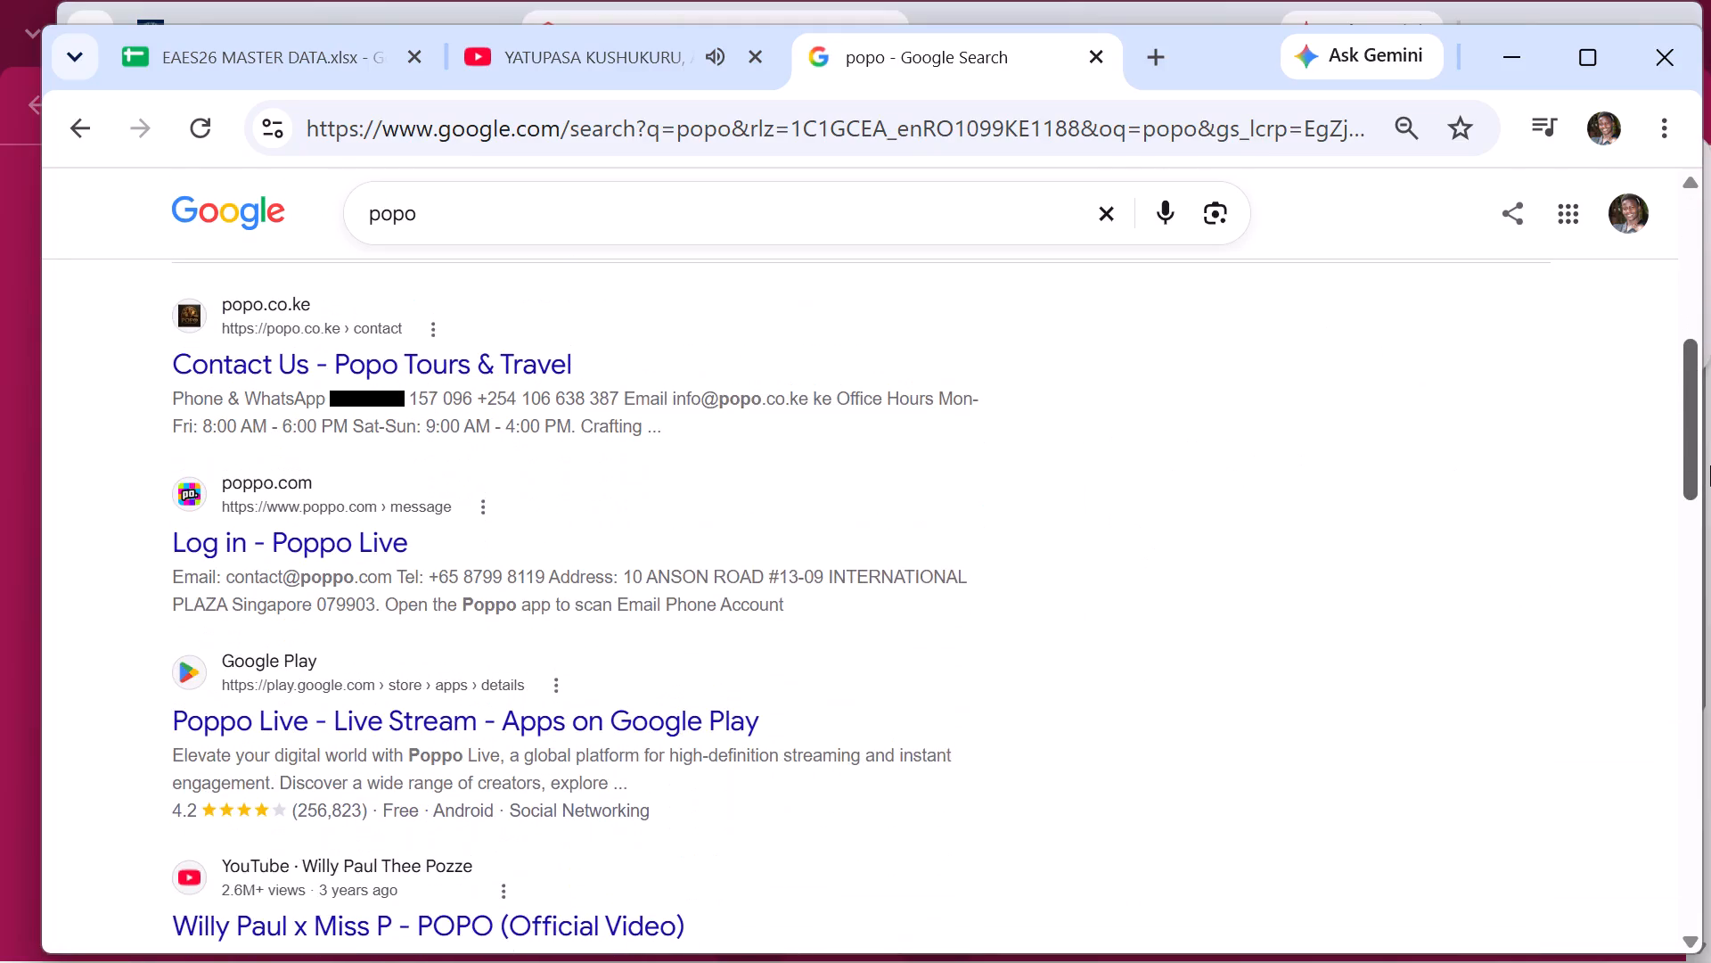
left_click_drag(1710, 465, 1709, 514)
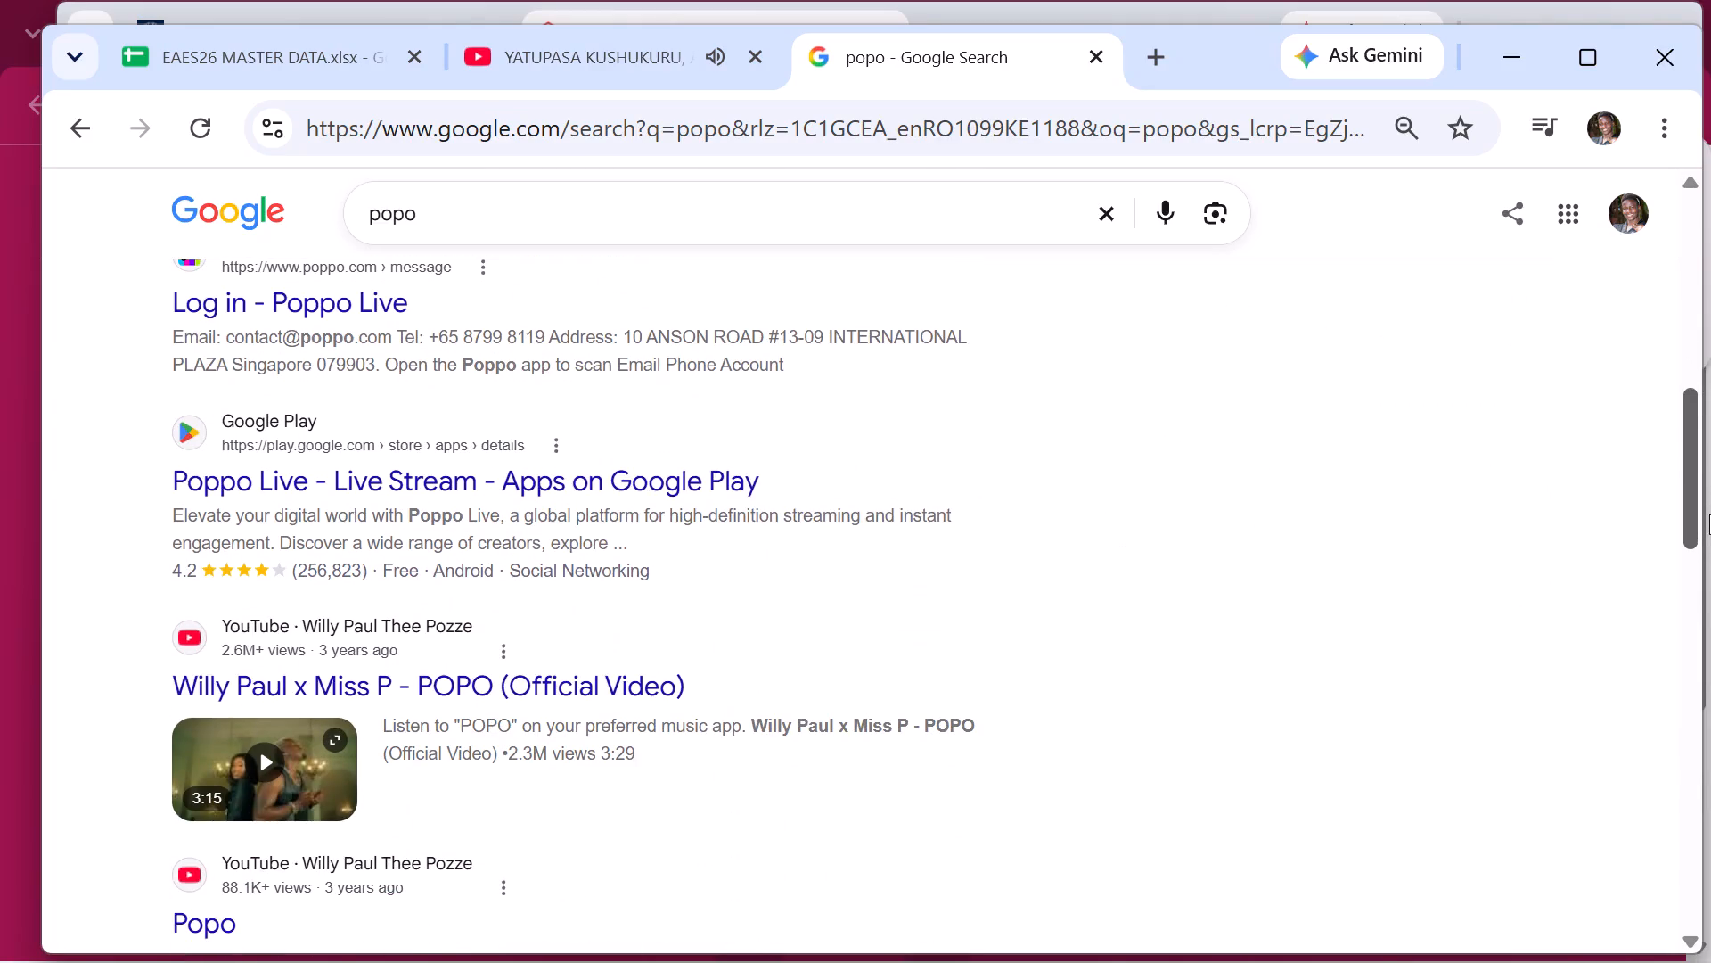
left_click_drag(1709, 514, 1691, 437)
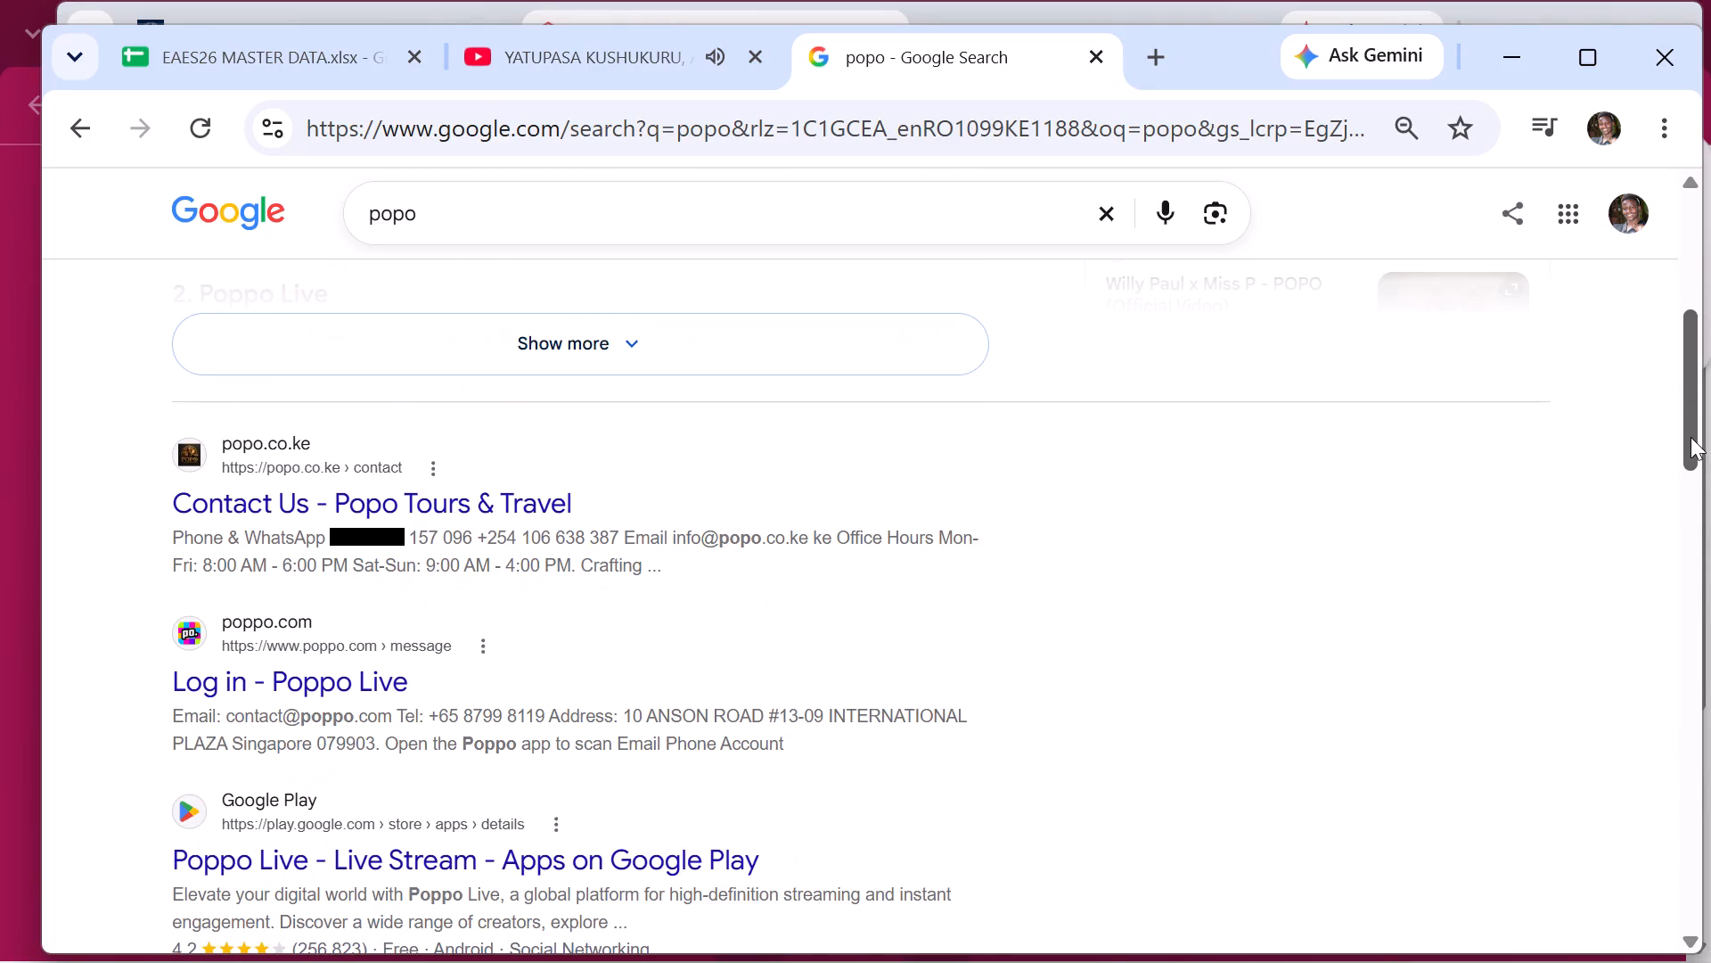
left_click(1096, 53)
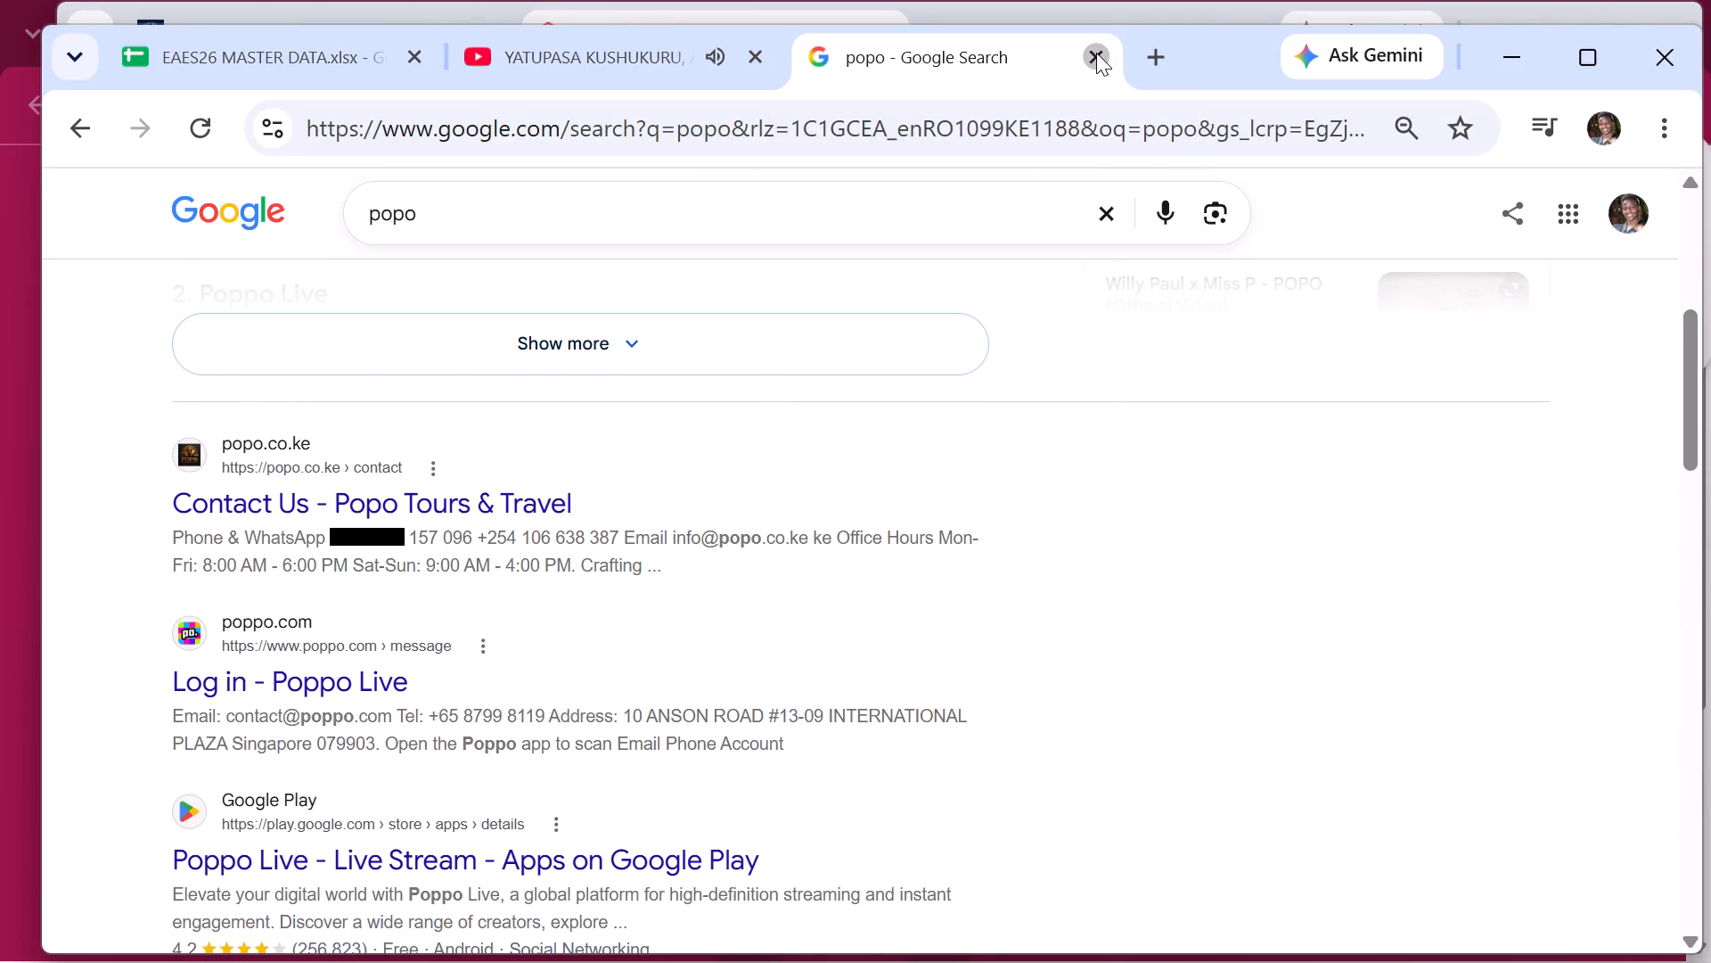
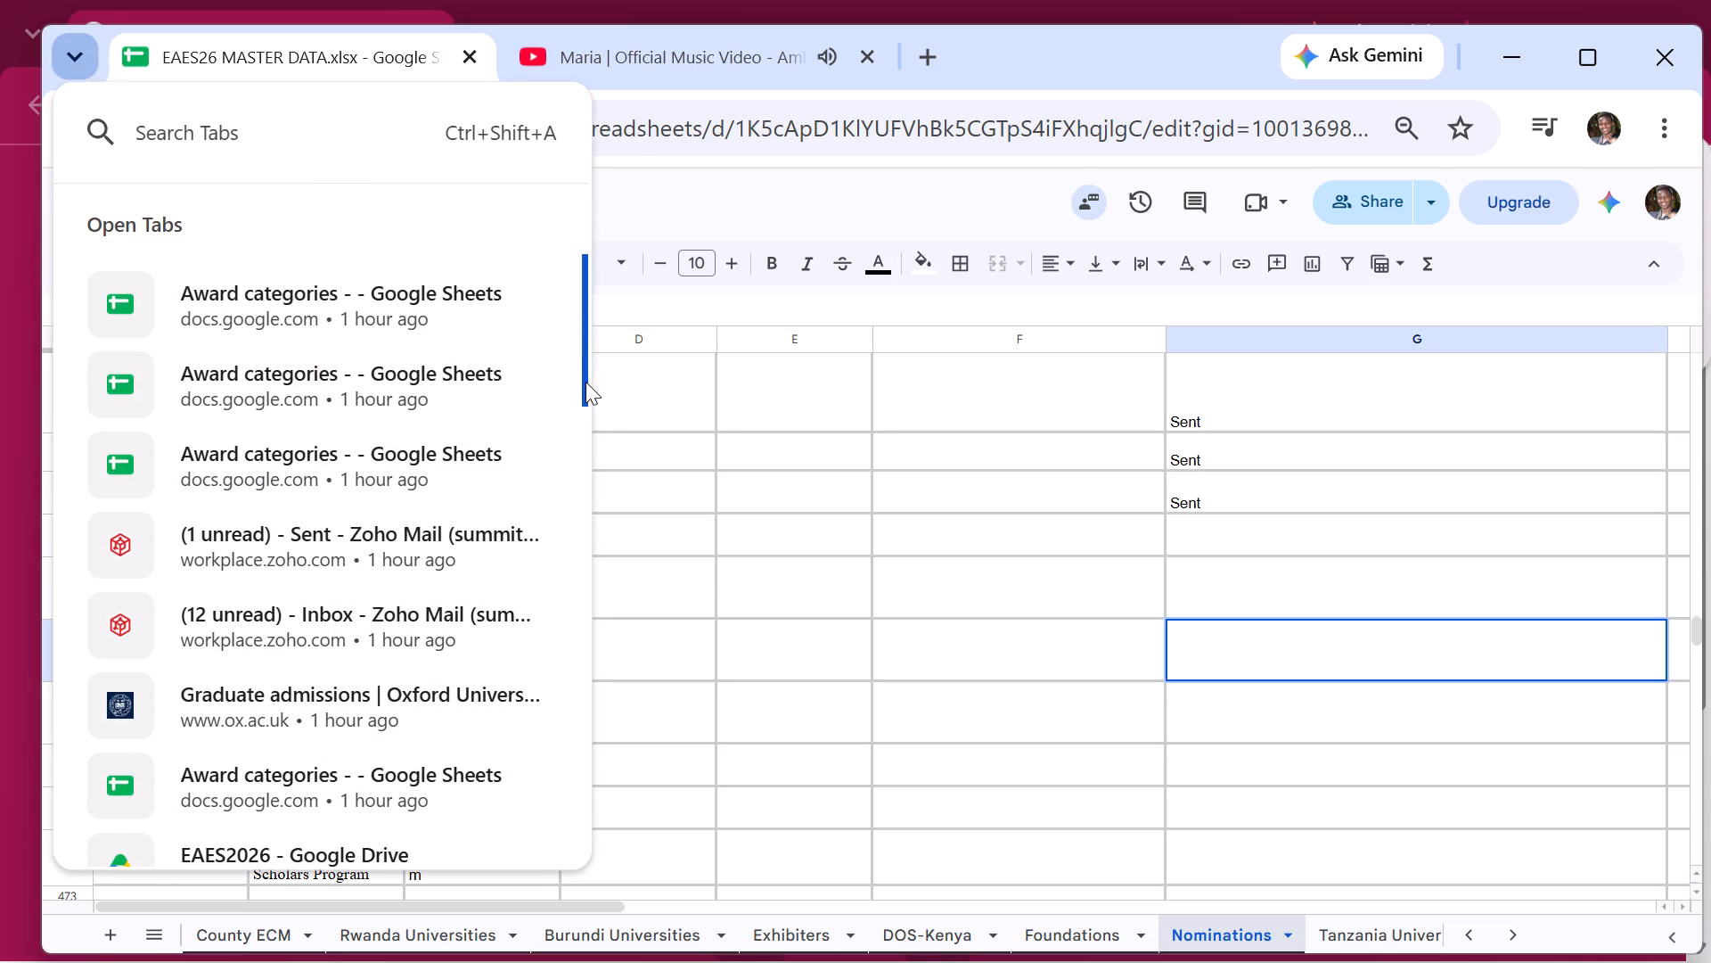
Look through the list of open browser tabs.
left_click_drag(585, 378, 593, 445)
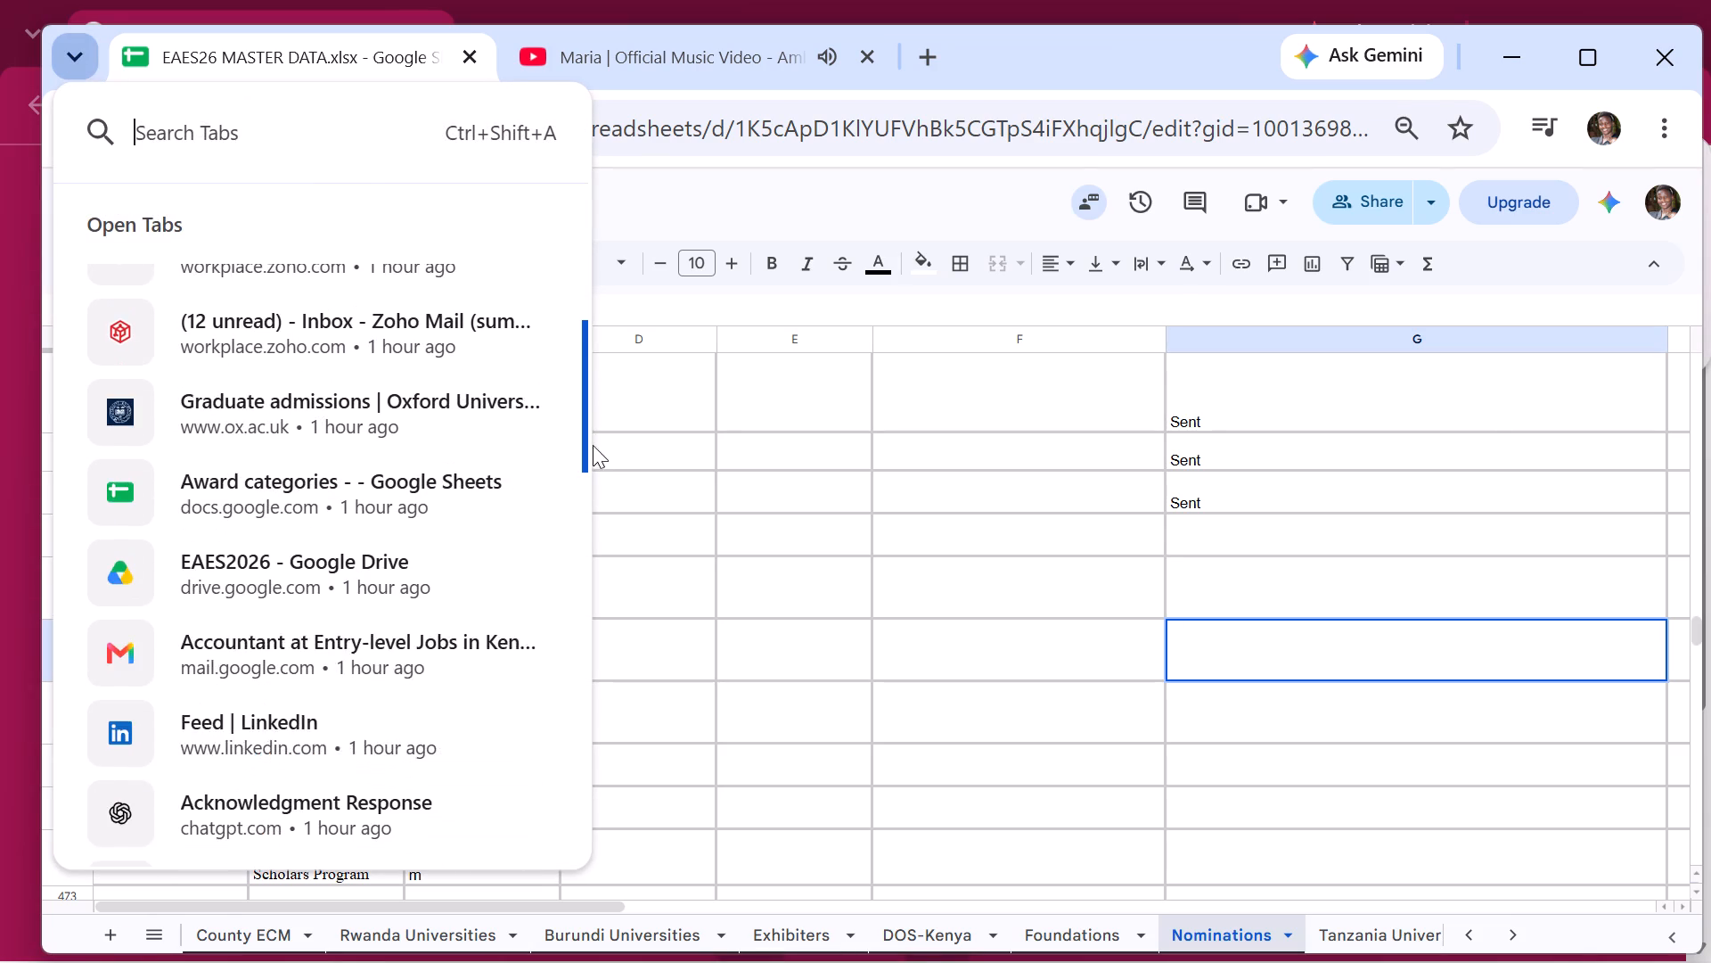
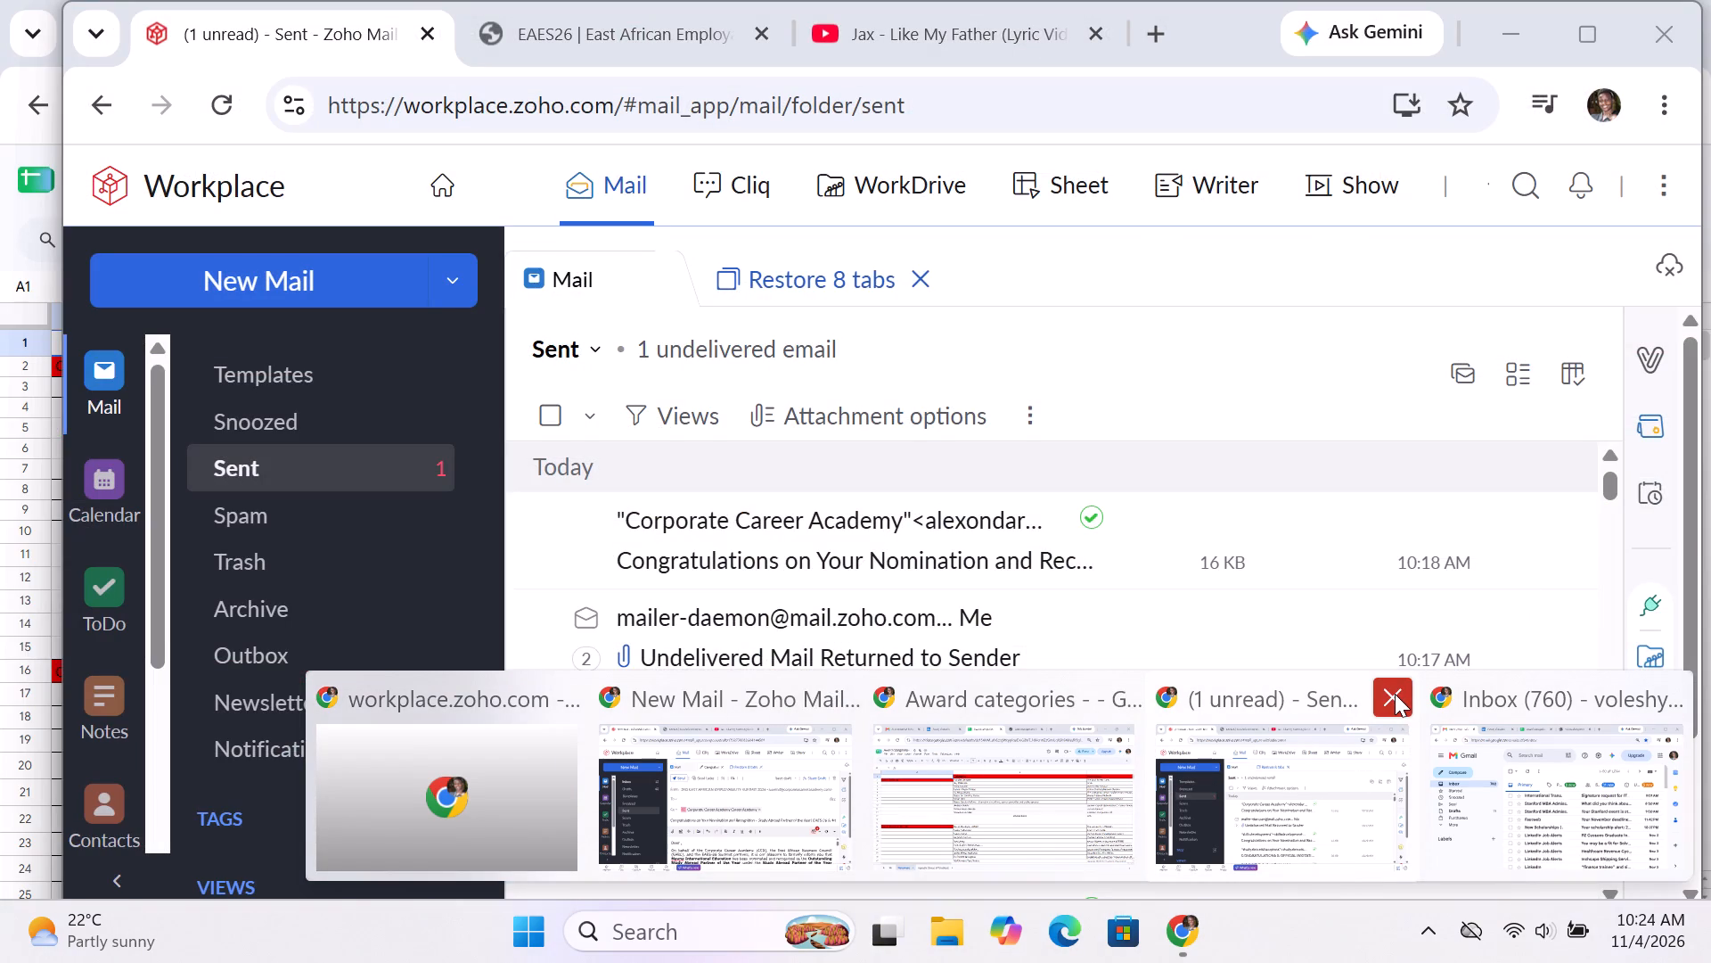
Close the Zoho Mail Sent-folder window and the separate Zoho Workplace message window, leaving the Award categories spreadsheet in front.
left_click(1395, 694)
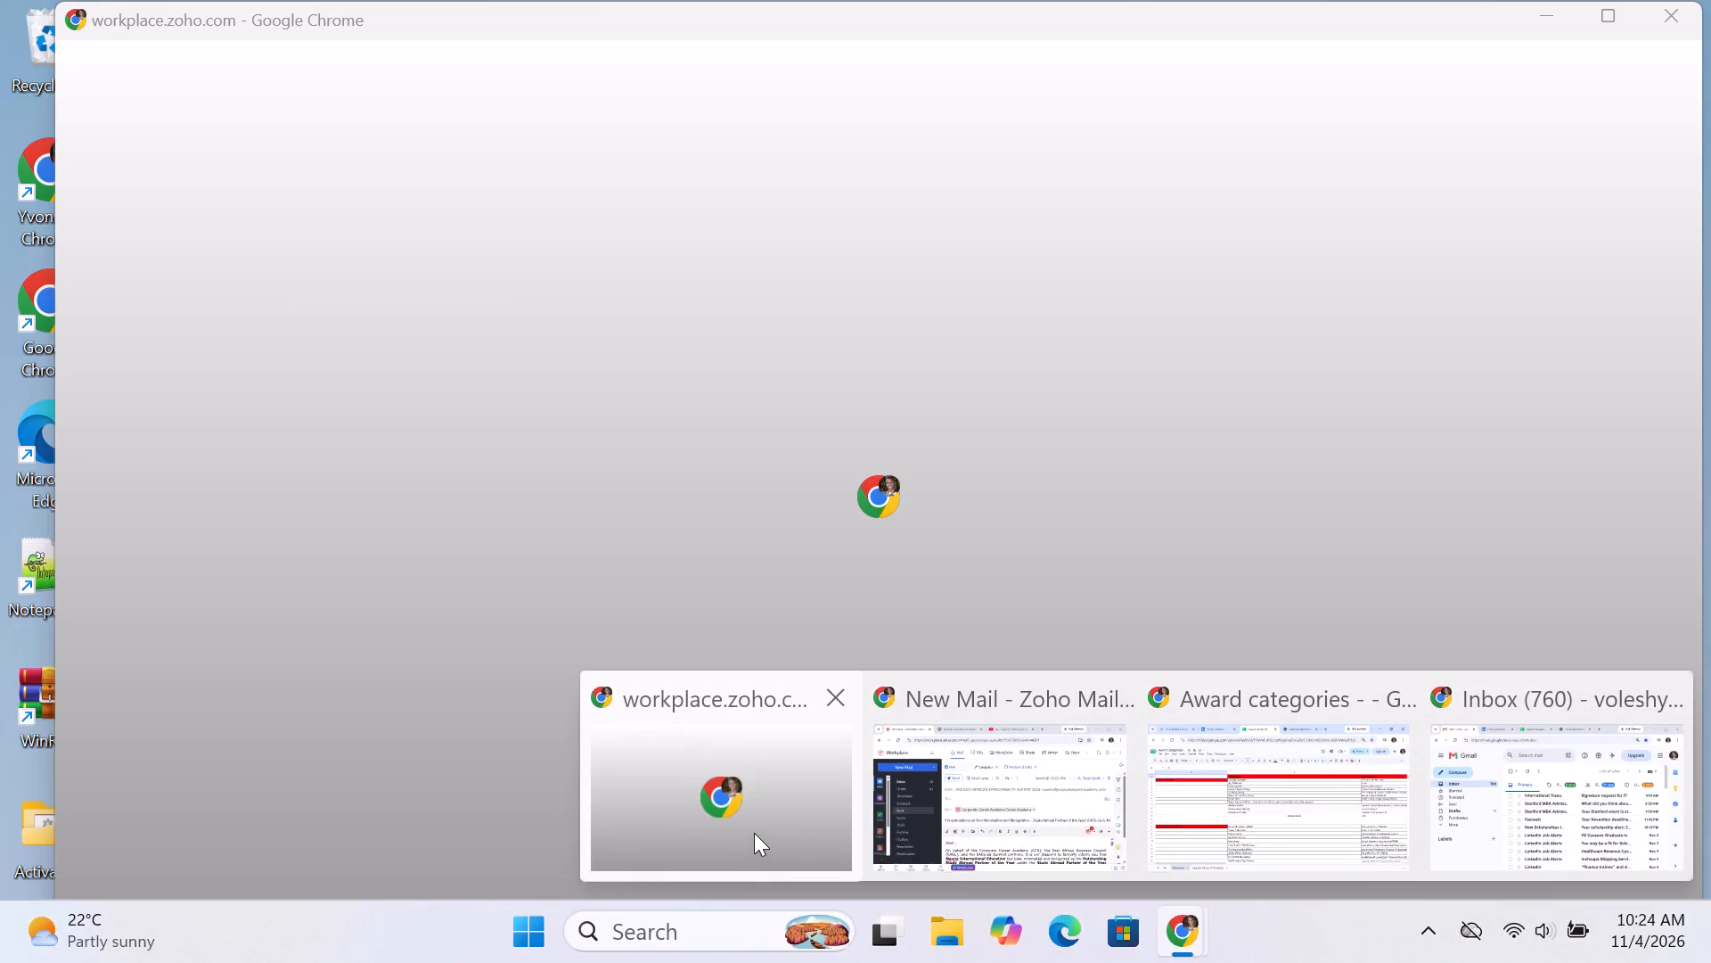
left_click(754, 833)
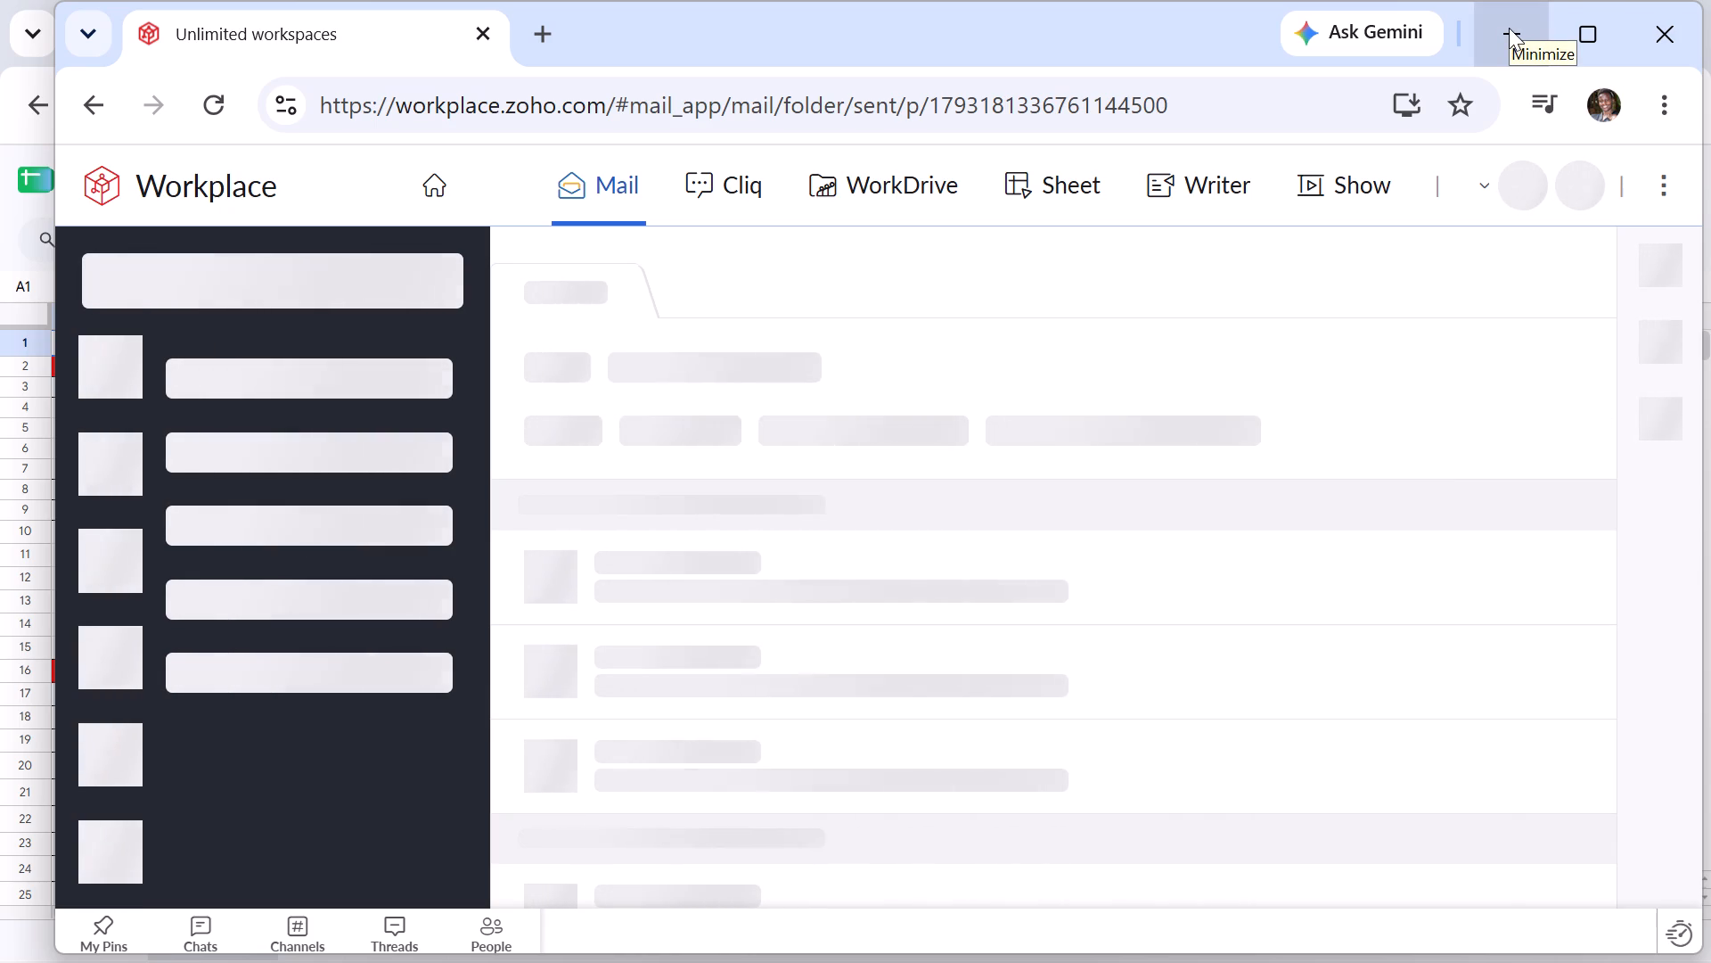
left_click(485, 27)
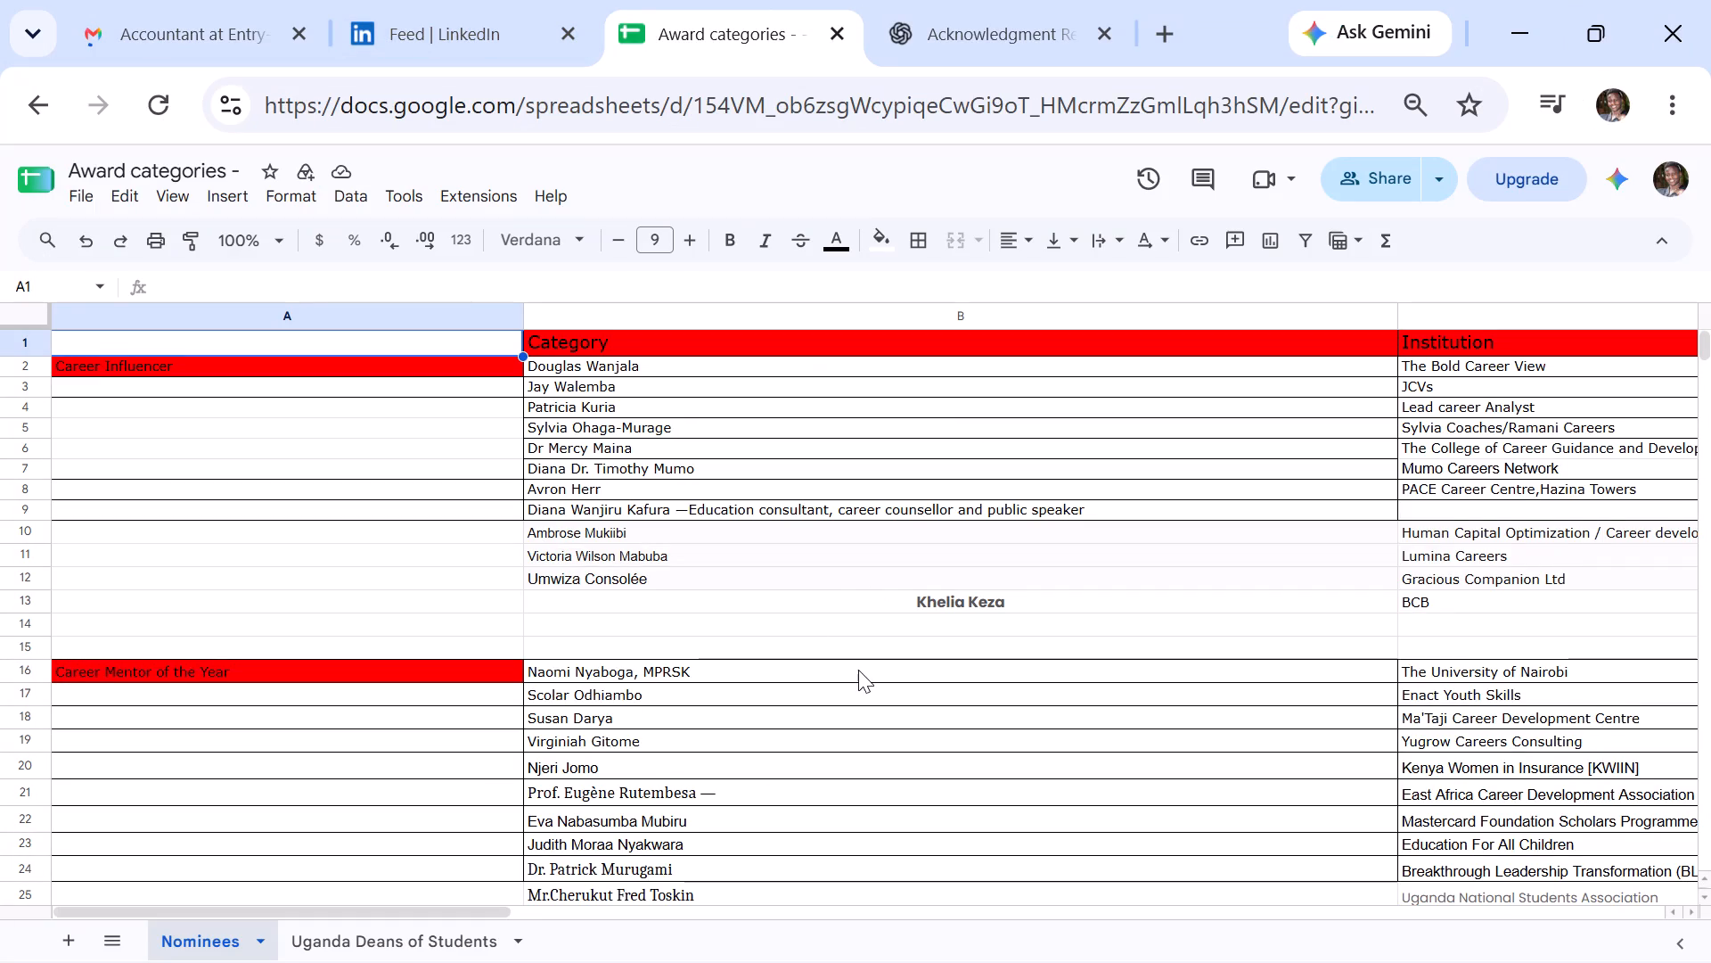
Review the Nominees sheet's career, philanthropist, employer, foundation, HR firm and internship company award categories.
scroll(852, 629, "down", 7)
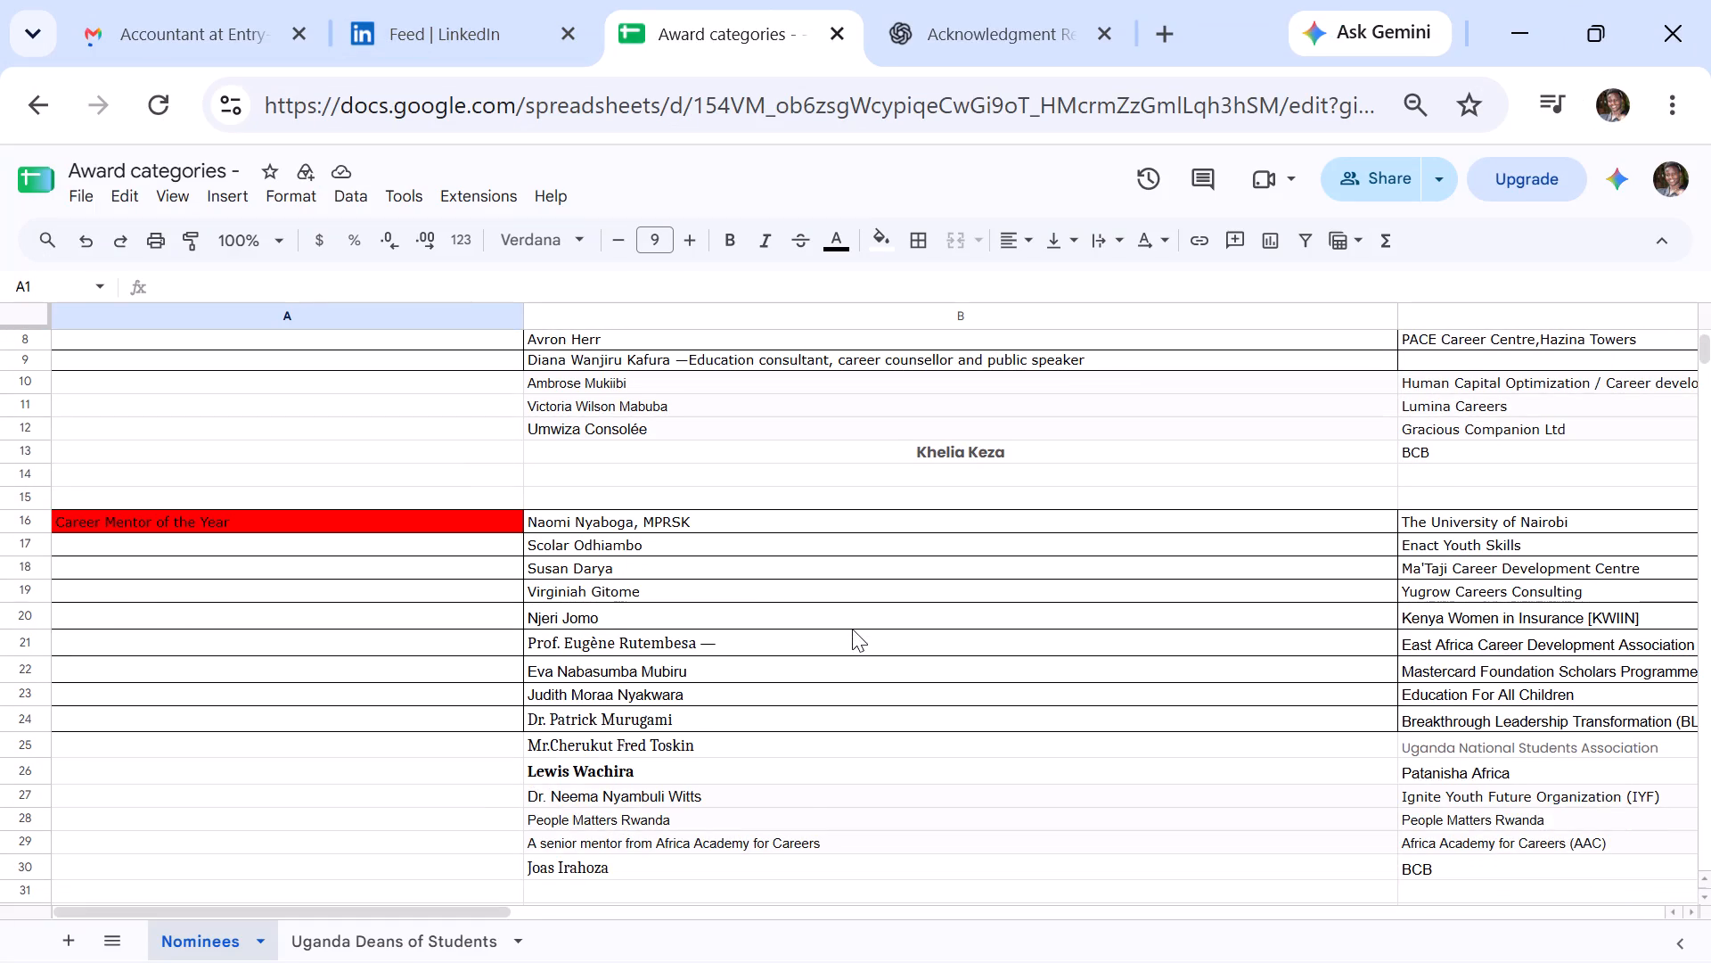
scroll(888, 743, "down", 2)
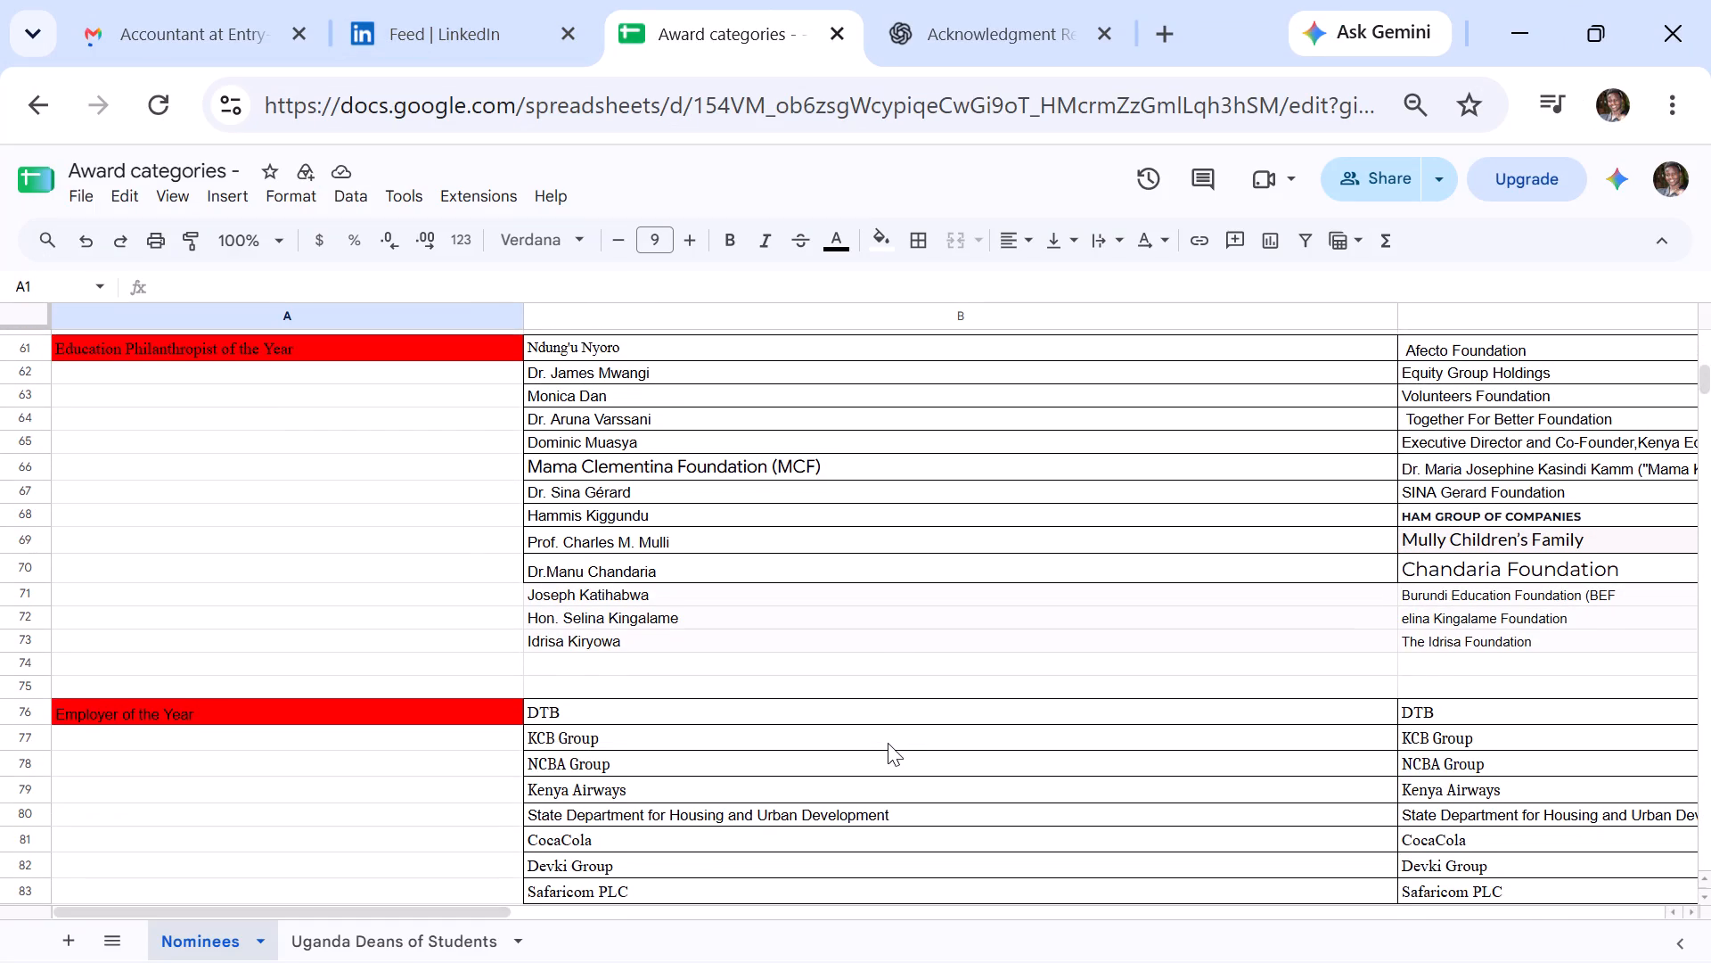
scroll(888, 743, "down", 4)
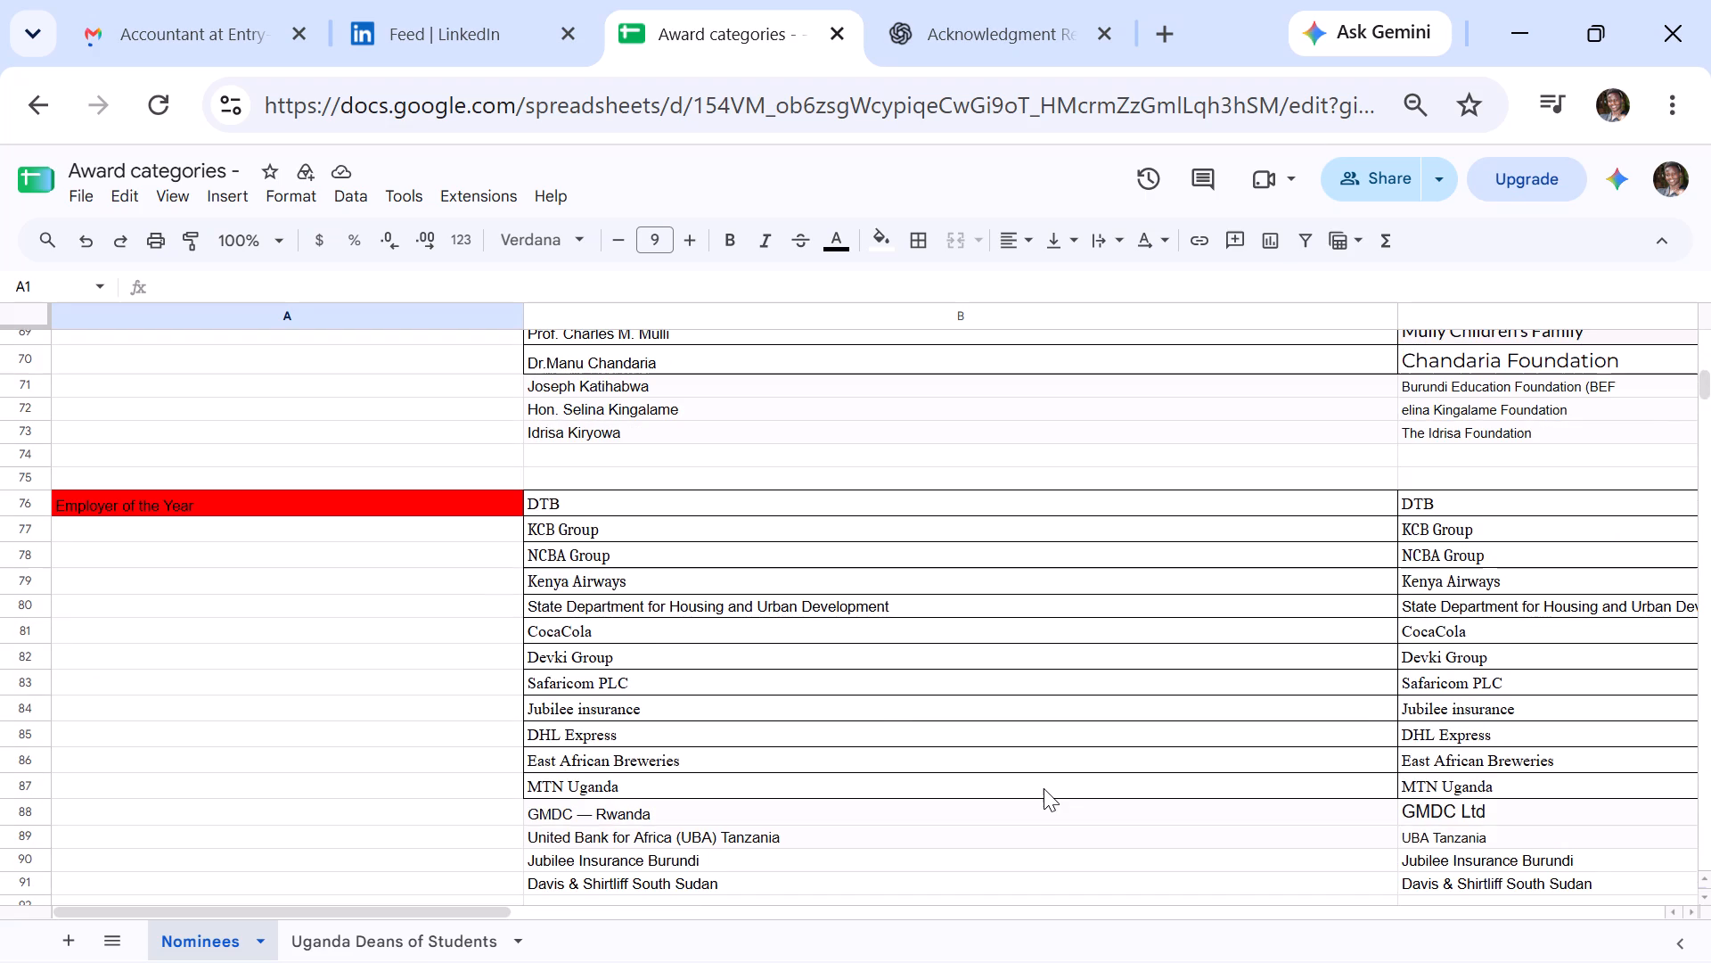
scroll(1044, 788, "down", 2)
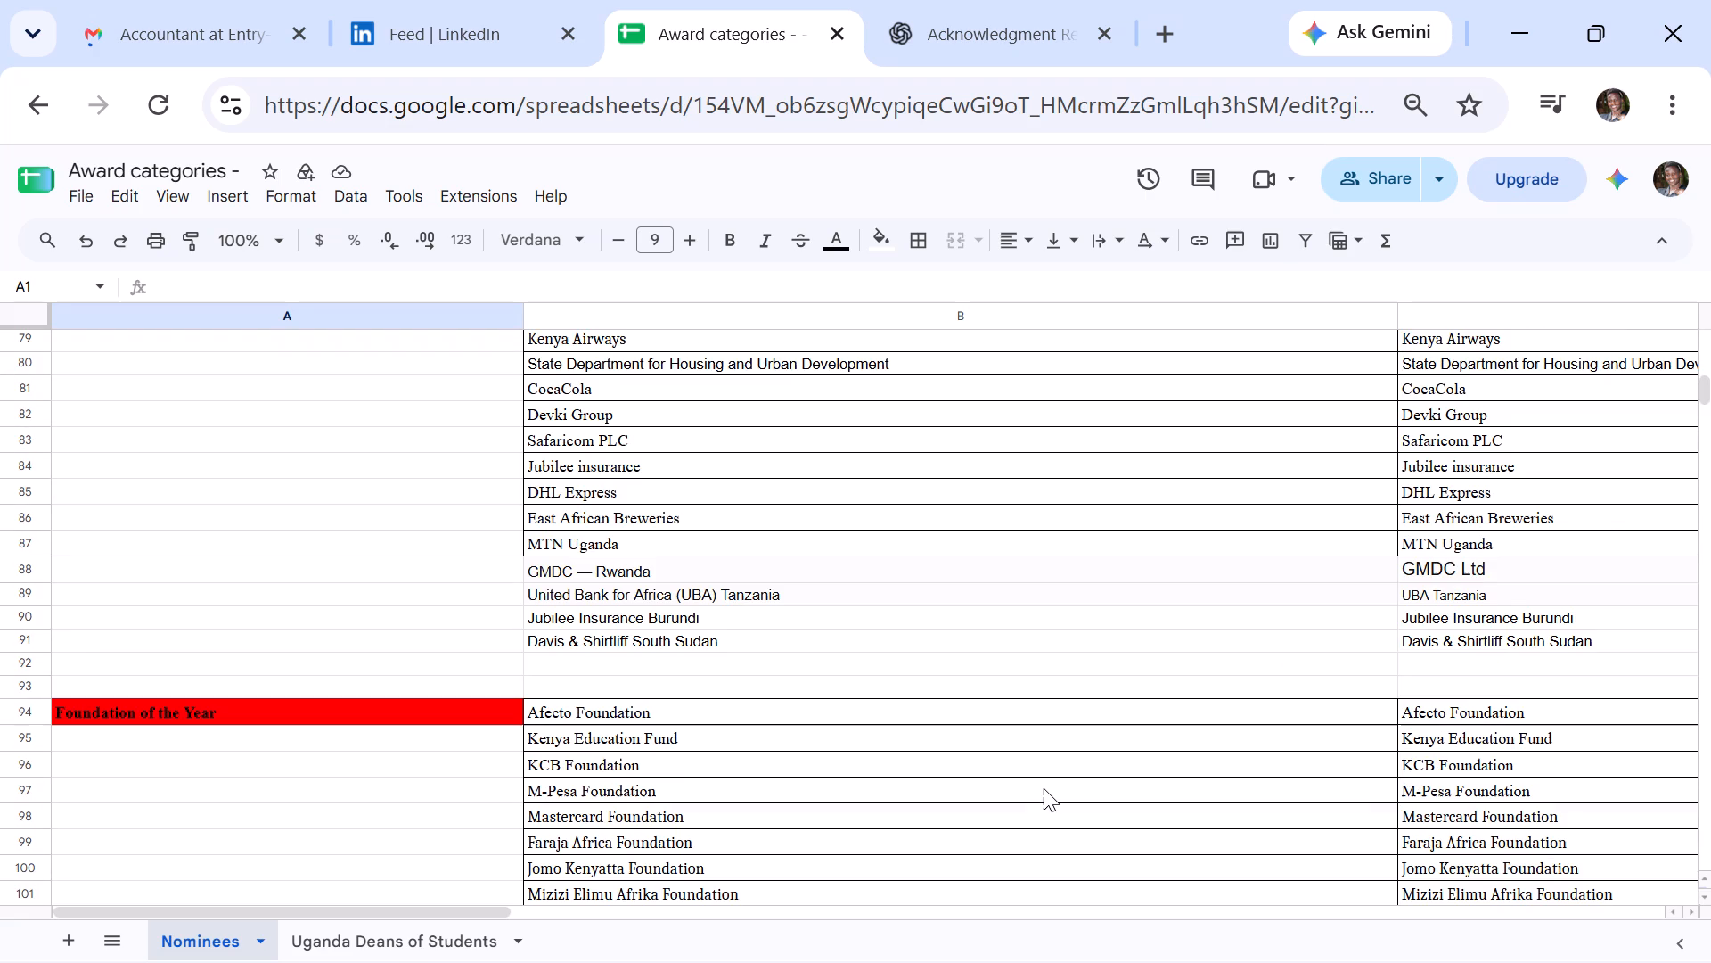
scroll(1044, 788, "down", 4)
scroll(904, 723, "down", 4)
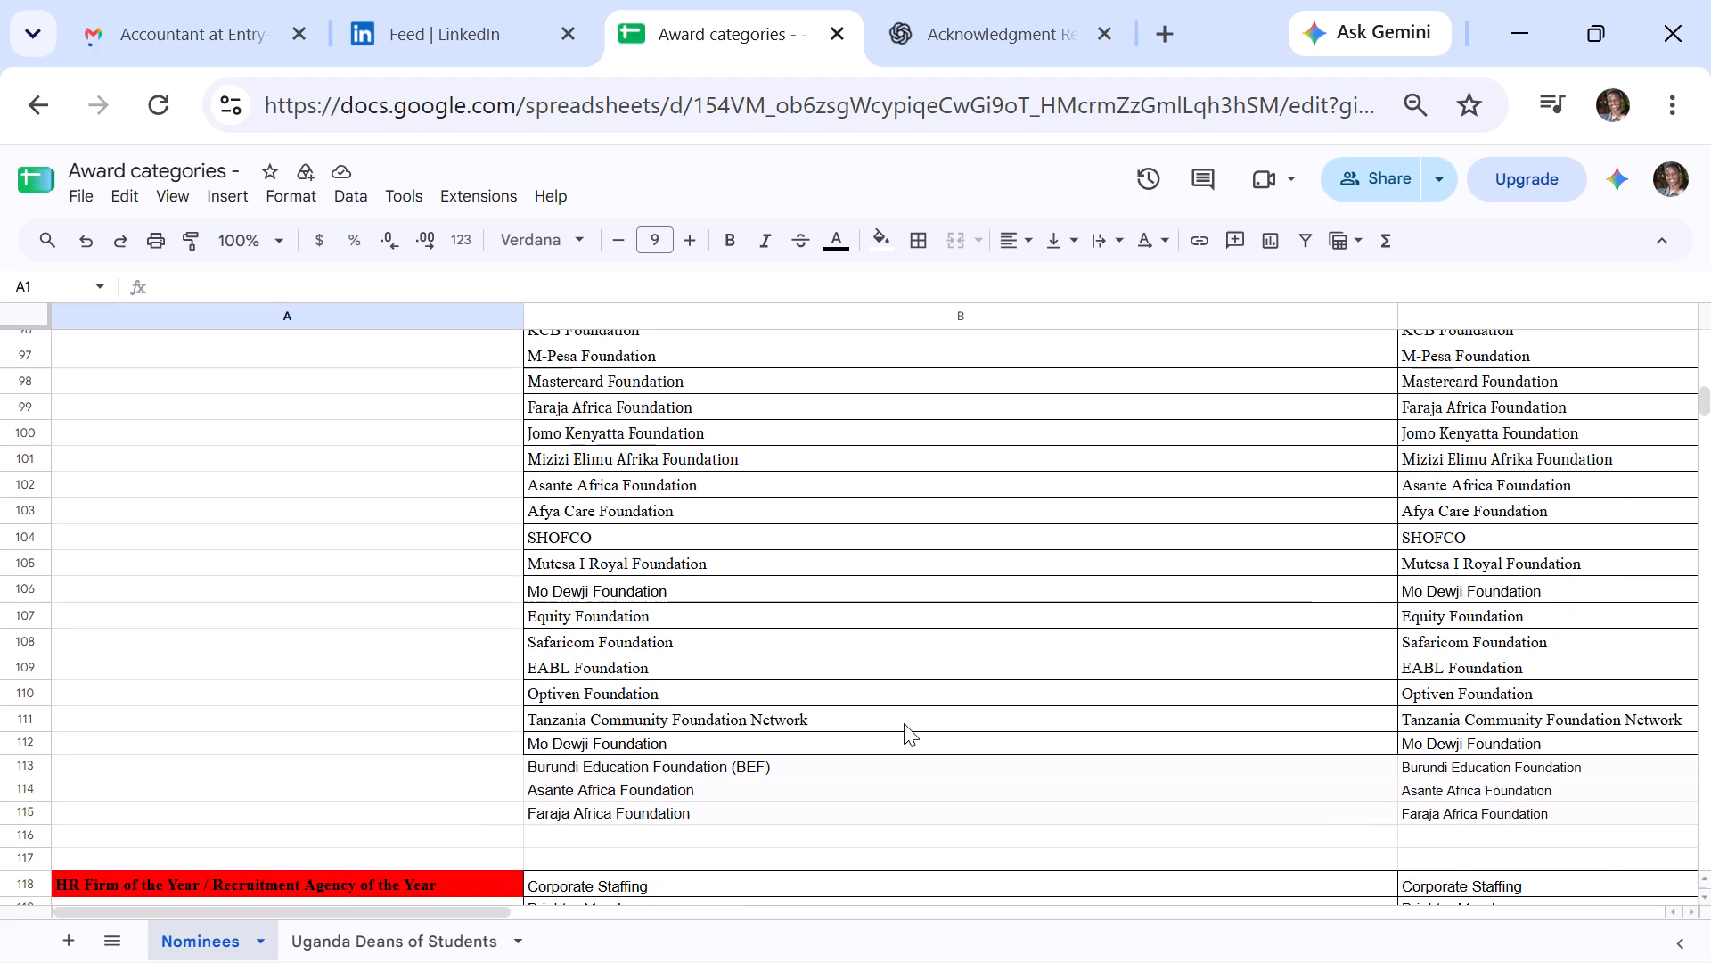
scroll(727, 763, "down", 4)
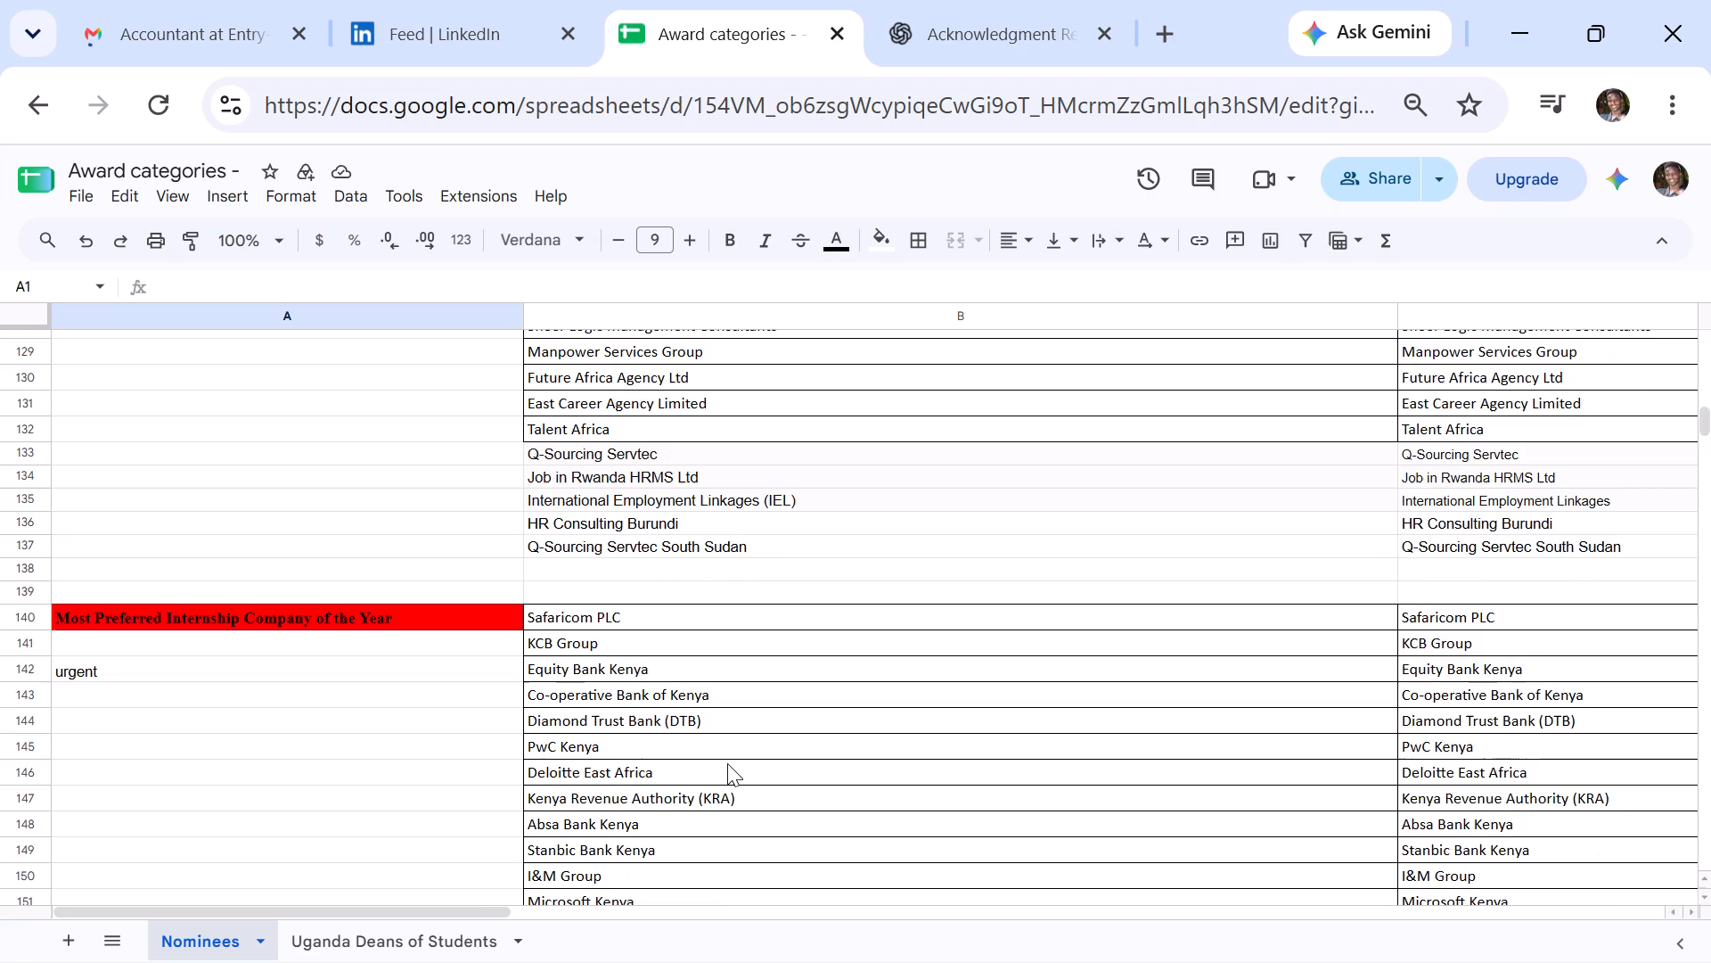
scroll(727, 763, "down", 5)
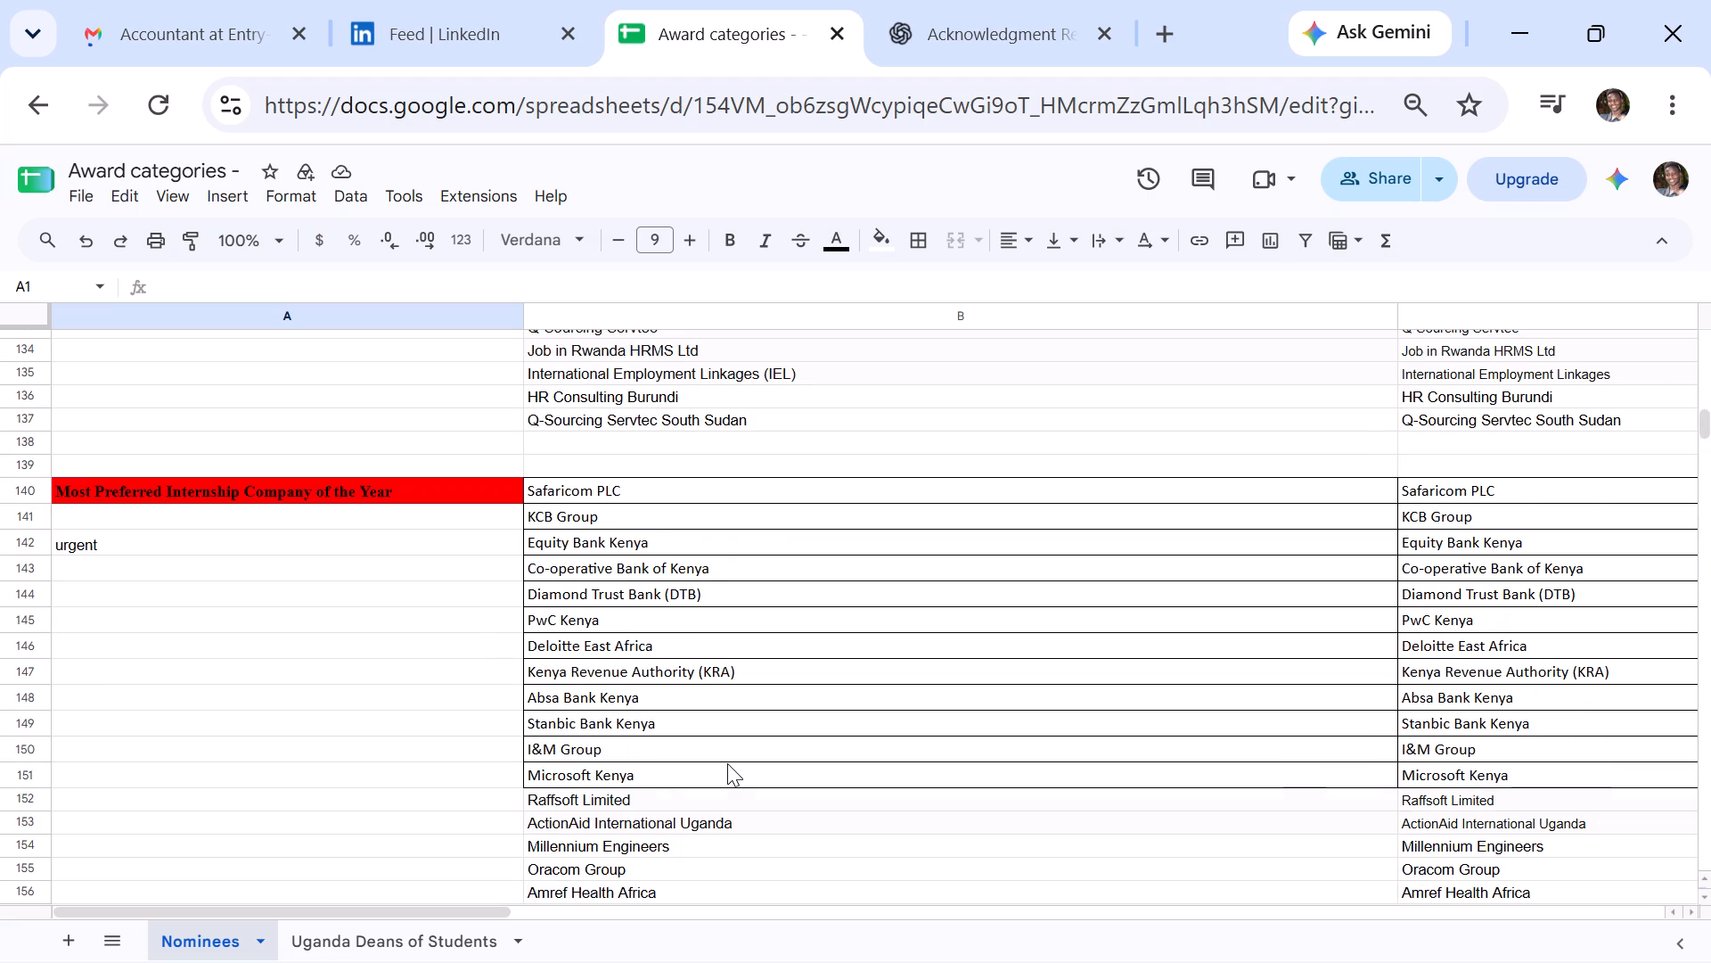
Review the student award categories in the Nominees sheet, from Male Student Leader to Student Innovator / Entrepreneur of the Year.
scroll(1013, 748, "down", 5)
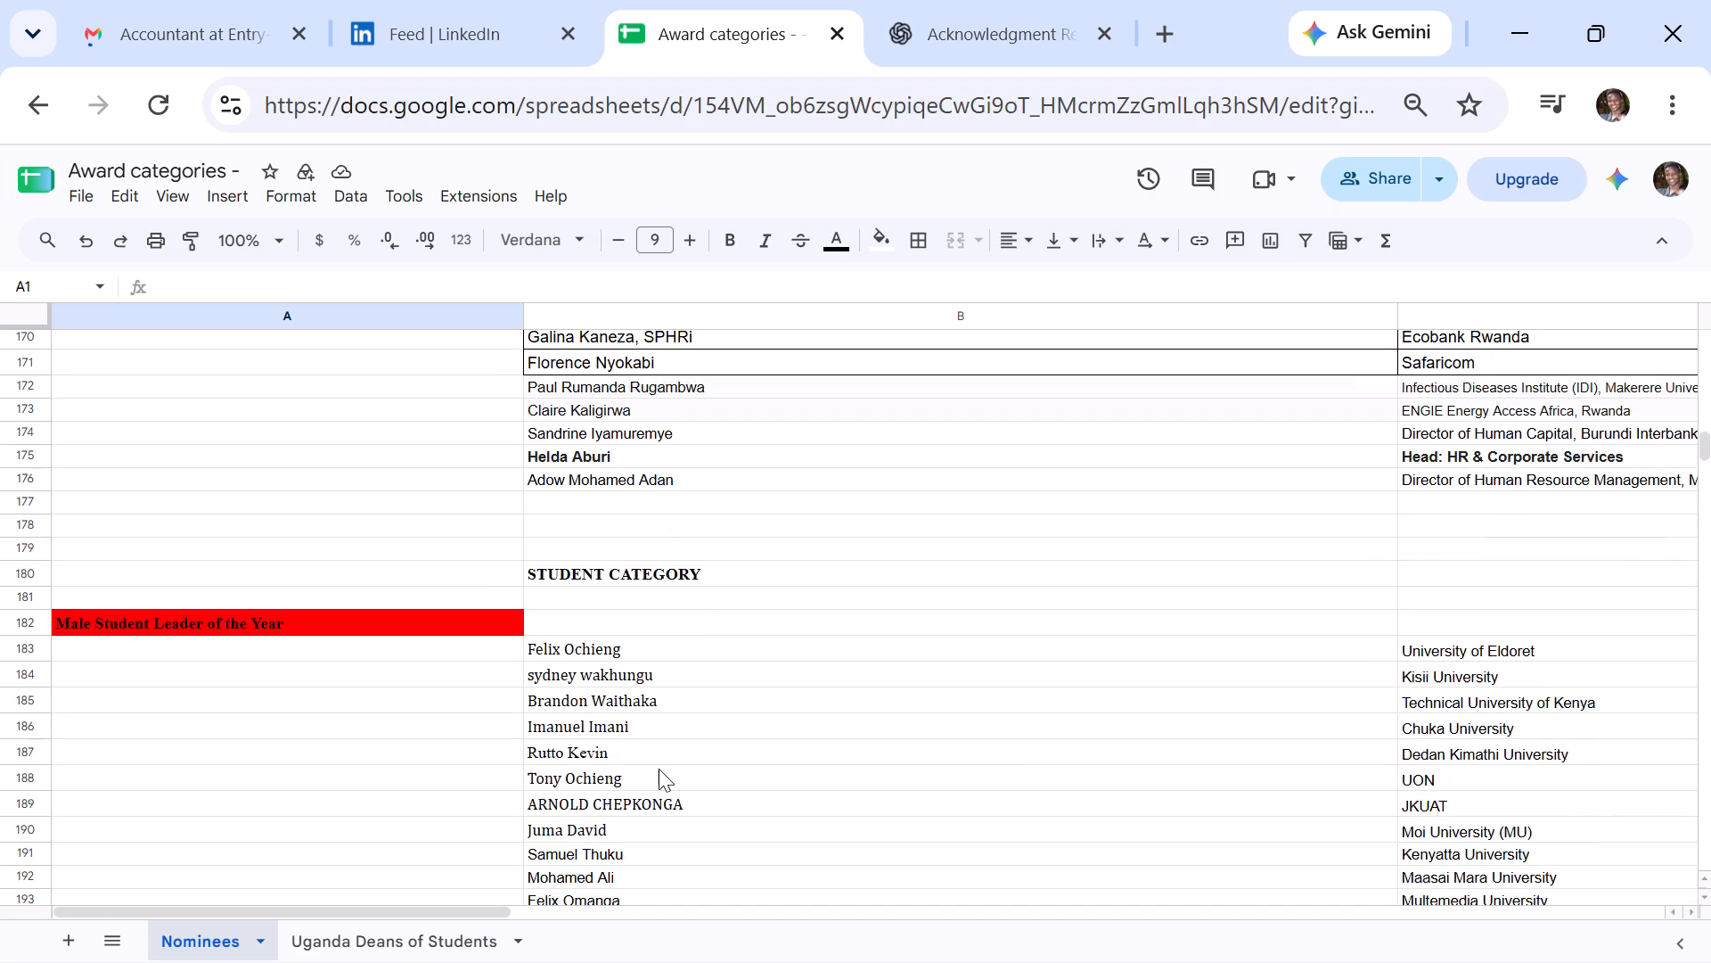
scroll(659, 769, "down", 4)
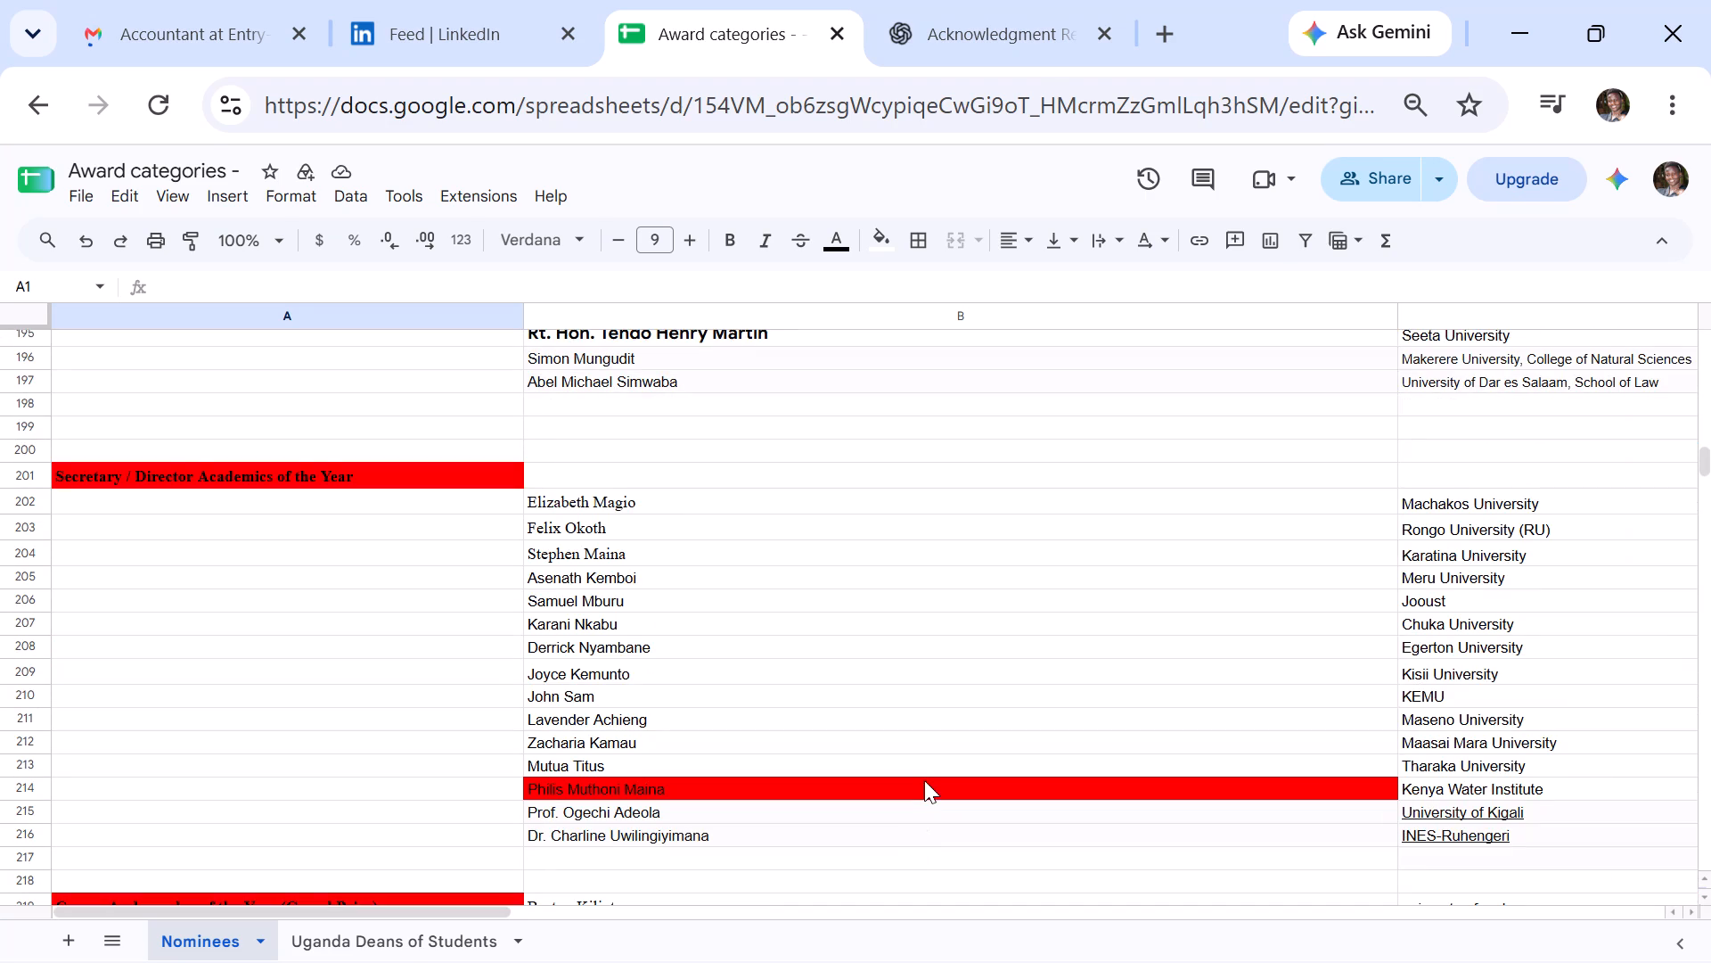
scroll(921, 770, "down", 2)
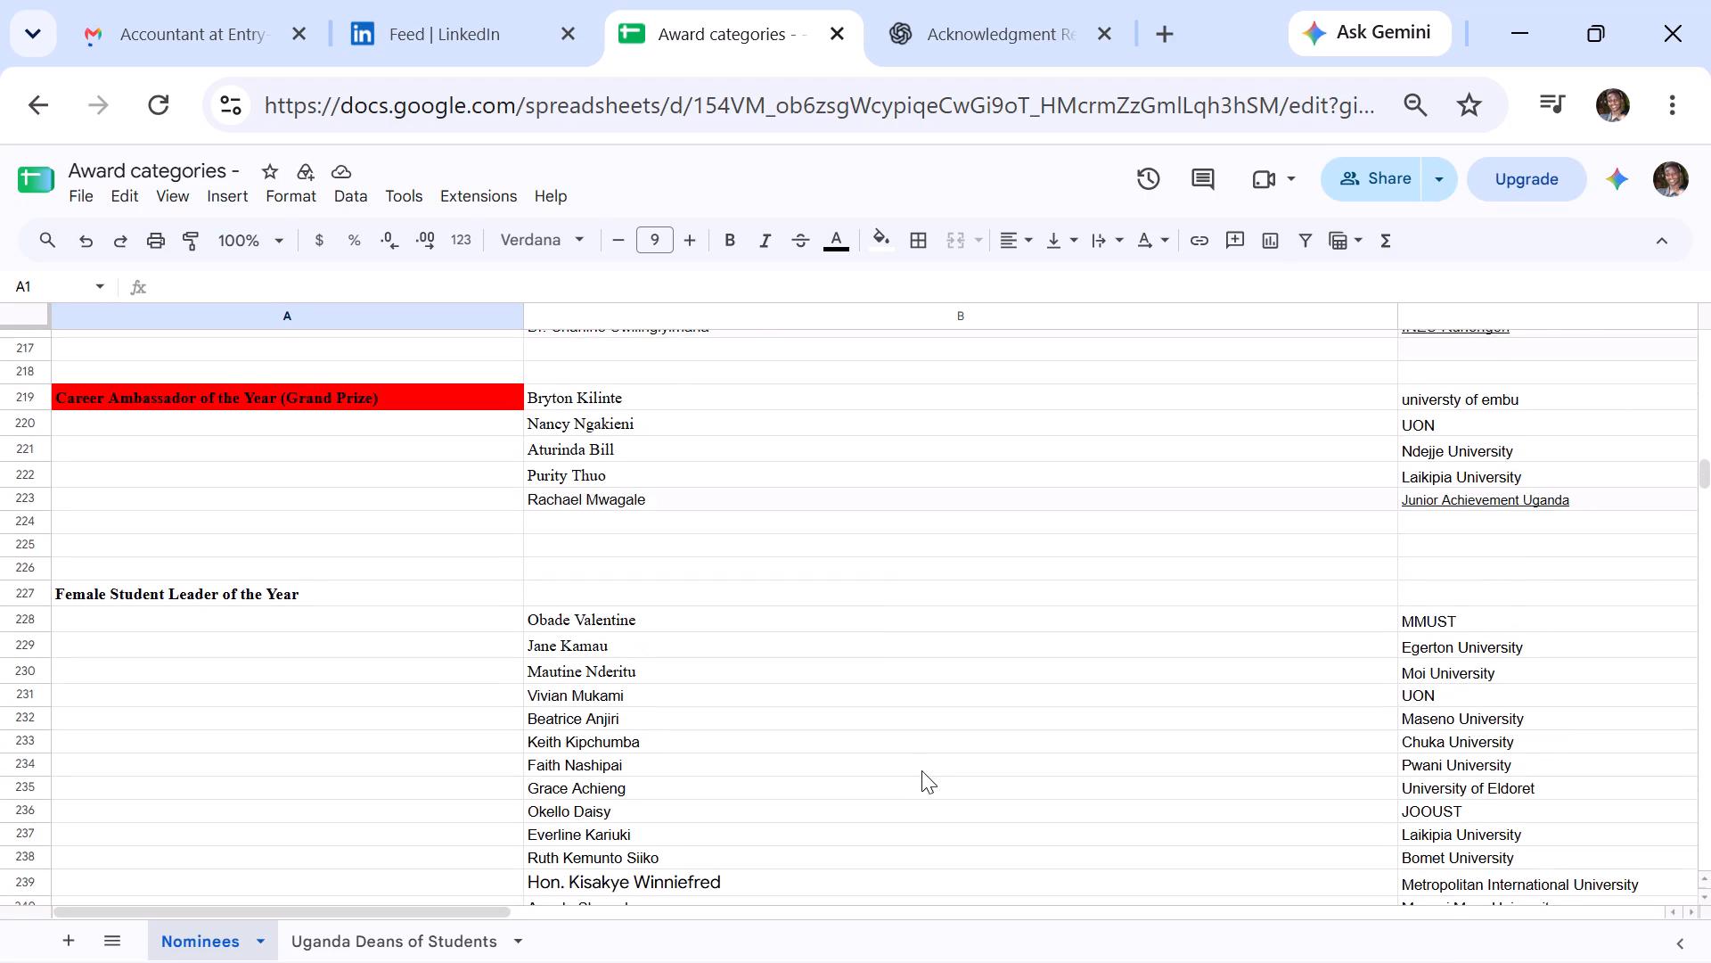
scroll(921, 770, "down", 4)
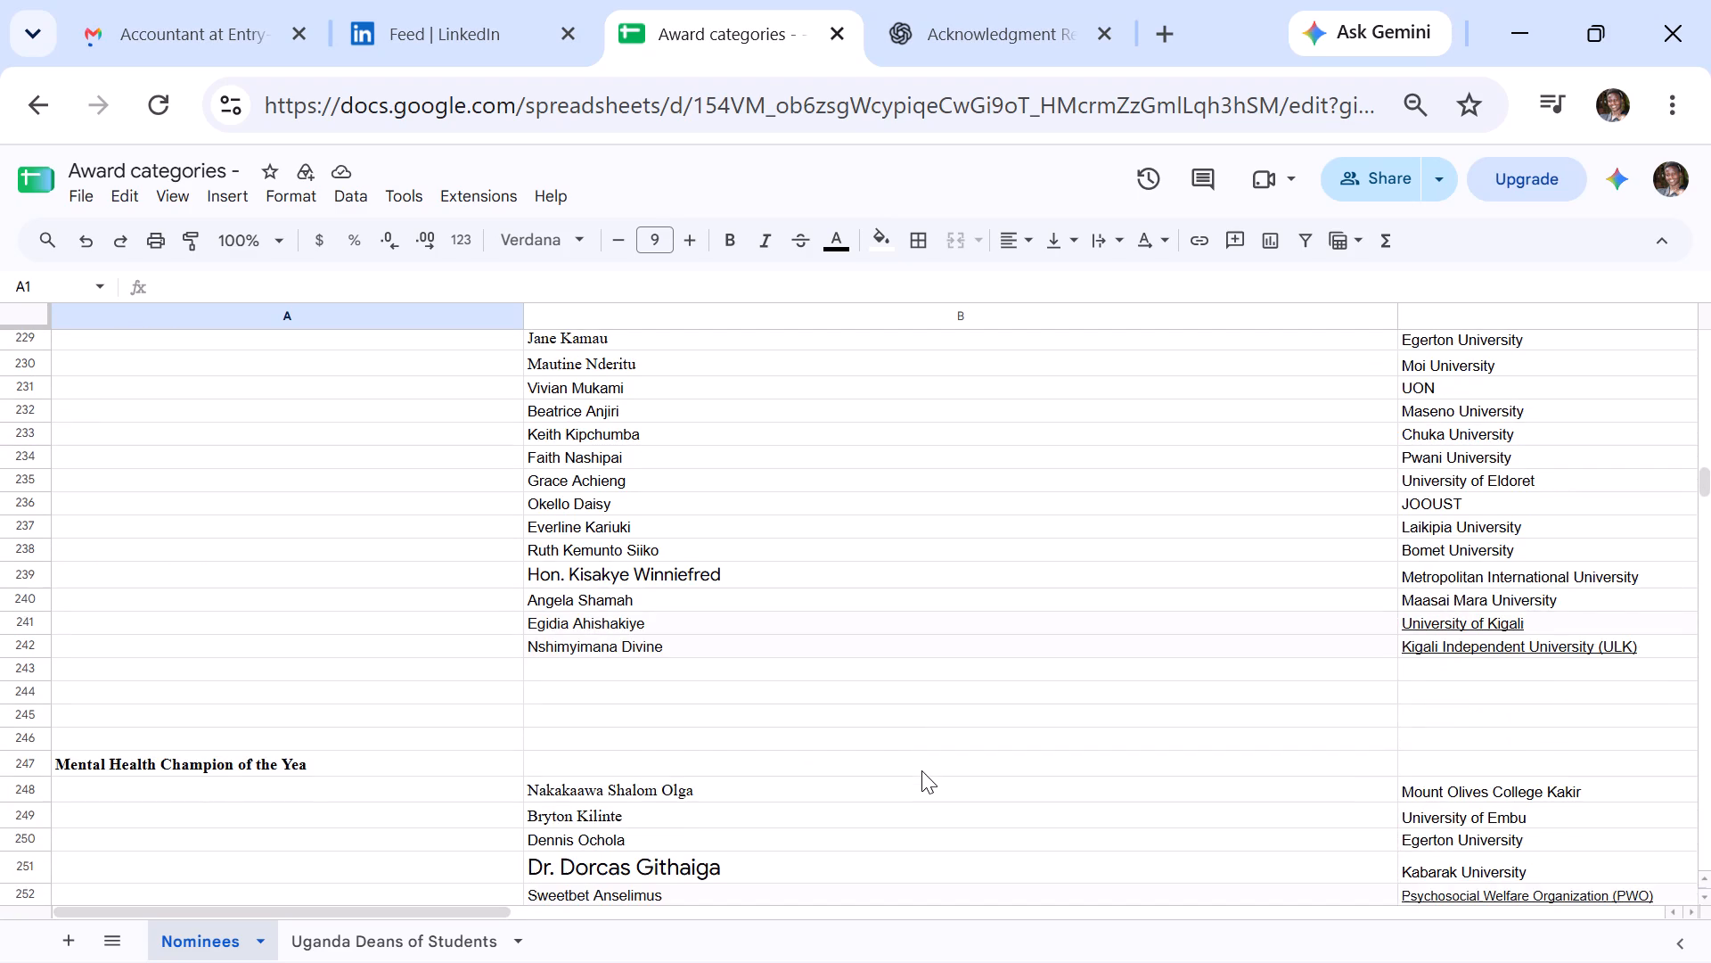
scroll(921, 770, "down", 6)
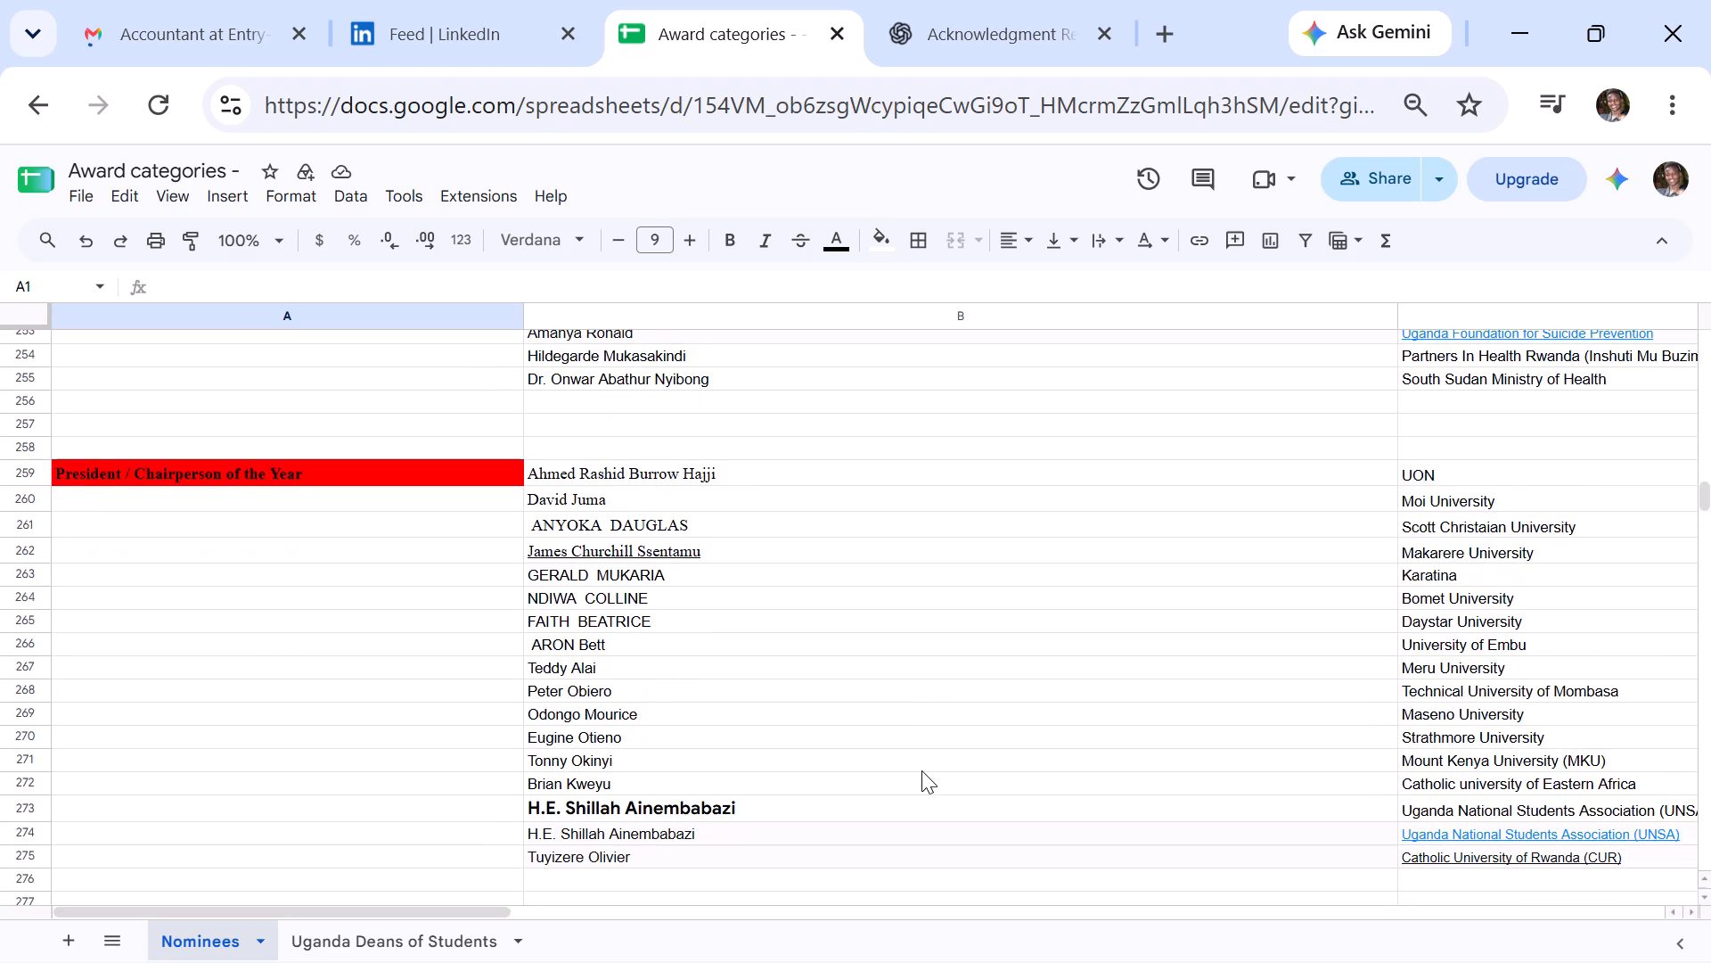
scroll(921, 770, "down", 3)
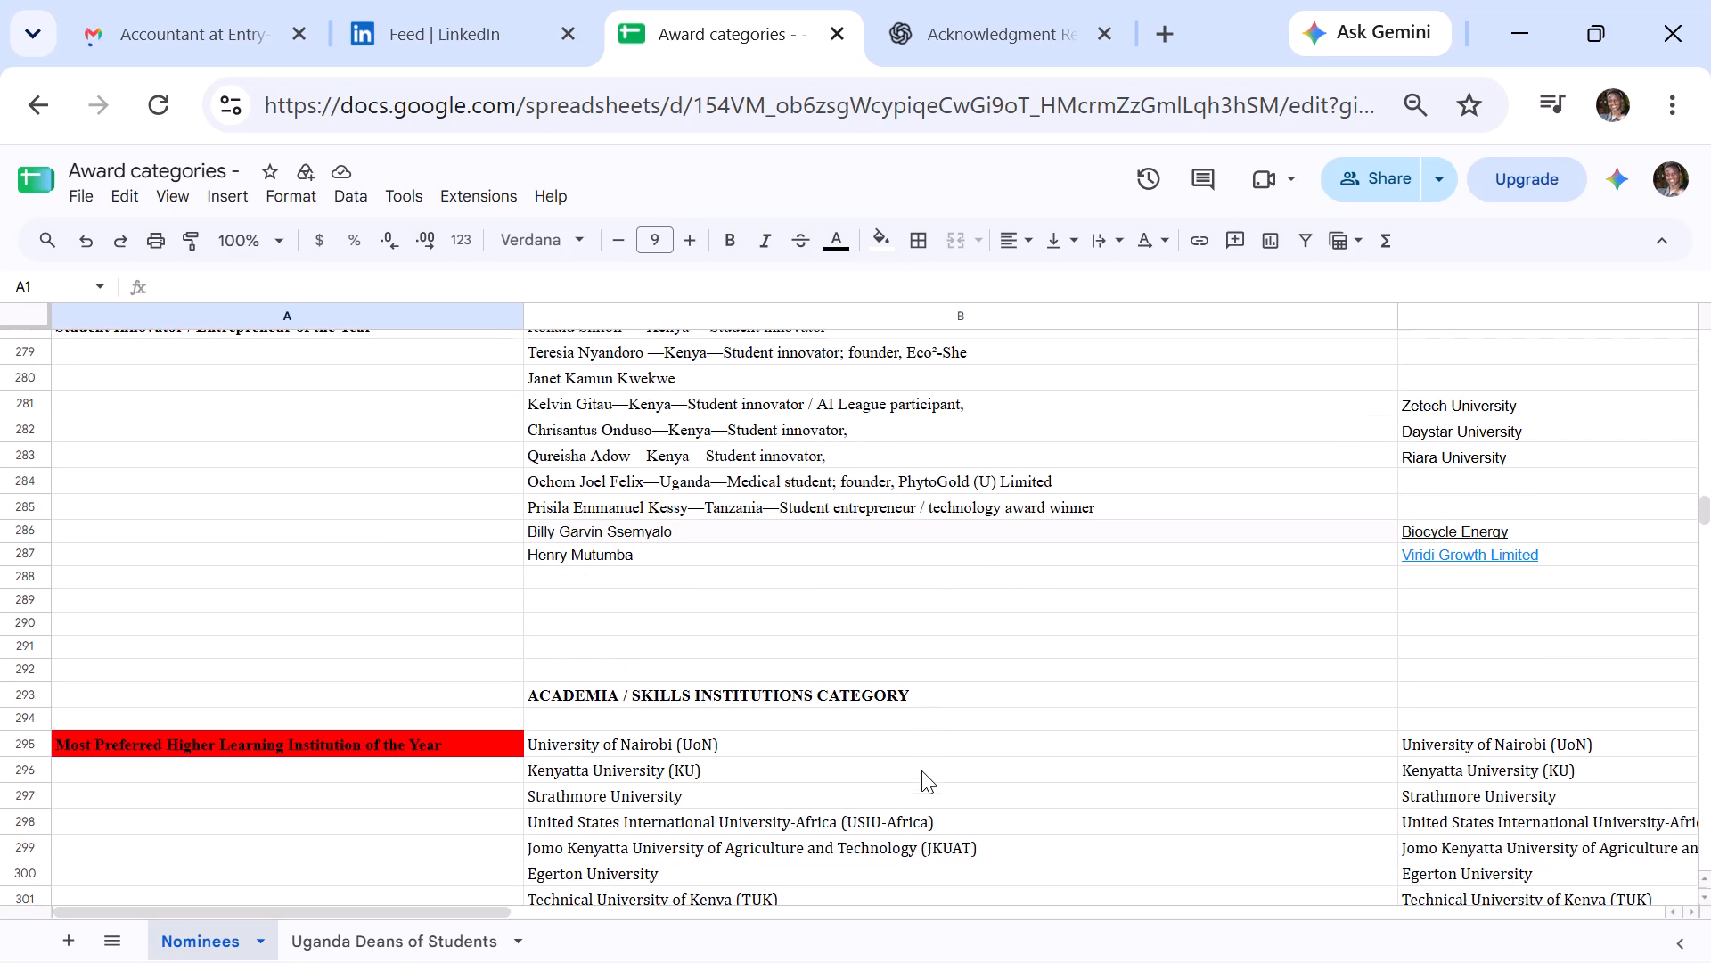
Review the academia and skills institution categories in the Nominees sheet, through to Government Initiative of the Year.
scroll(921, 770, "down", 1)
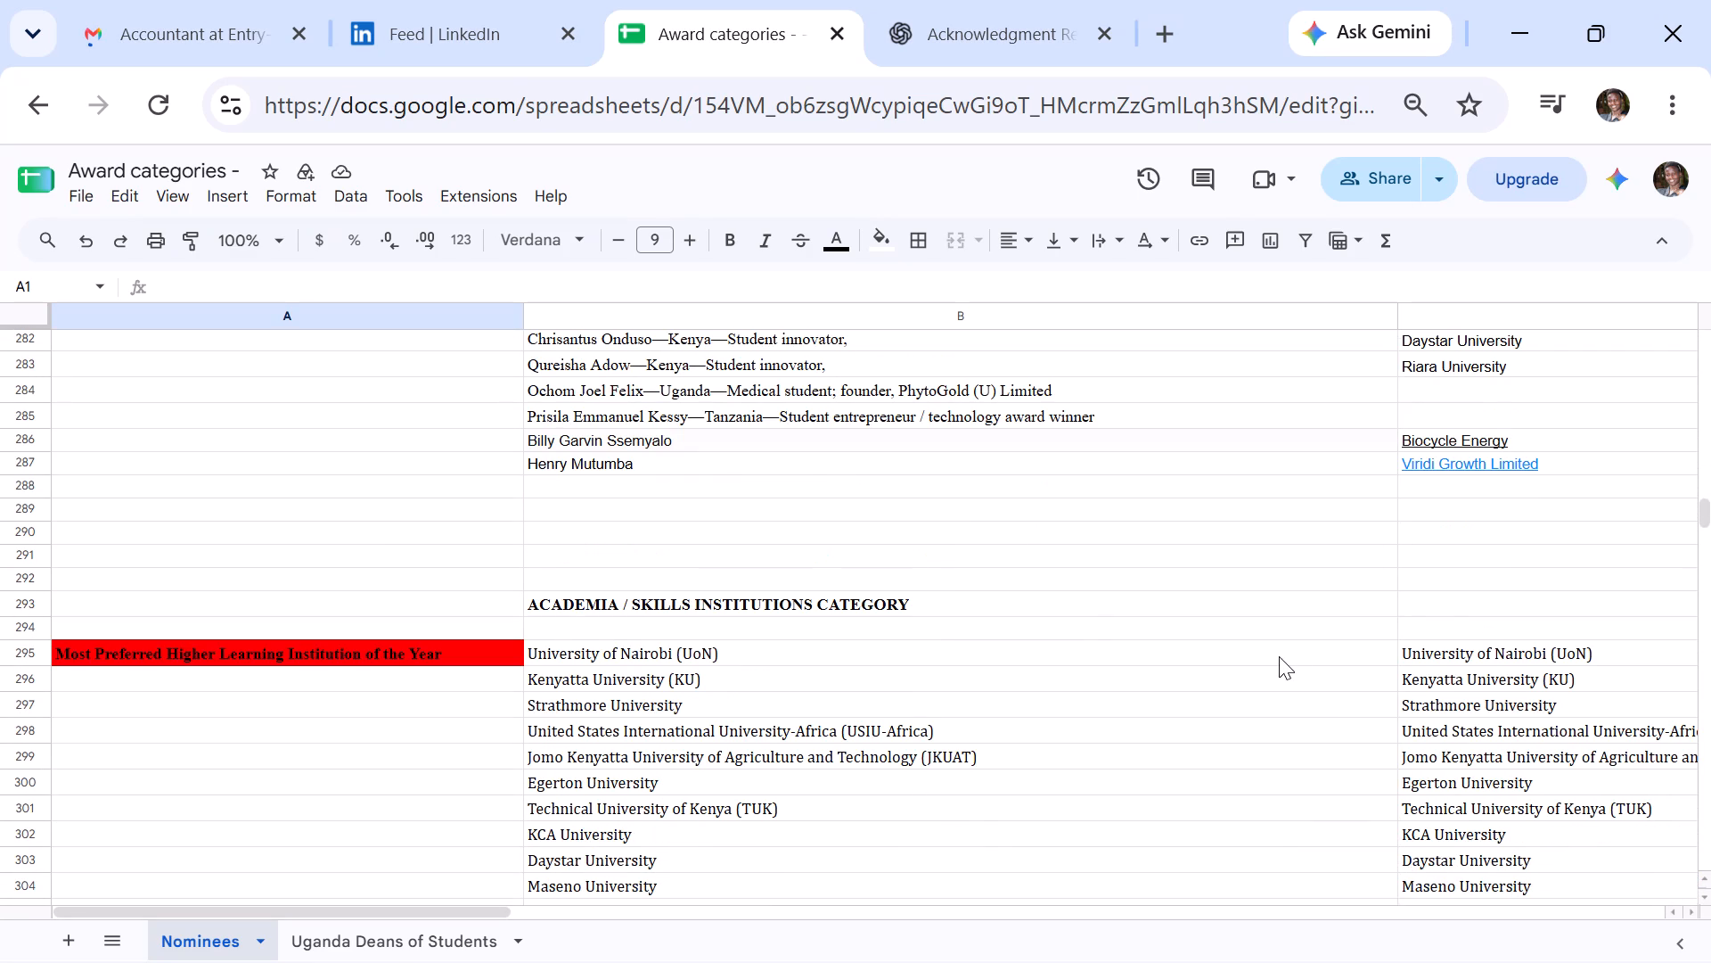
scroll(1279, 656, "down", 5)
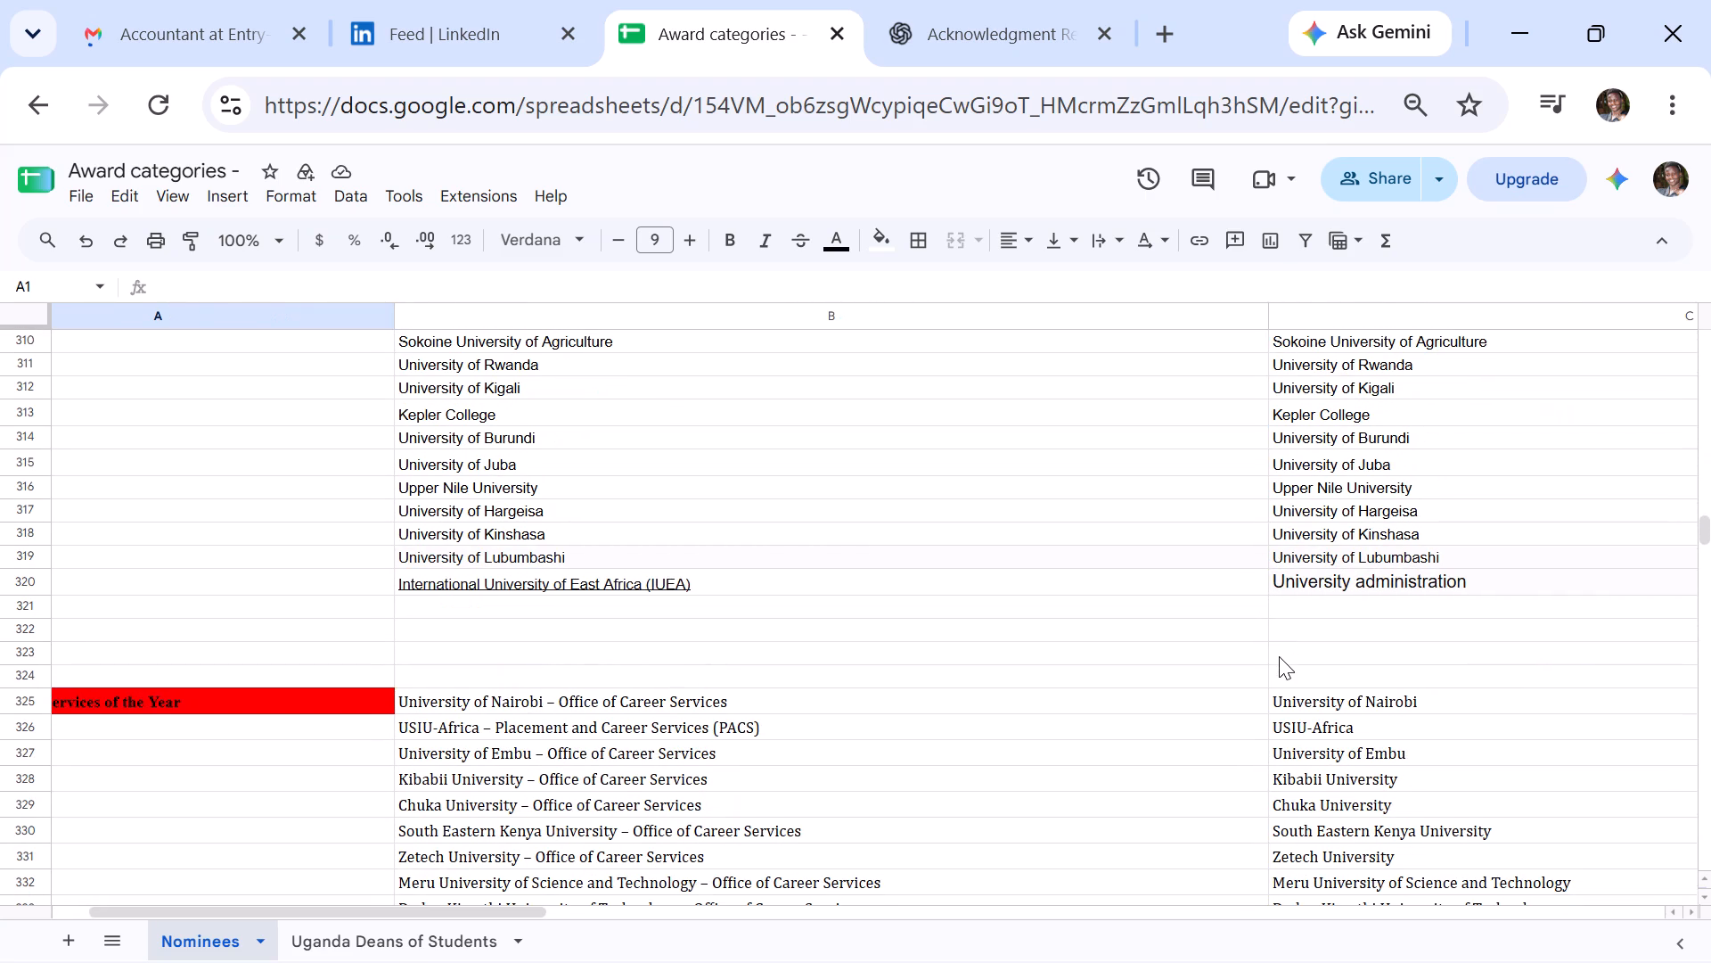
right_click(1279, 656)
scroll(1279, 656, "down", 1)
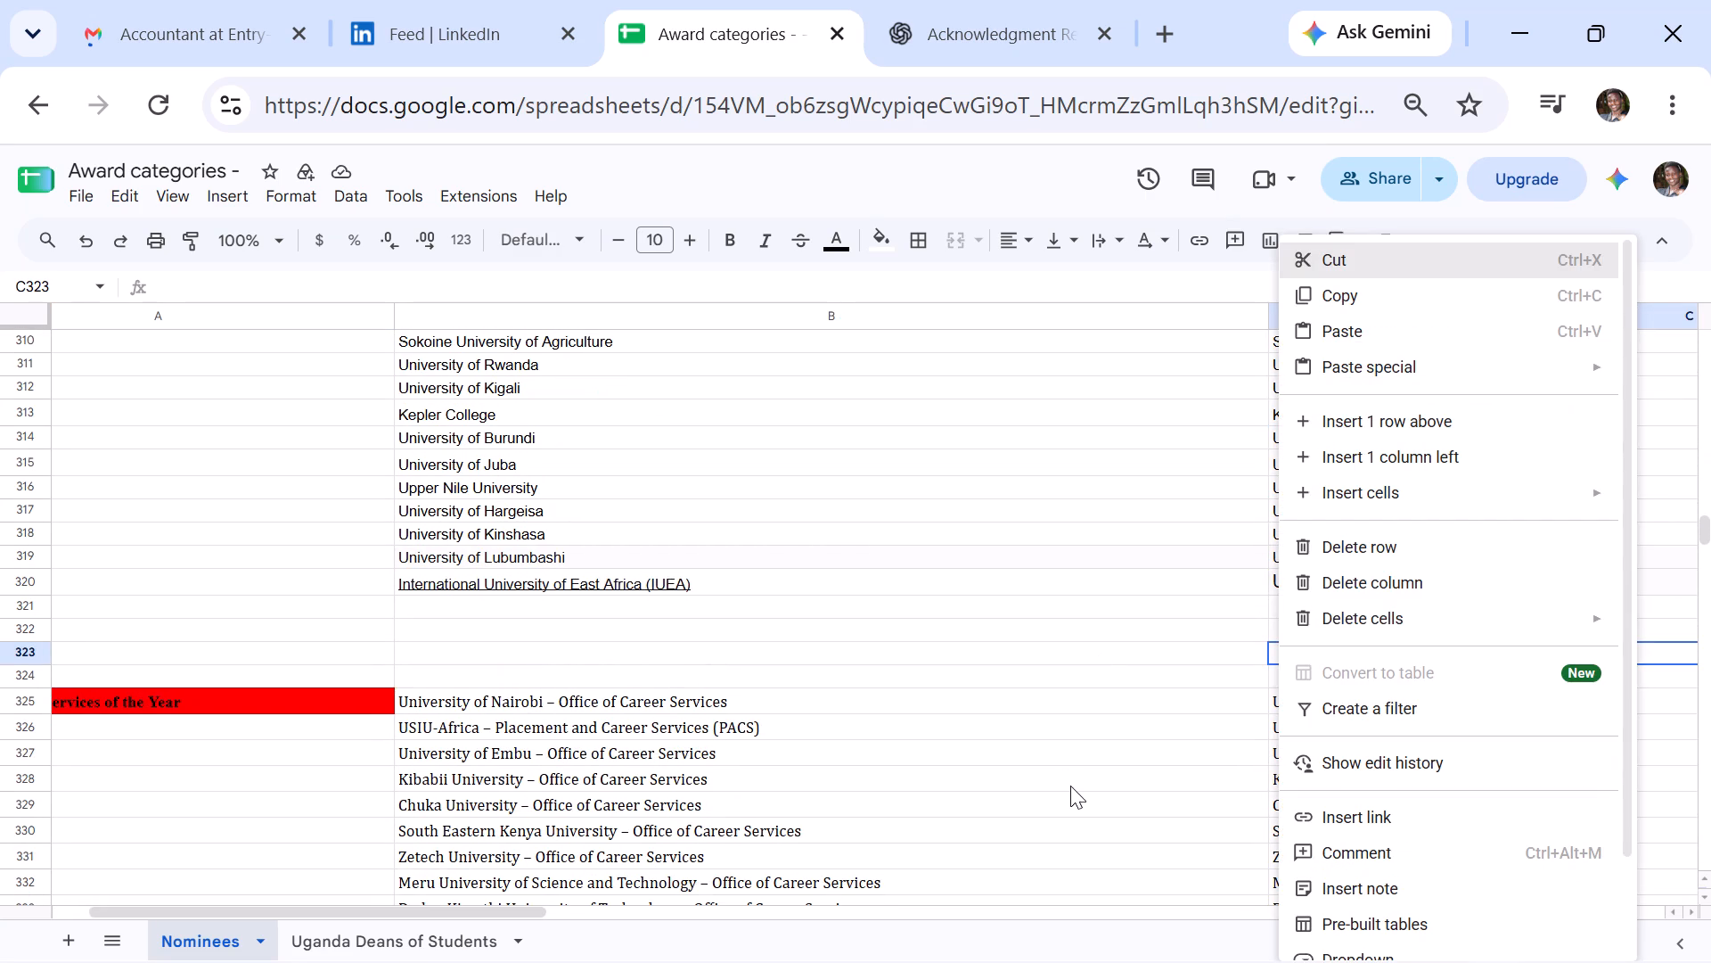
scroll(1070, 786, "down", 3)
scroll(1070, 786, "right", 4)
scroll(1070, 786, "down", 2)
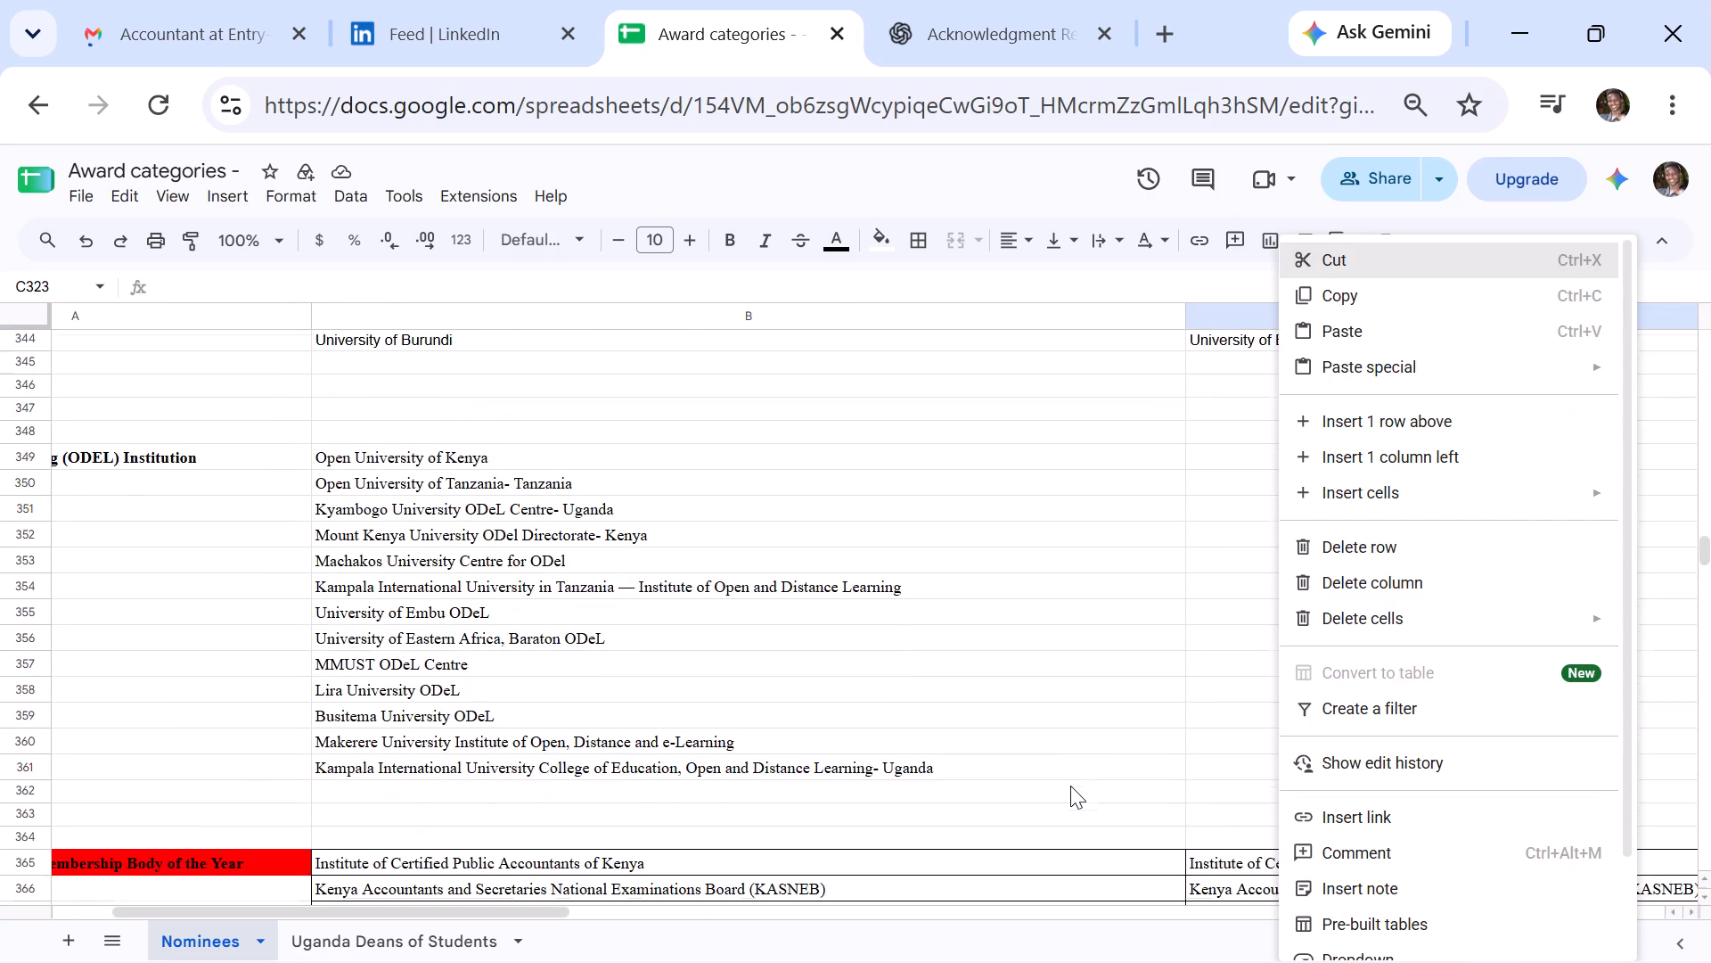
scroll(1070, 786, "right", 3)
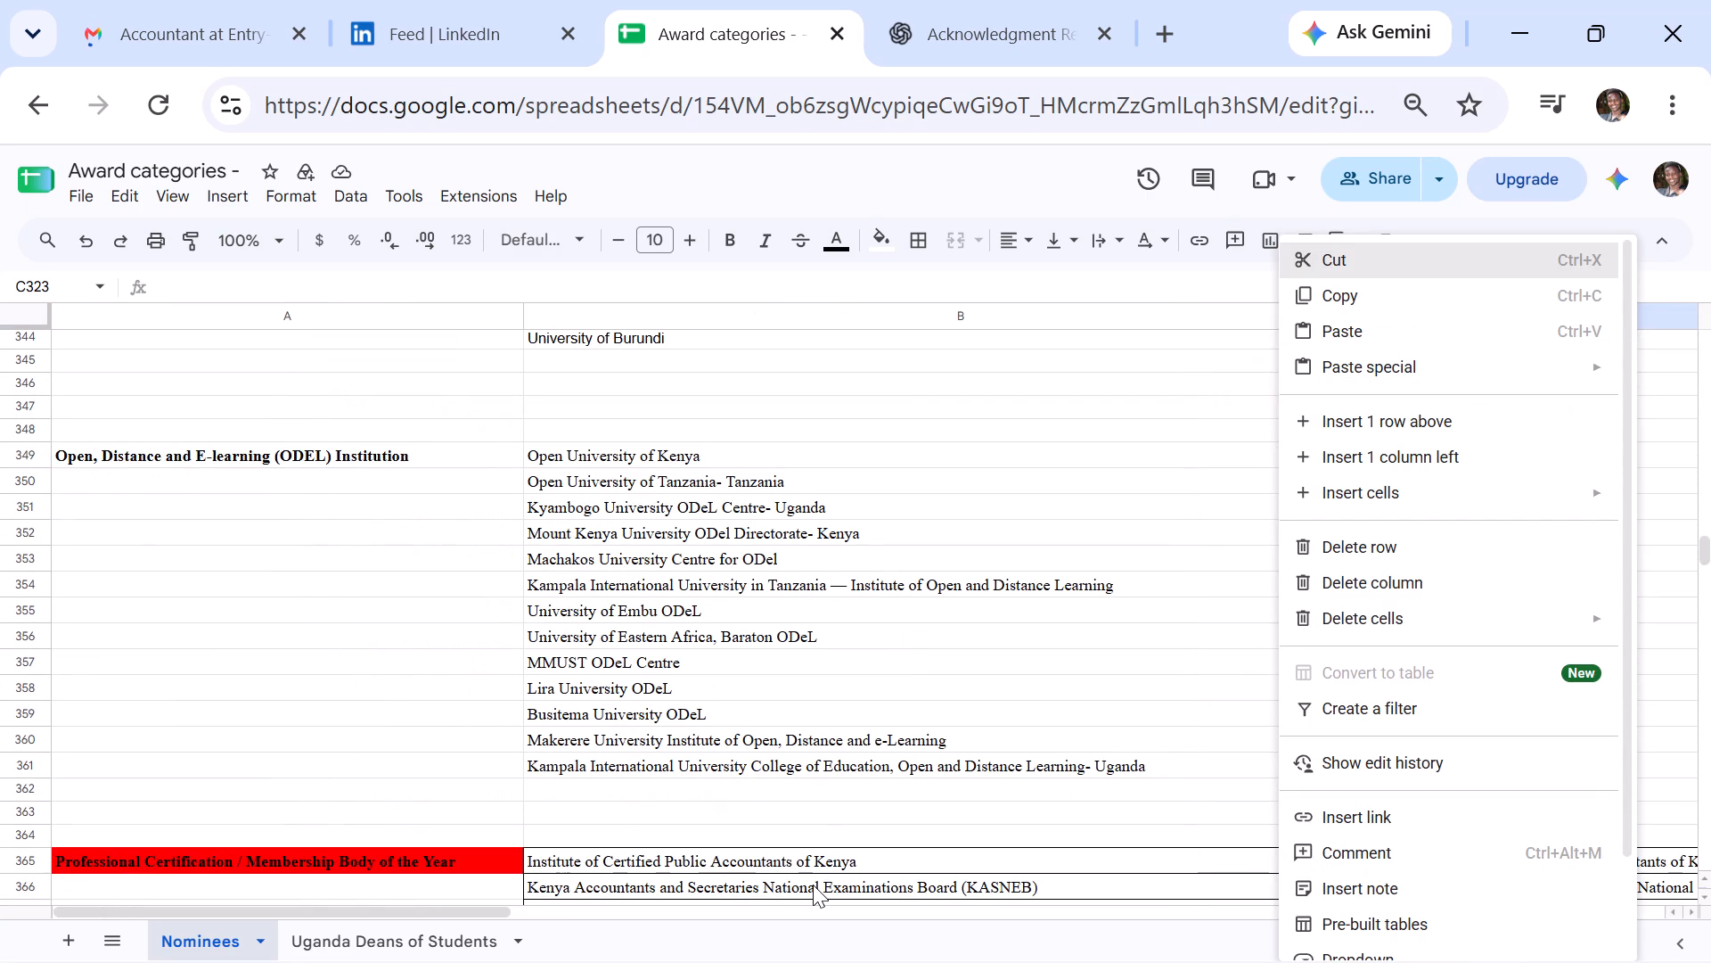
scroll(813, 885, "down", 7)
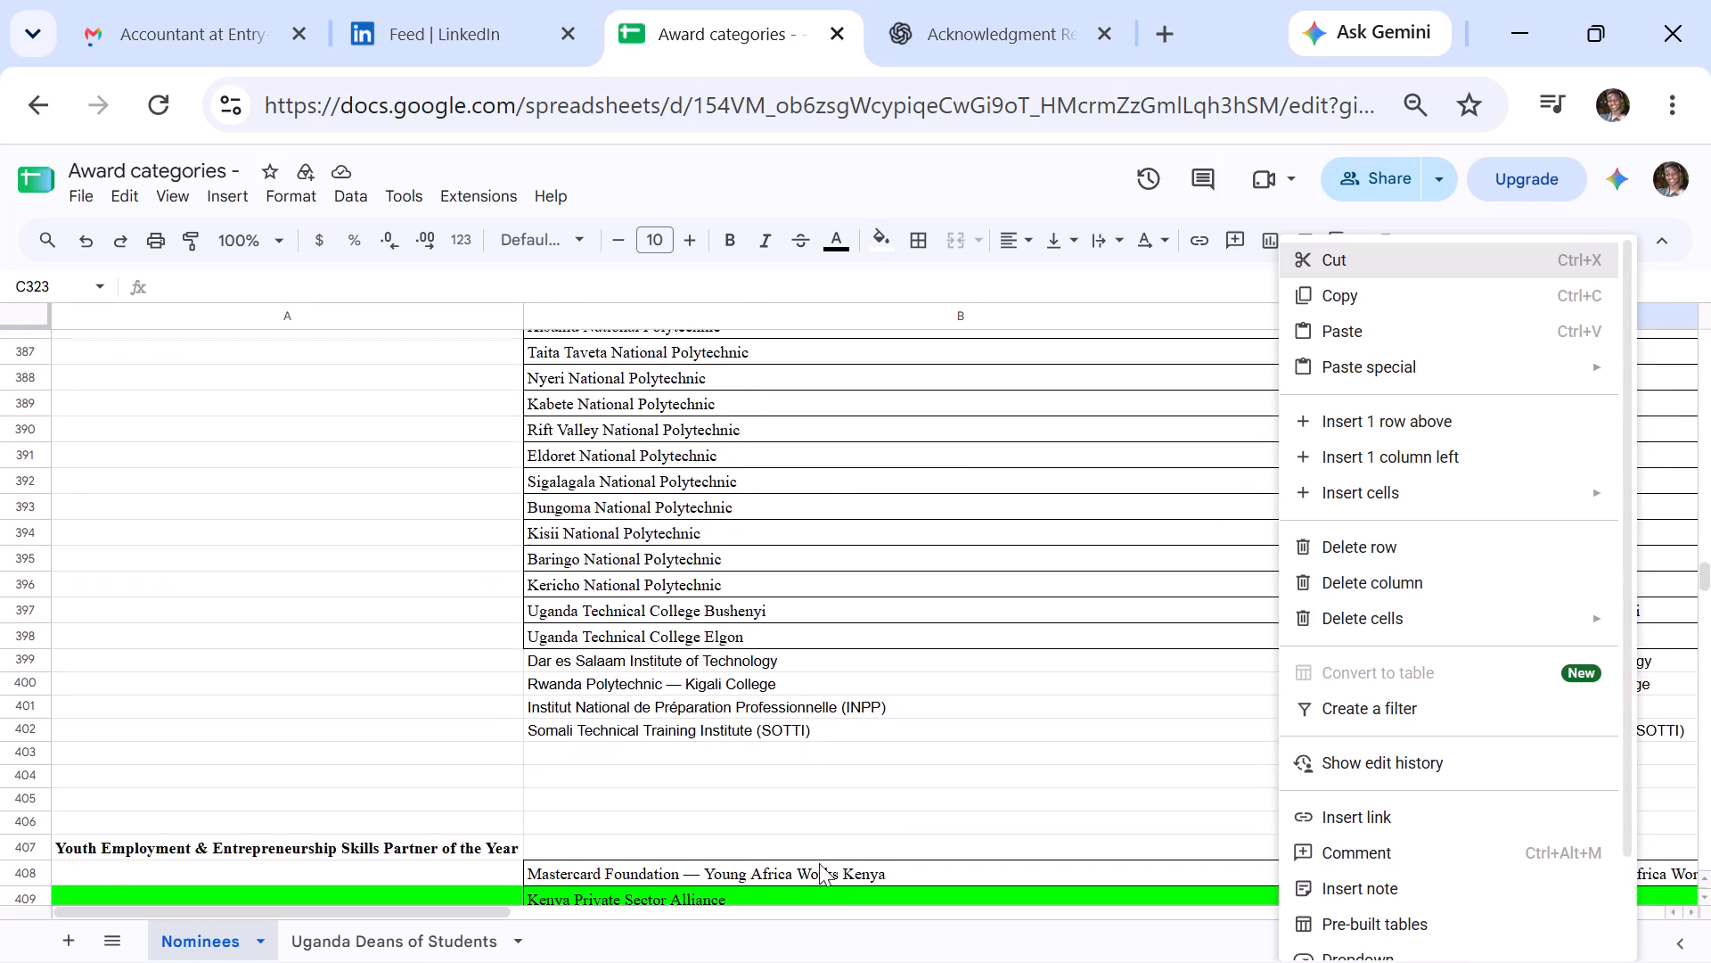
scroll(819, 863, "down", 4)
scroll(840, 789, "down", 1)
left_click(860, 712)
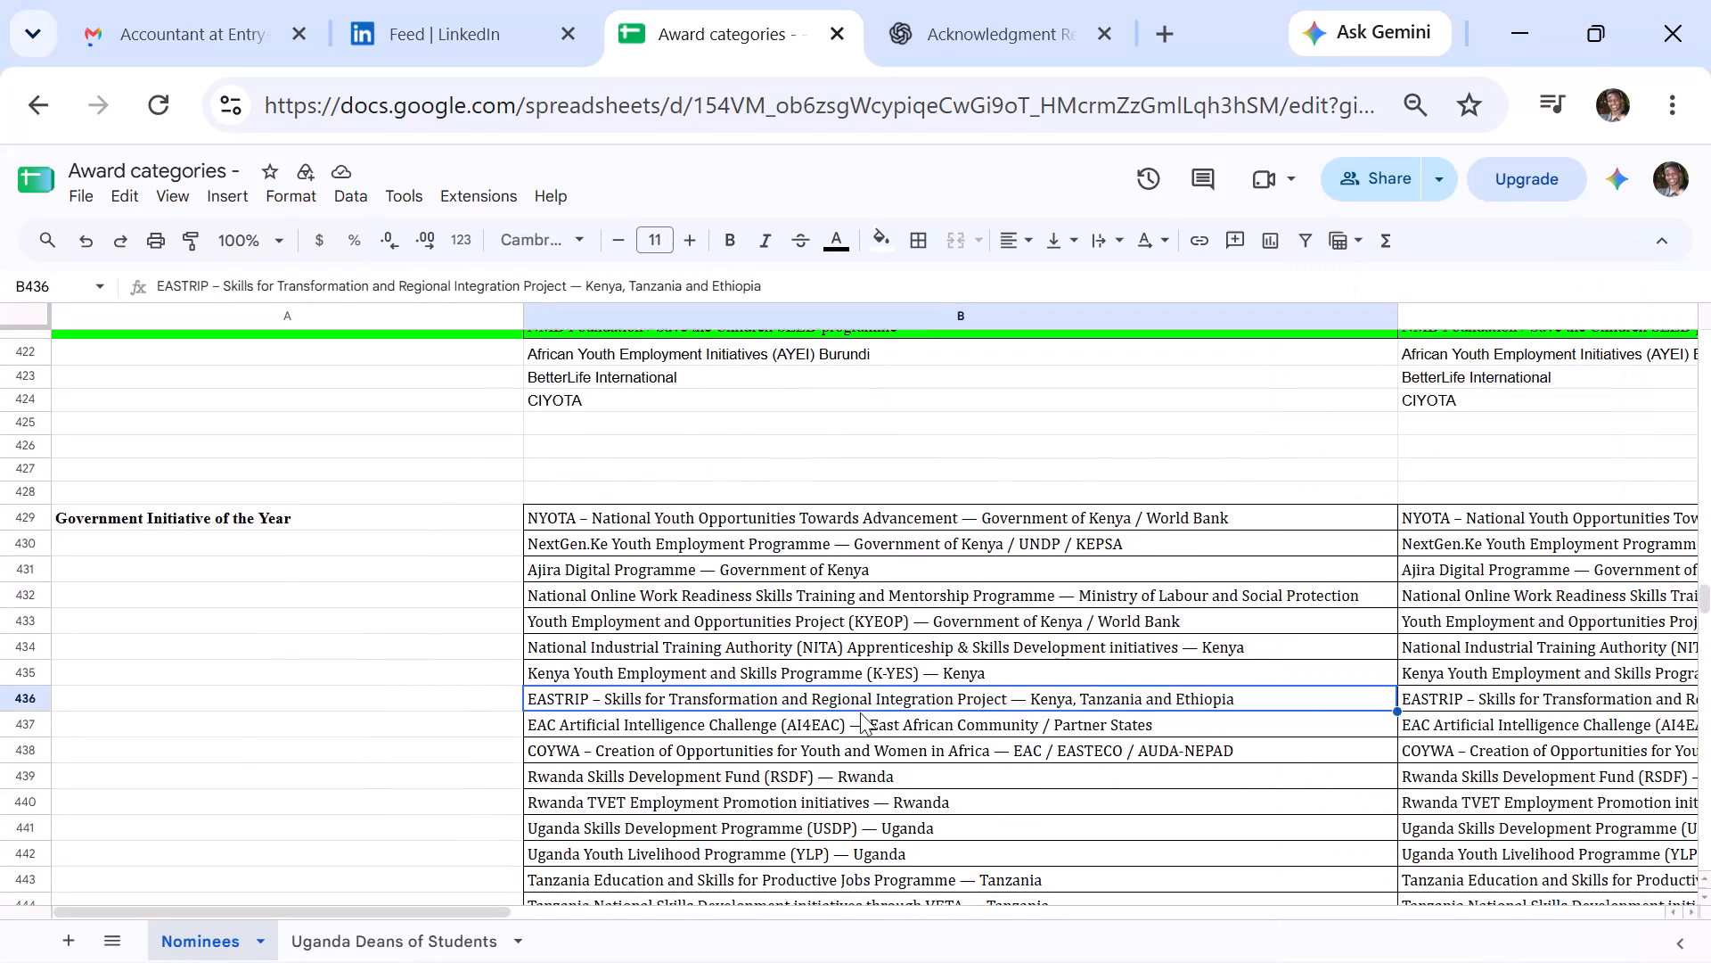
Review the nominees from Study Abroad Partner, Director of Career Services, Lecturer and Career Impact Journalist through Vice Chancellor of the year.
scroll(860, 712, "down", 7)
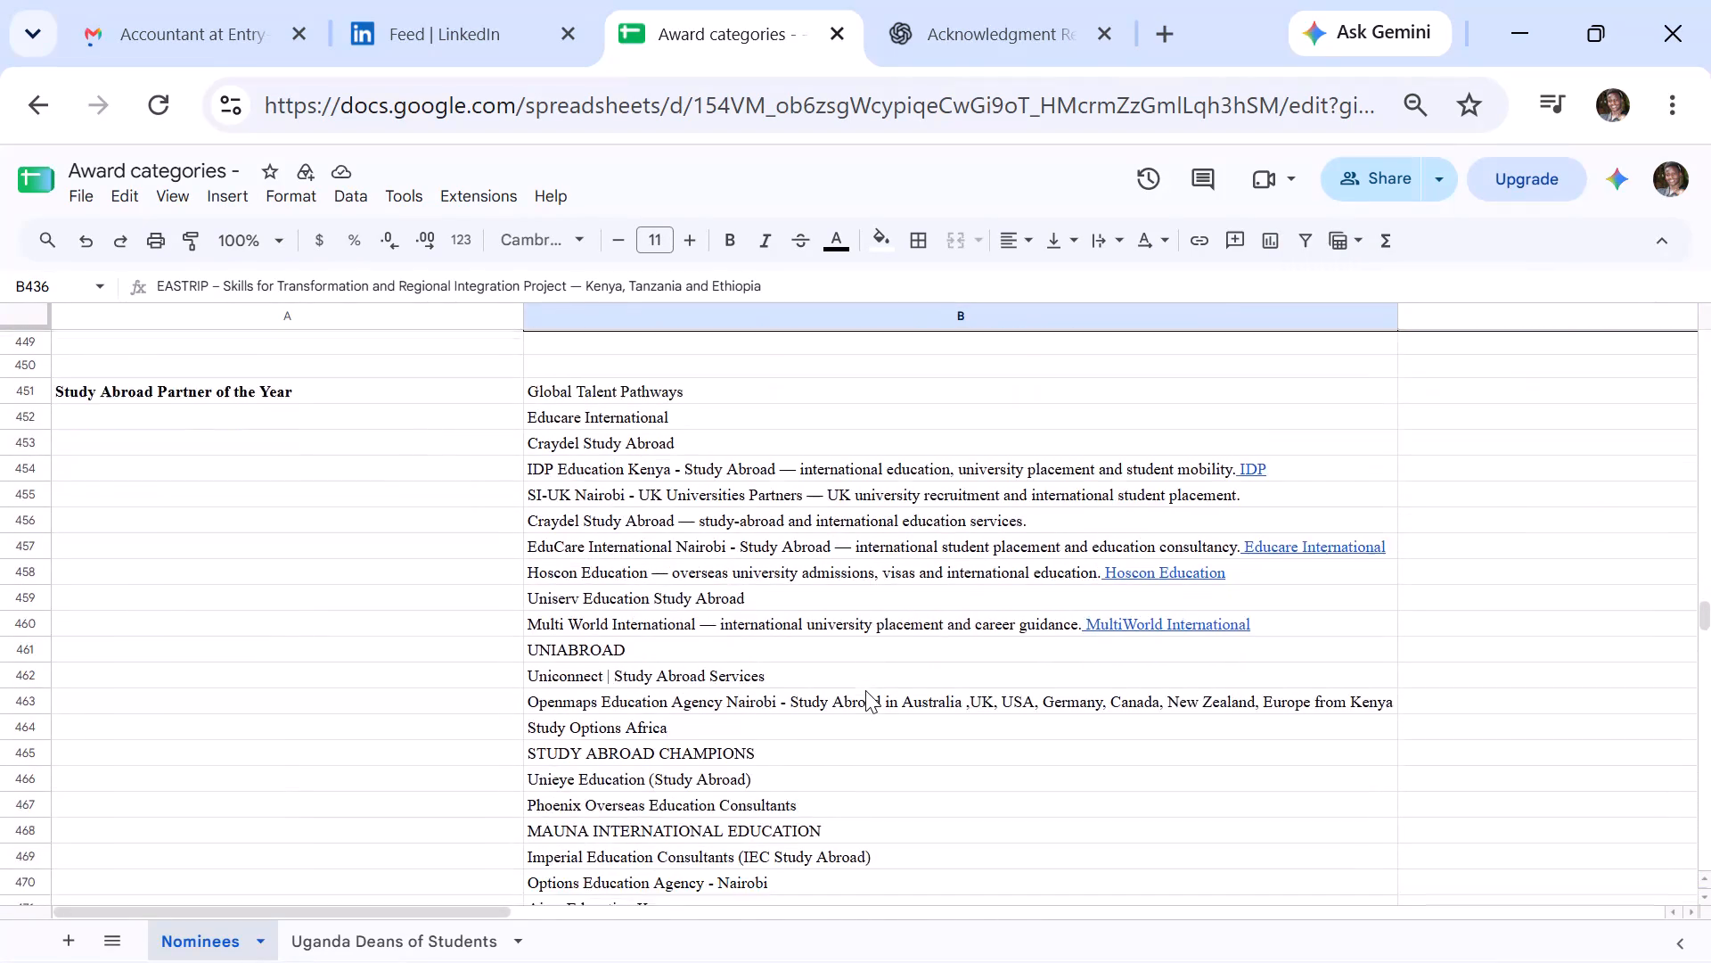
scroll(865, 690, "down", 6)
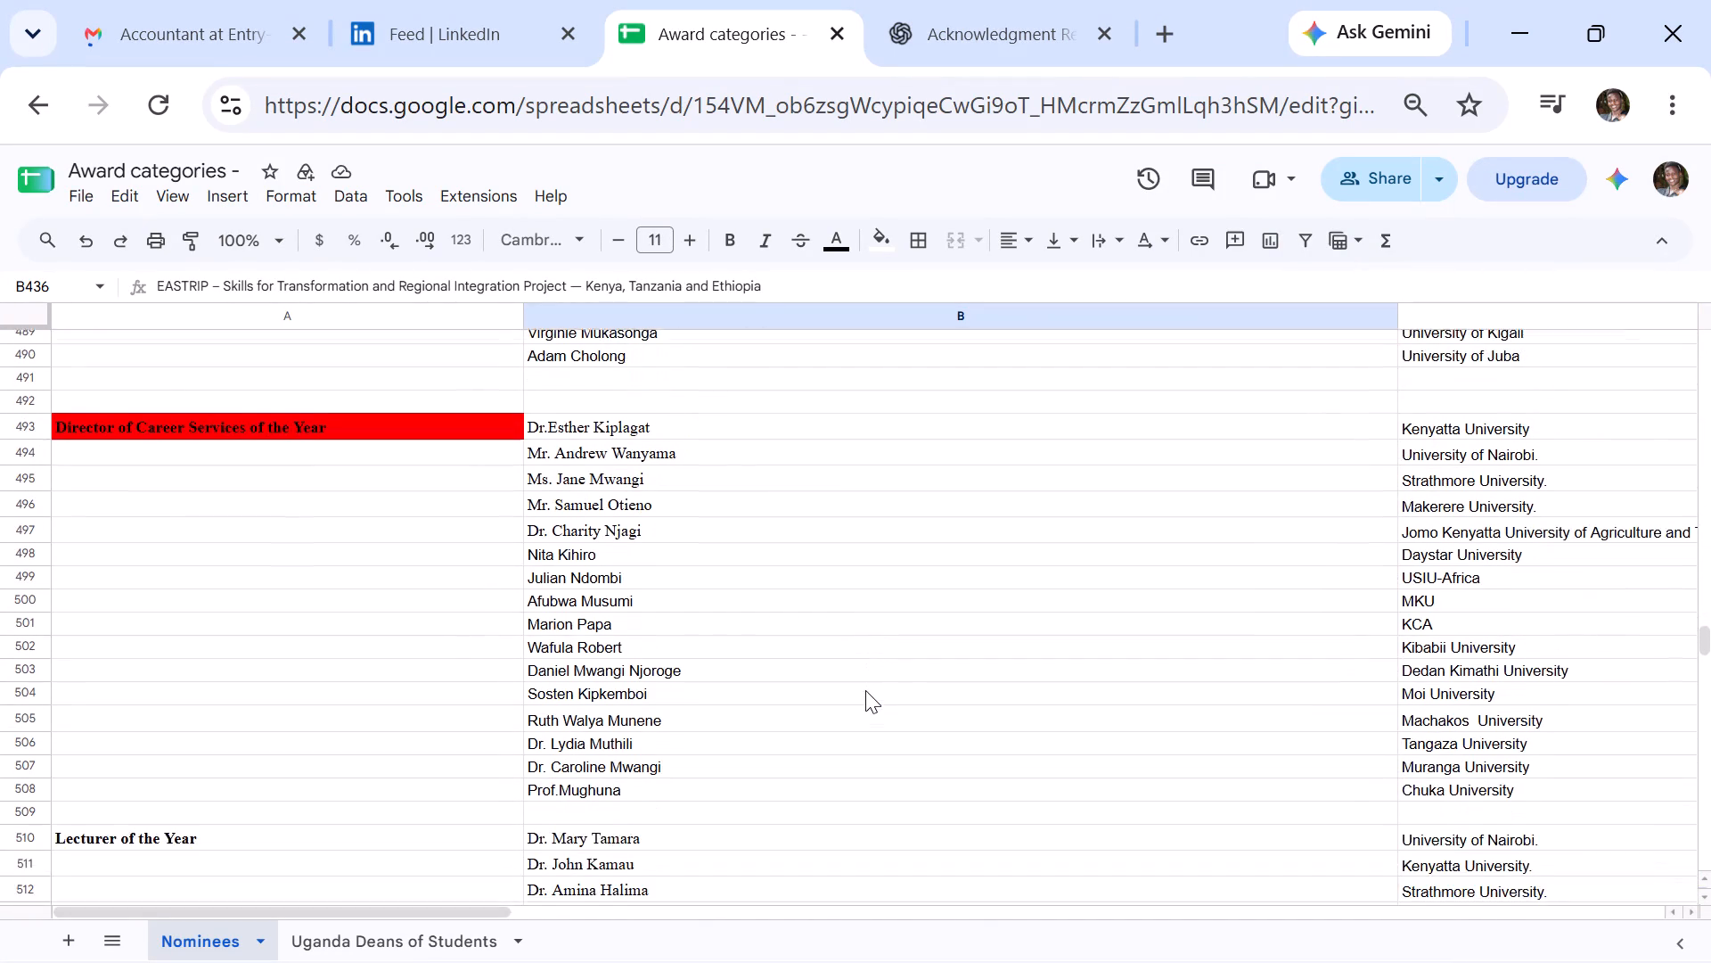
scroll(865, 690, "down", 7)
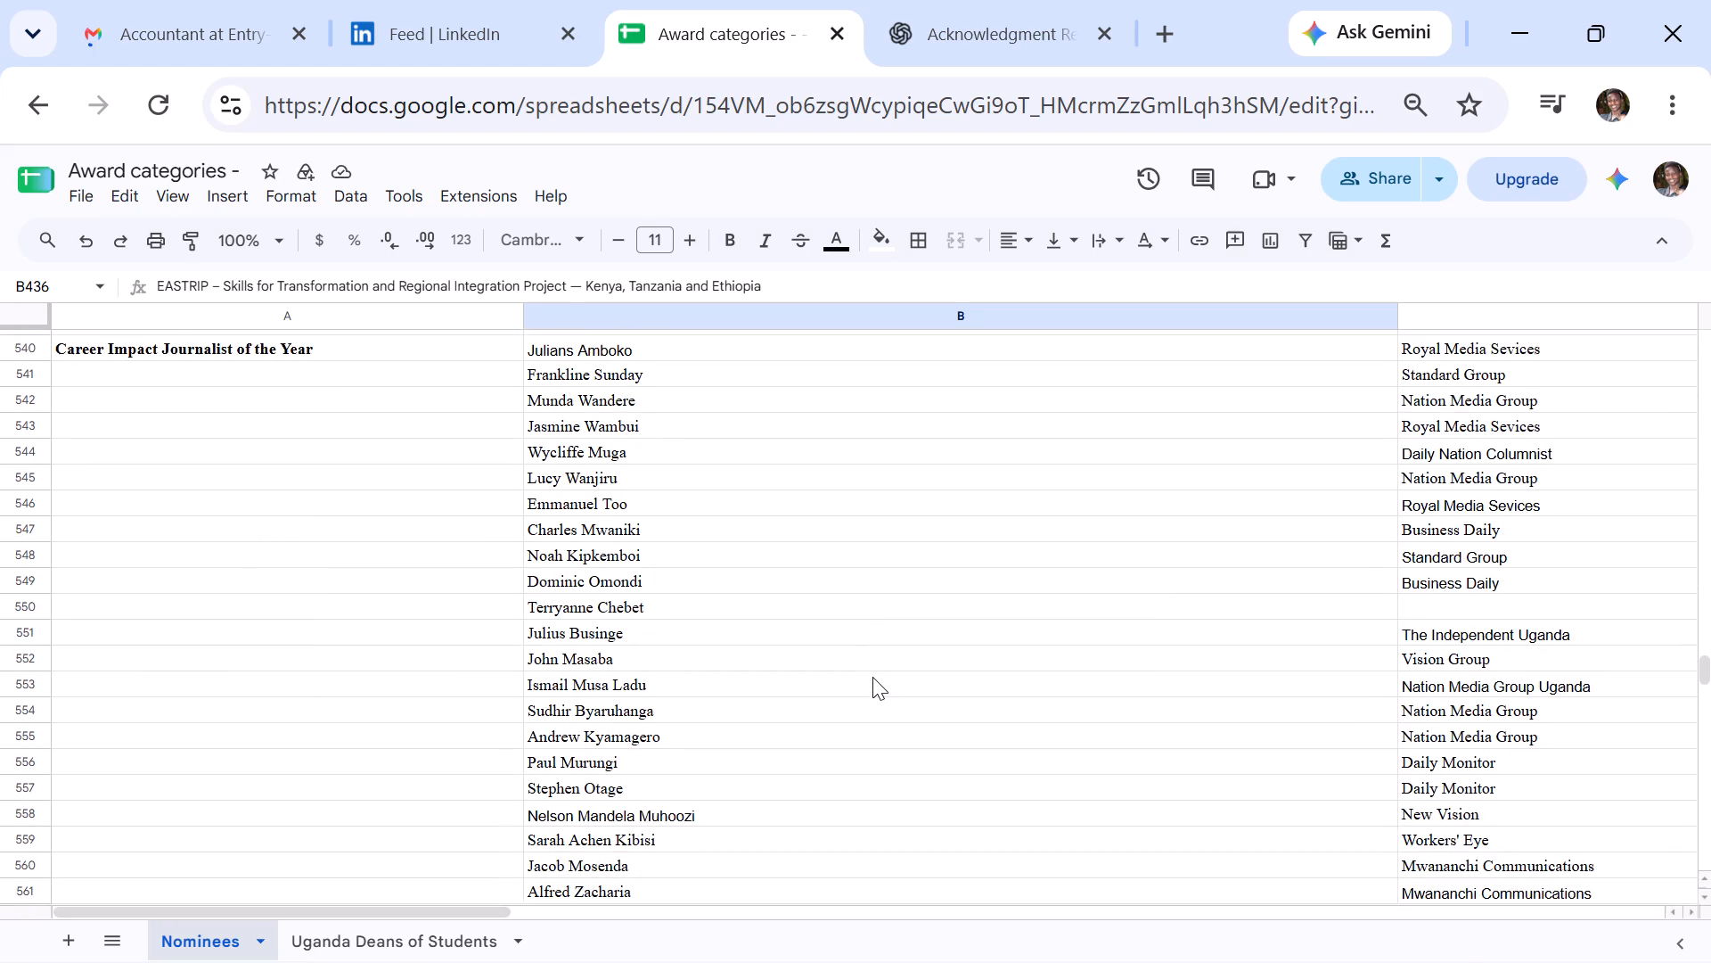
scroll(872, 677, "down", 1)
scroll(900, 591, "down", 5)
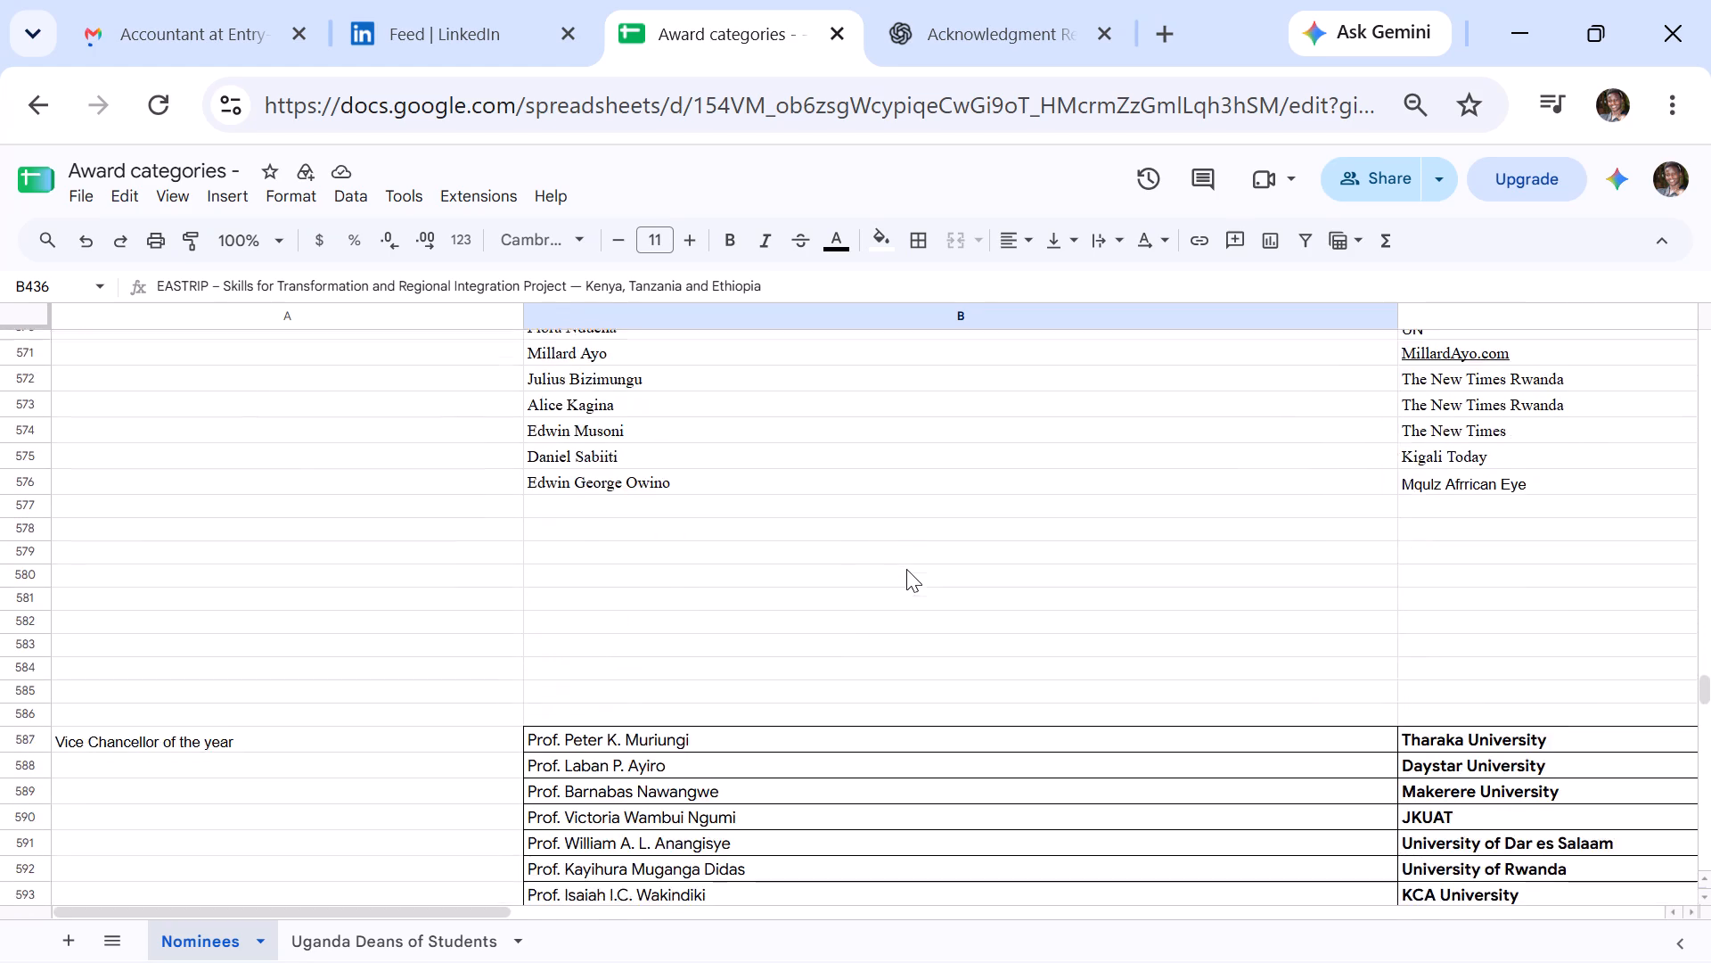
scroll(906, 569, "down", 5)
left_click(910, 556)
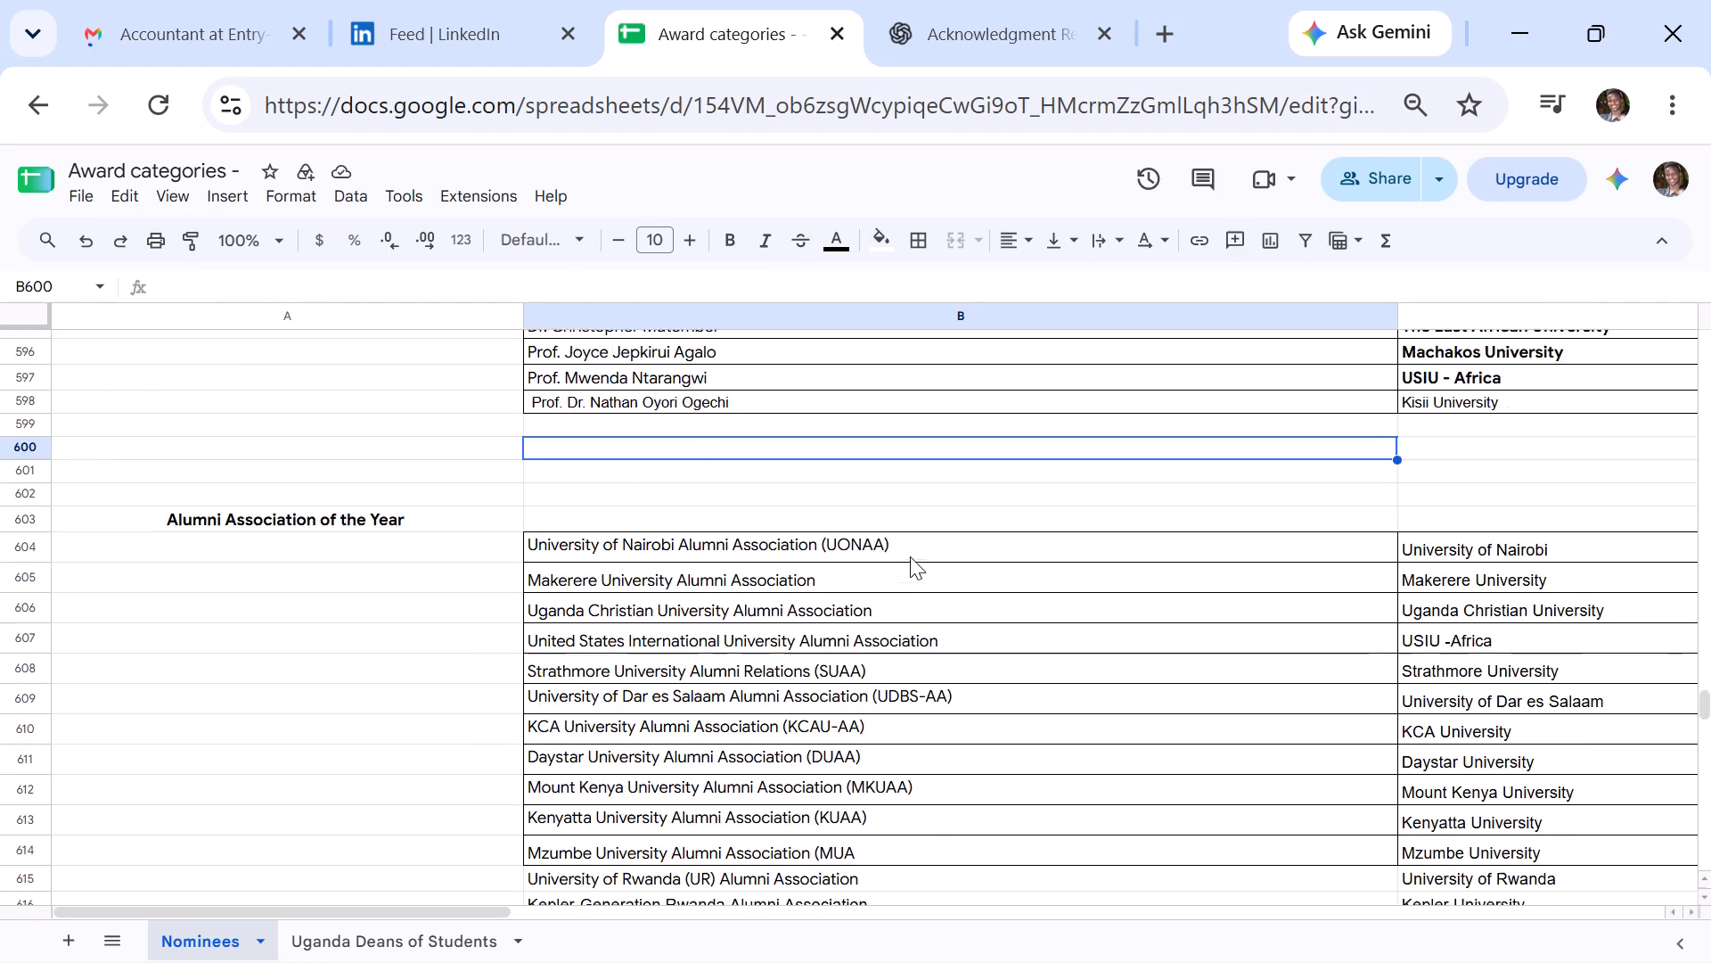
Review the remaining Nominees entries, from Alumni Association and CBE Excellence Award through Principal and private international schools, to the sheet's end.
scroll(910, 556, "down", 2)
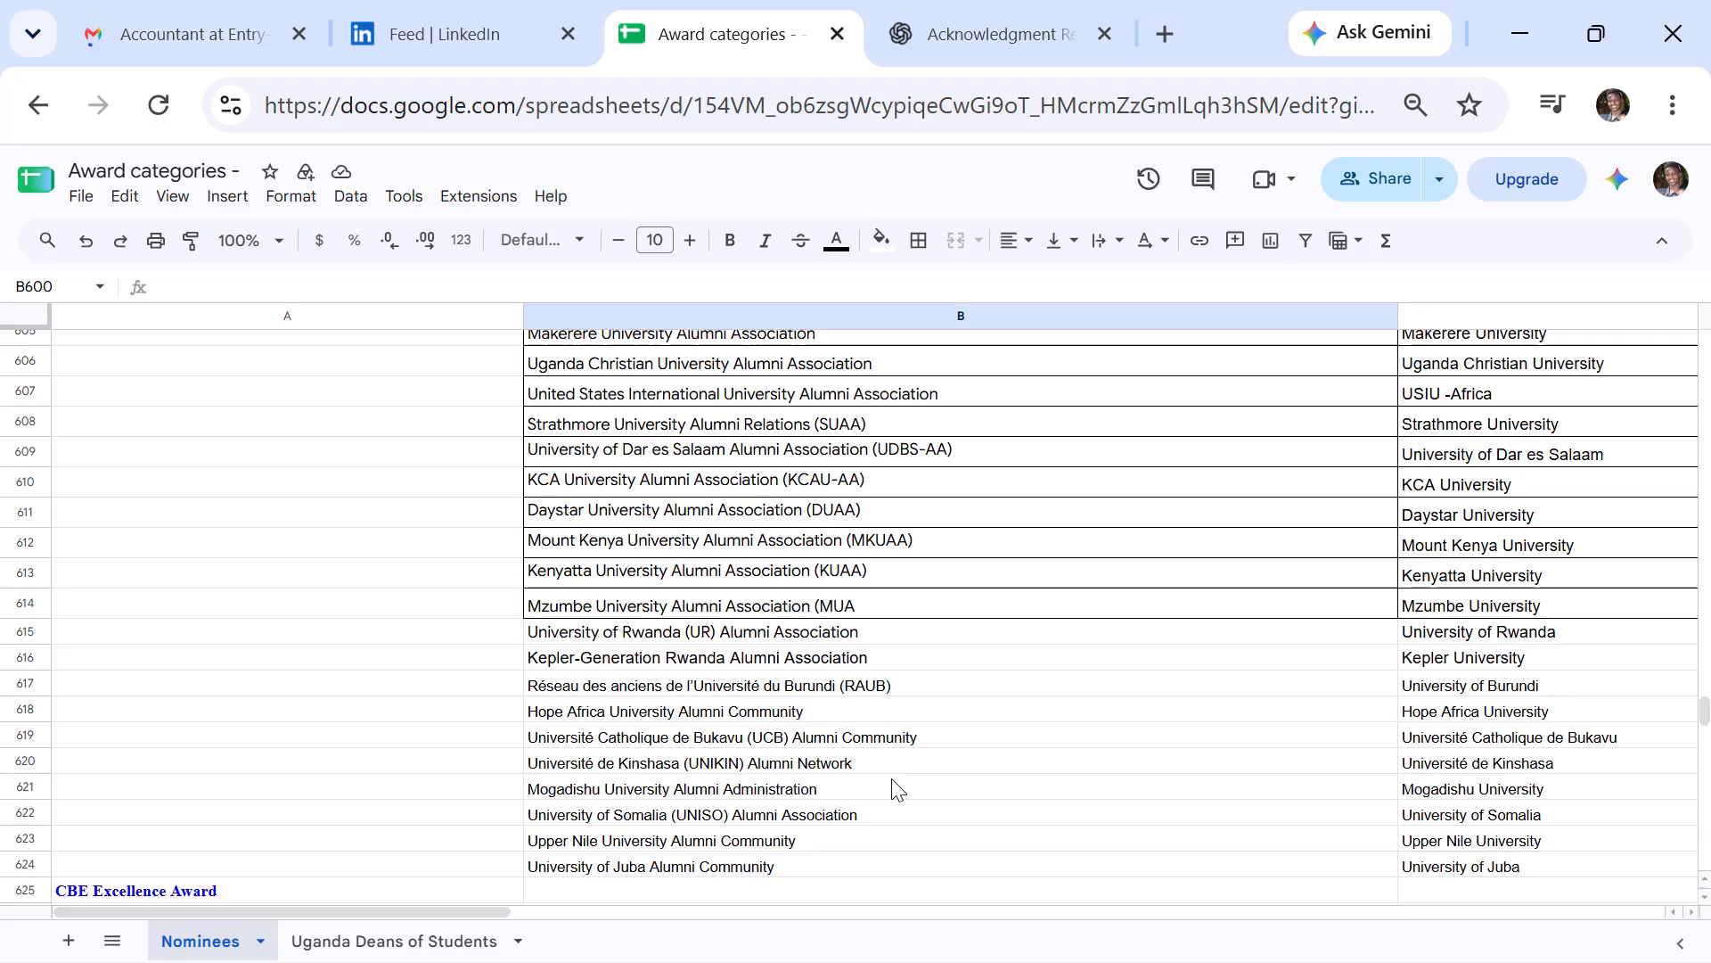
scroll(891, 778, "down", 9)
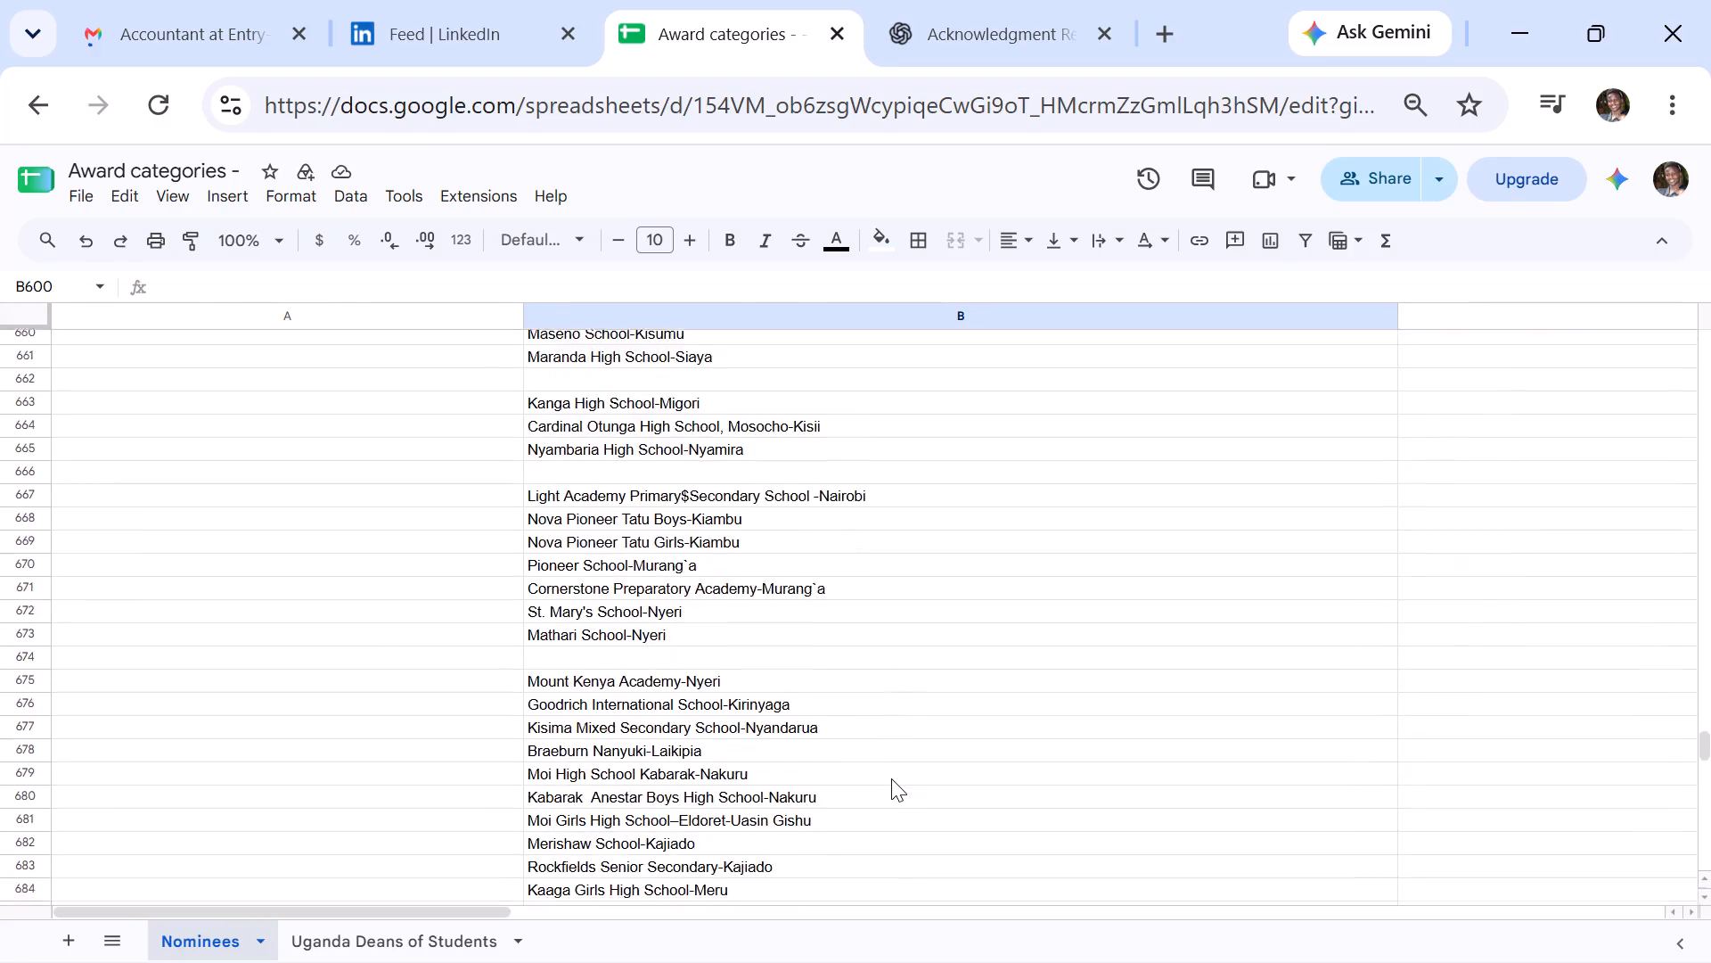
scroll(891, 778, "down", 9)
left_click(891, 778)
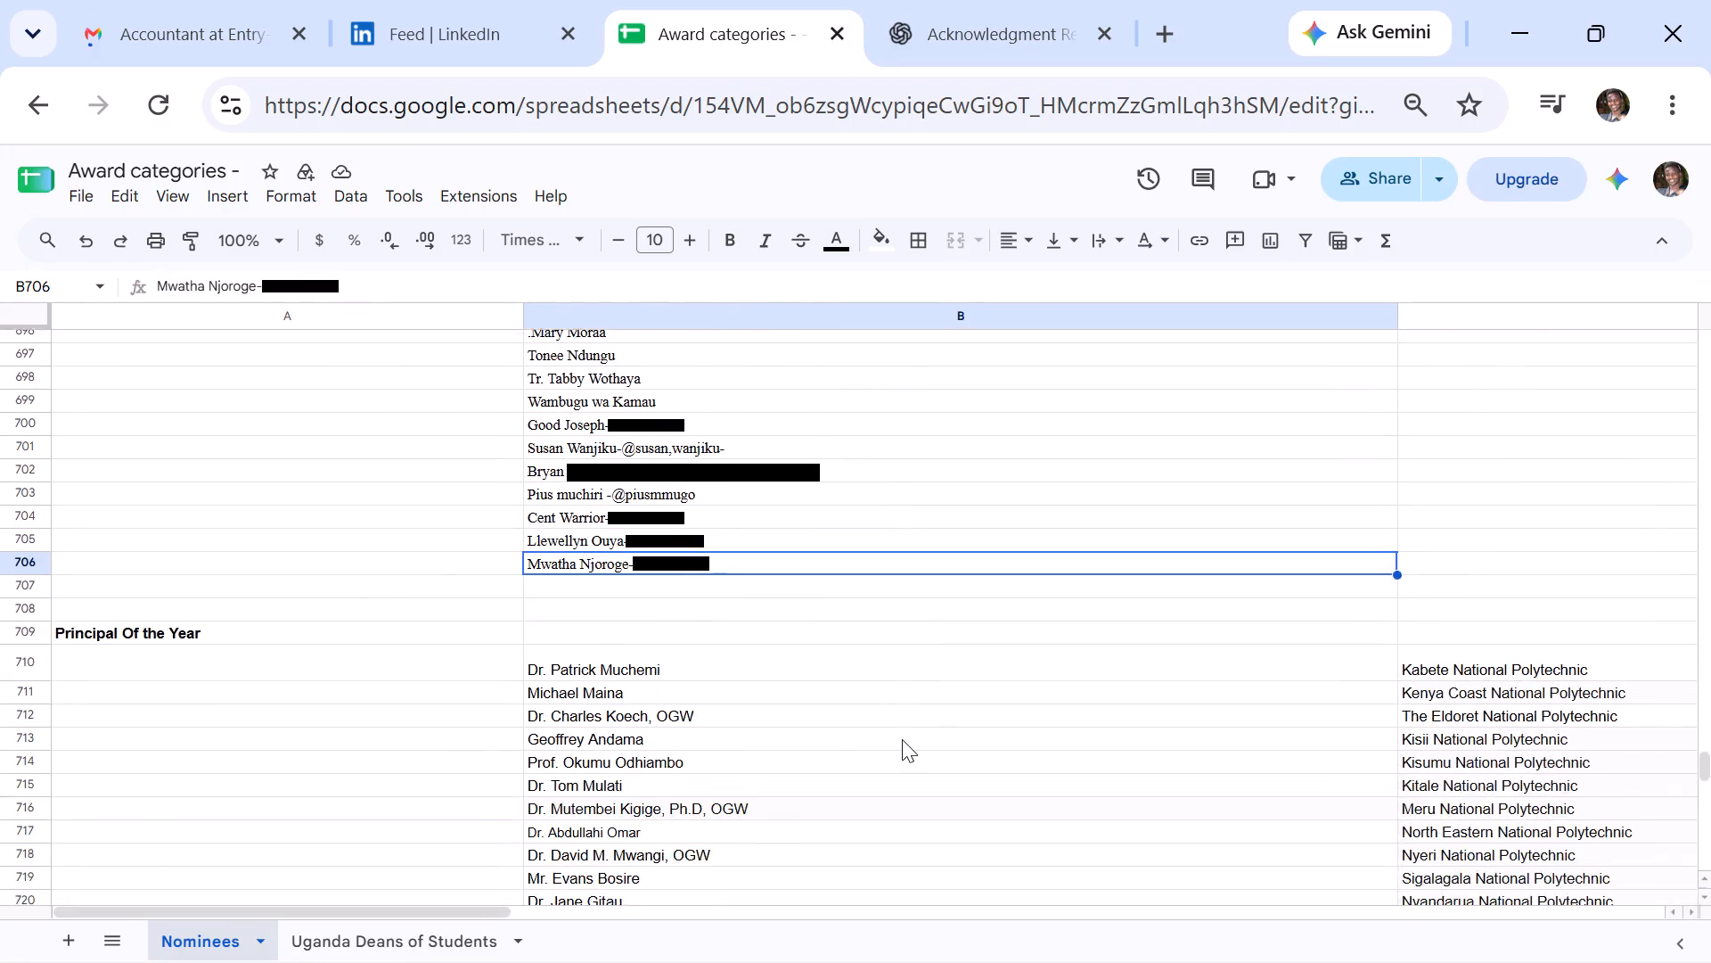
scroll(902, 739, "down", 9)
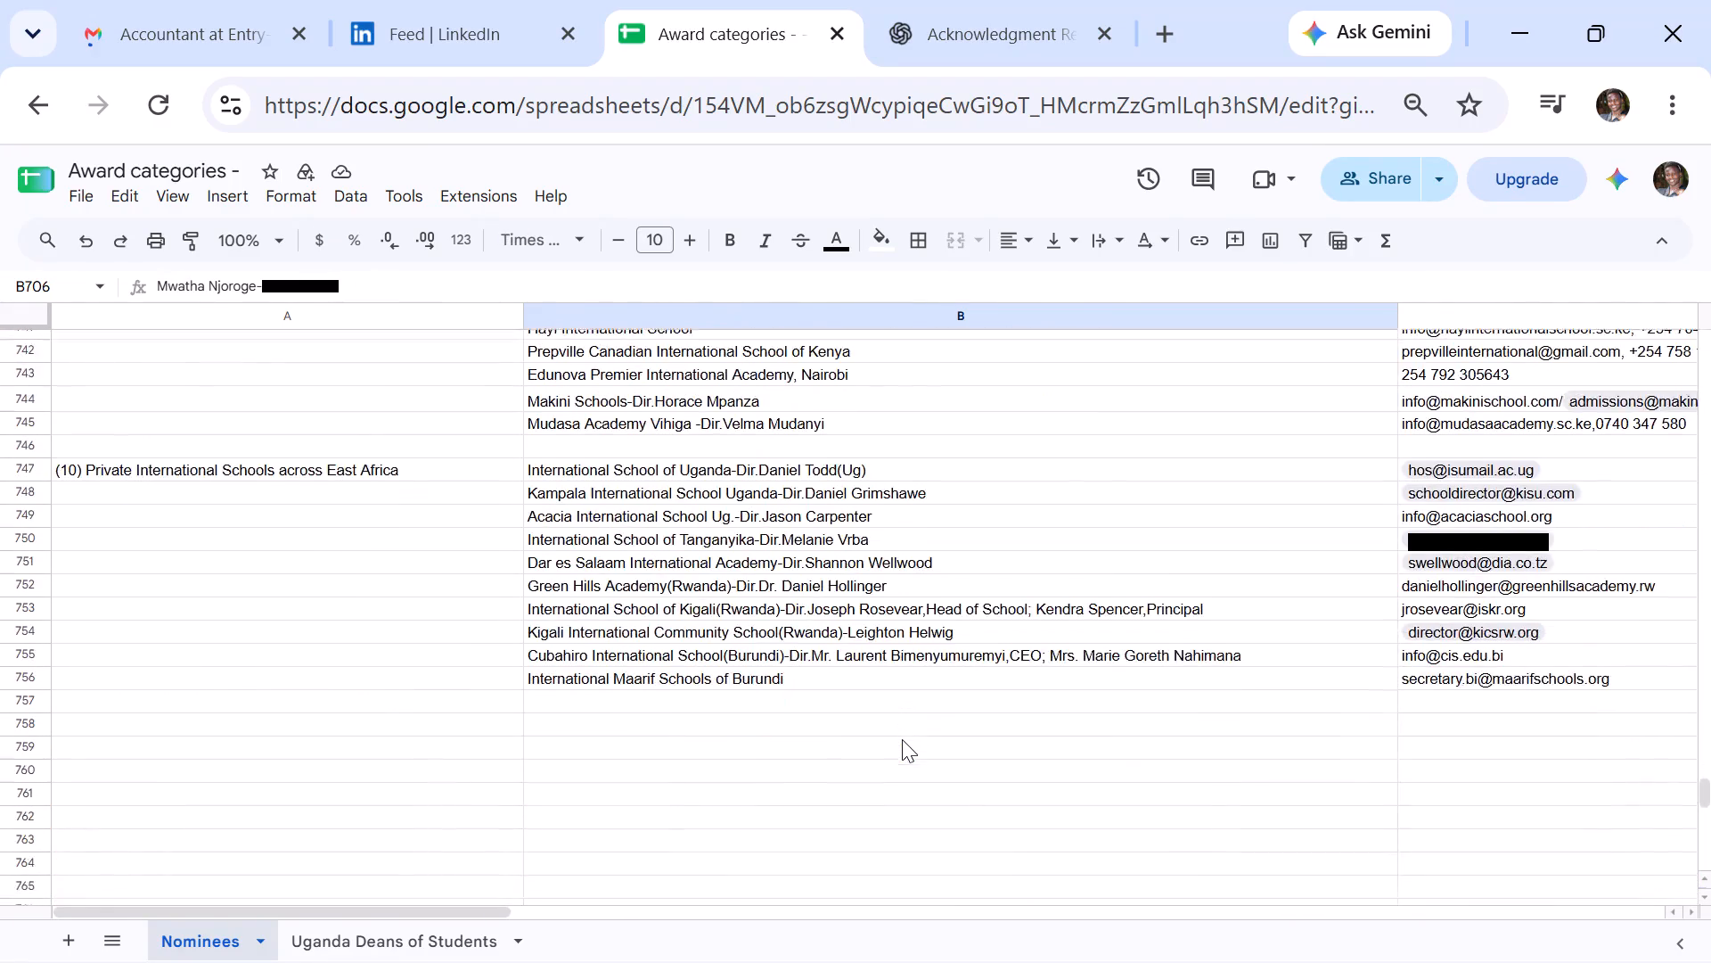
scroll(902, 739, "down", 9)
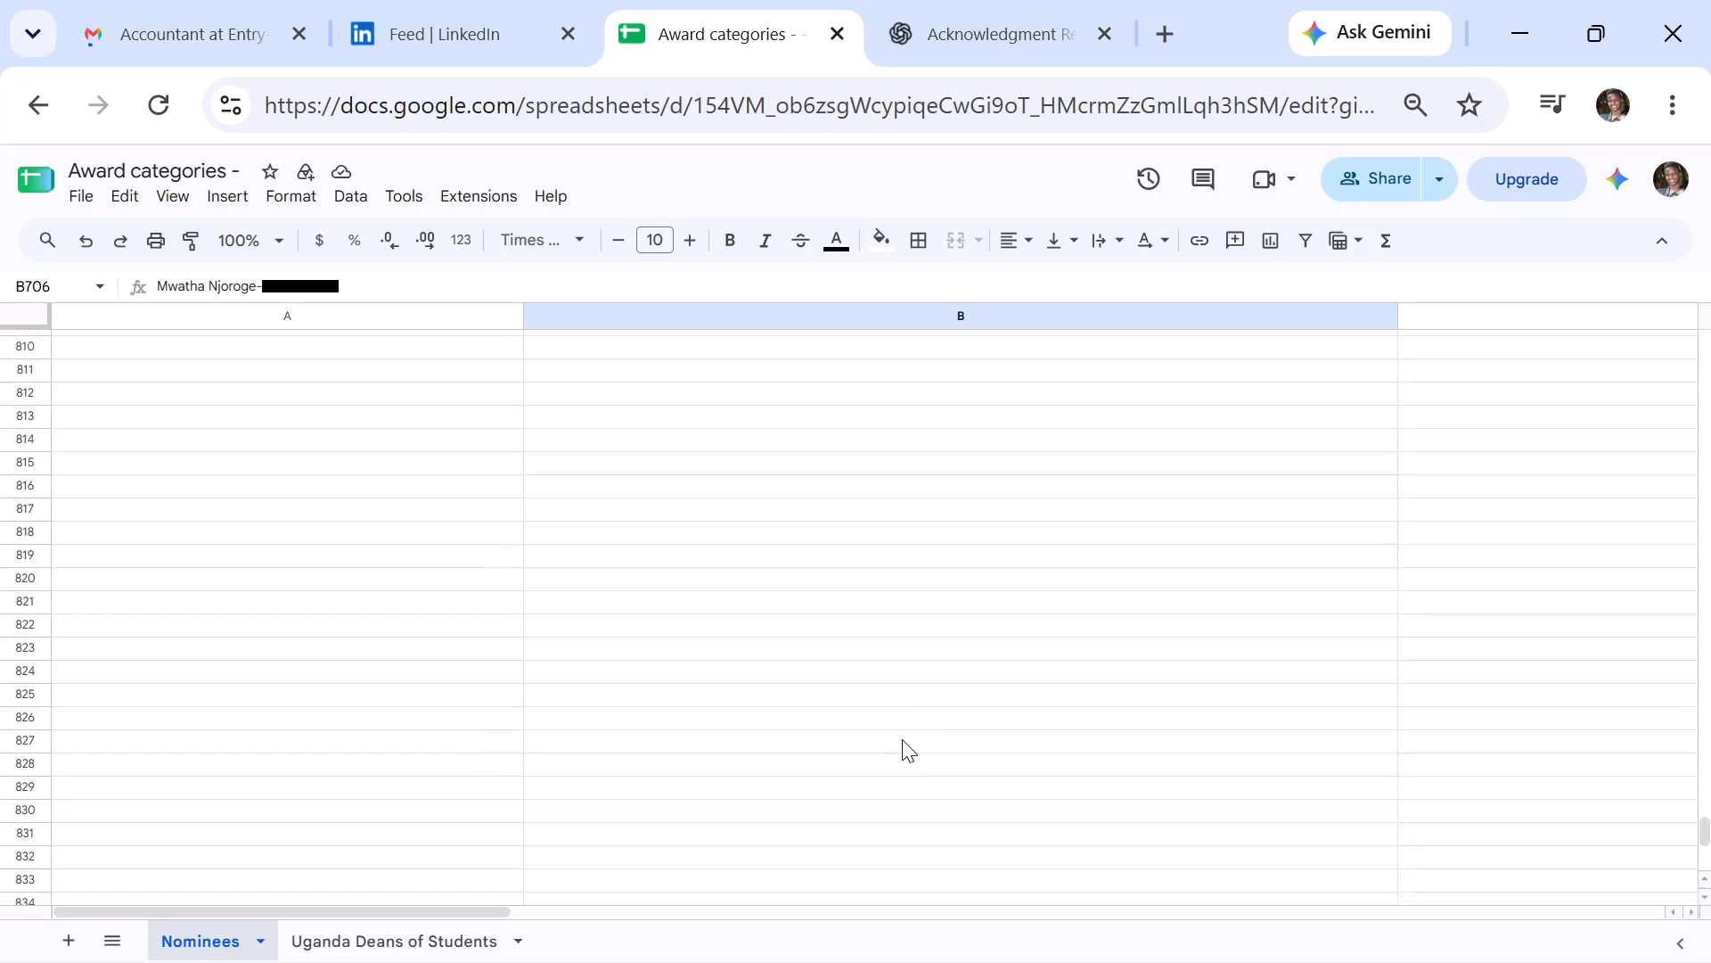
scroll(902, 739, "down", 9)
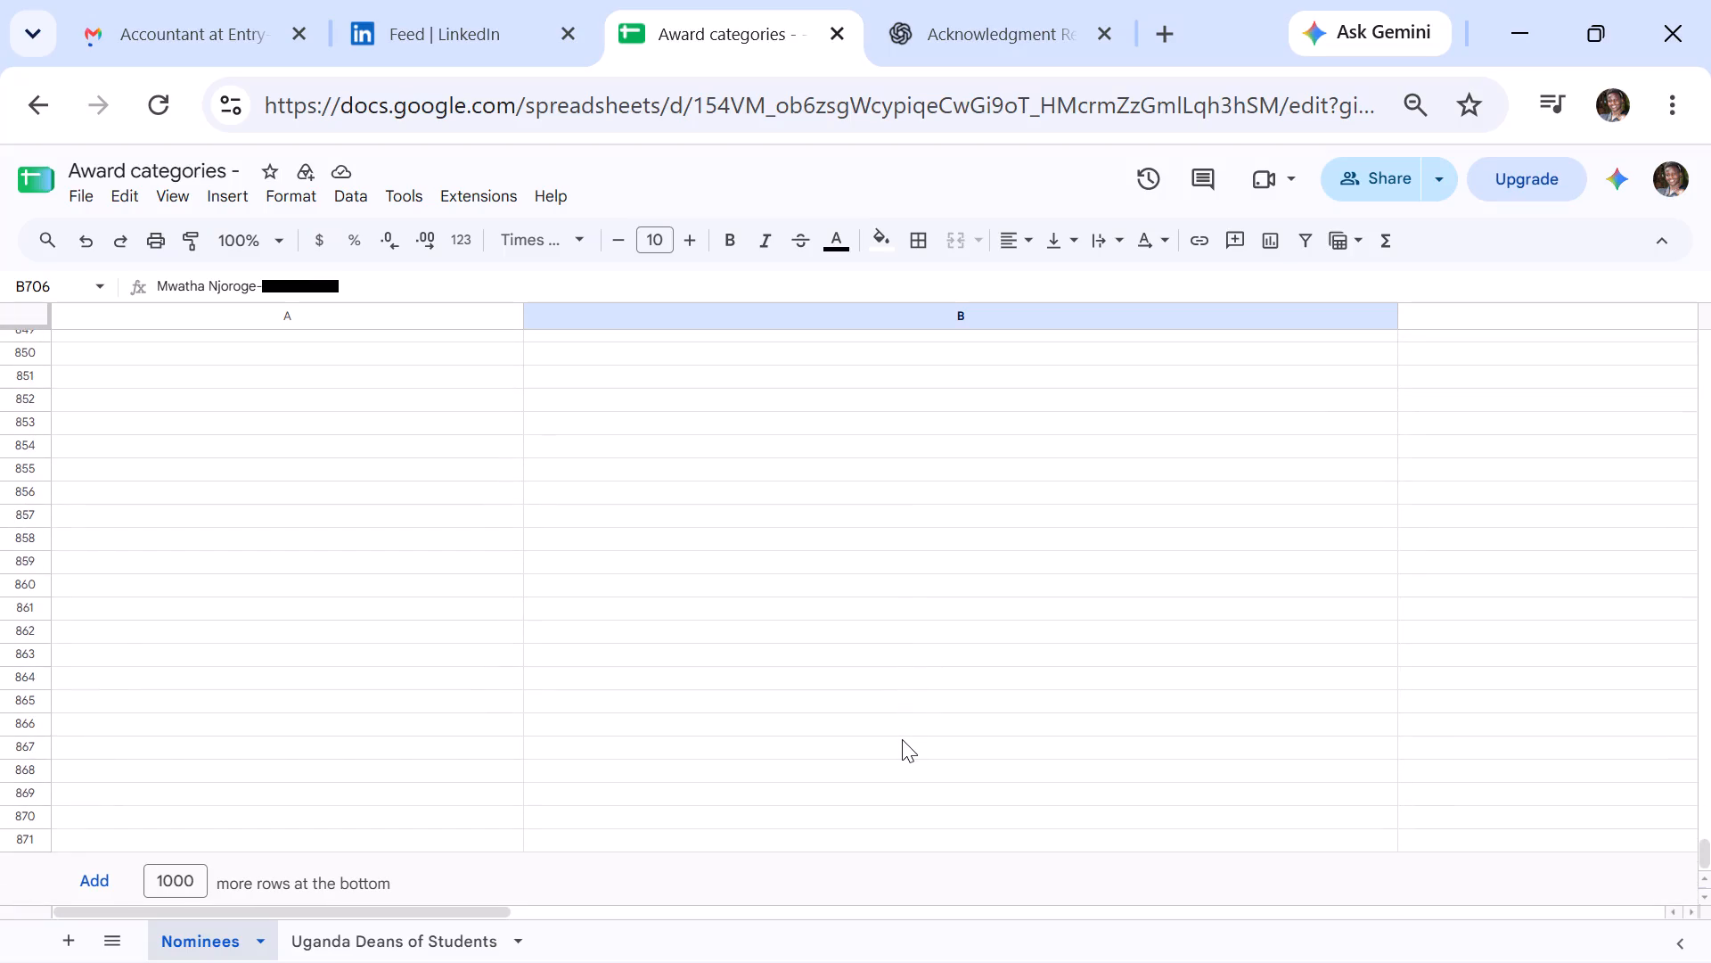
Check the blank rows at the end of the Nominees sheet for any further entries.
scroll(902, 739, "down", 2)
left_click_drag(902, 739, 940, 555)
left_click(940, 555)
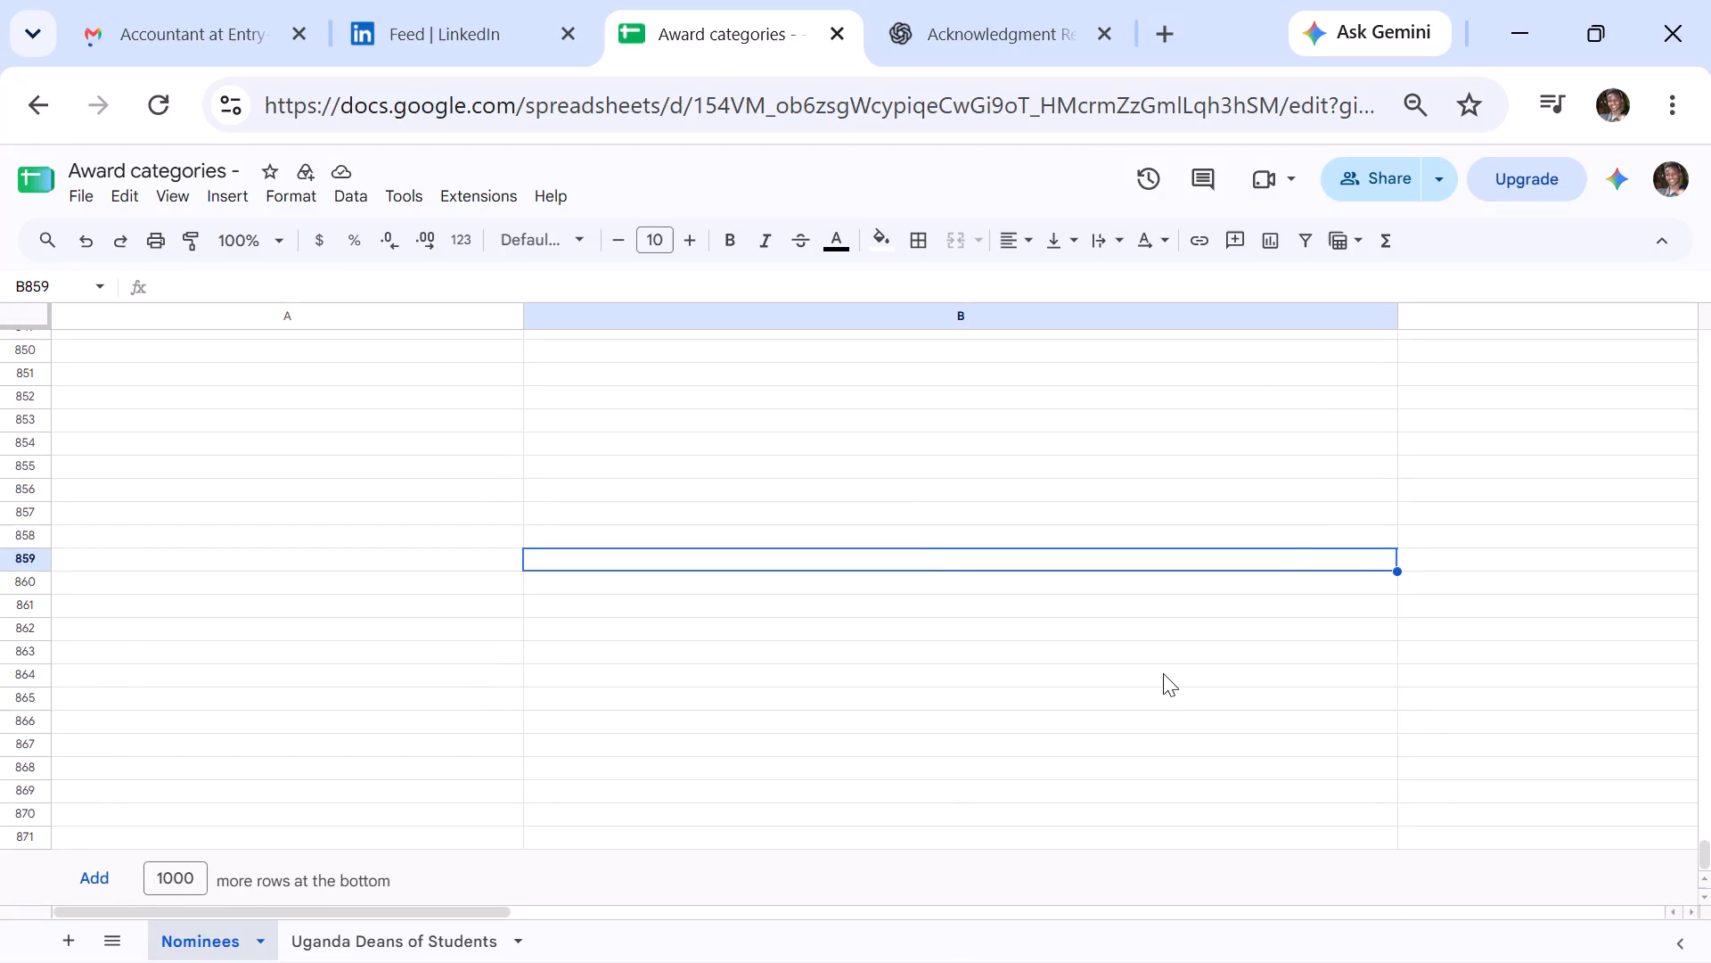
scroll(1163, 673, "down", 5)
scroll(1163, 673, "up", 2)
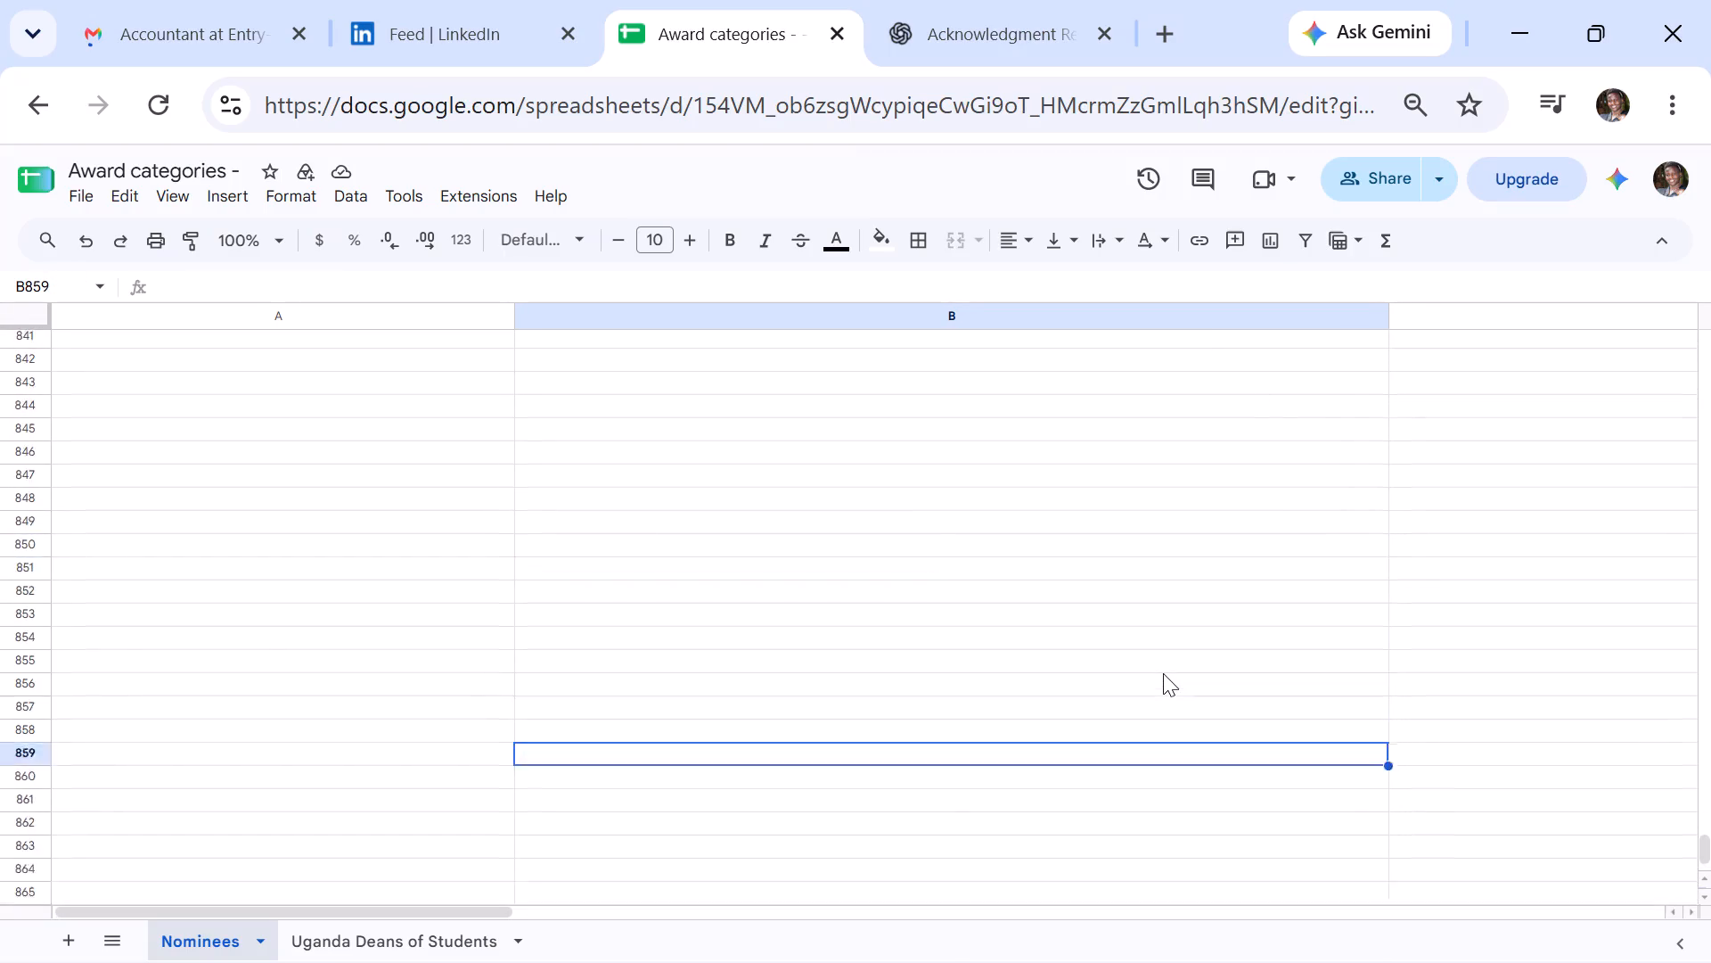
scroll(1163, 673, "up", 3)
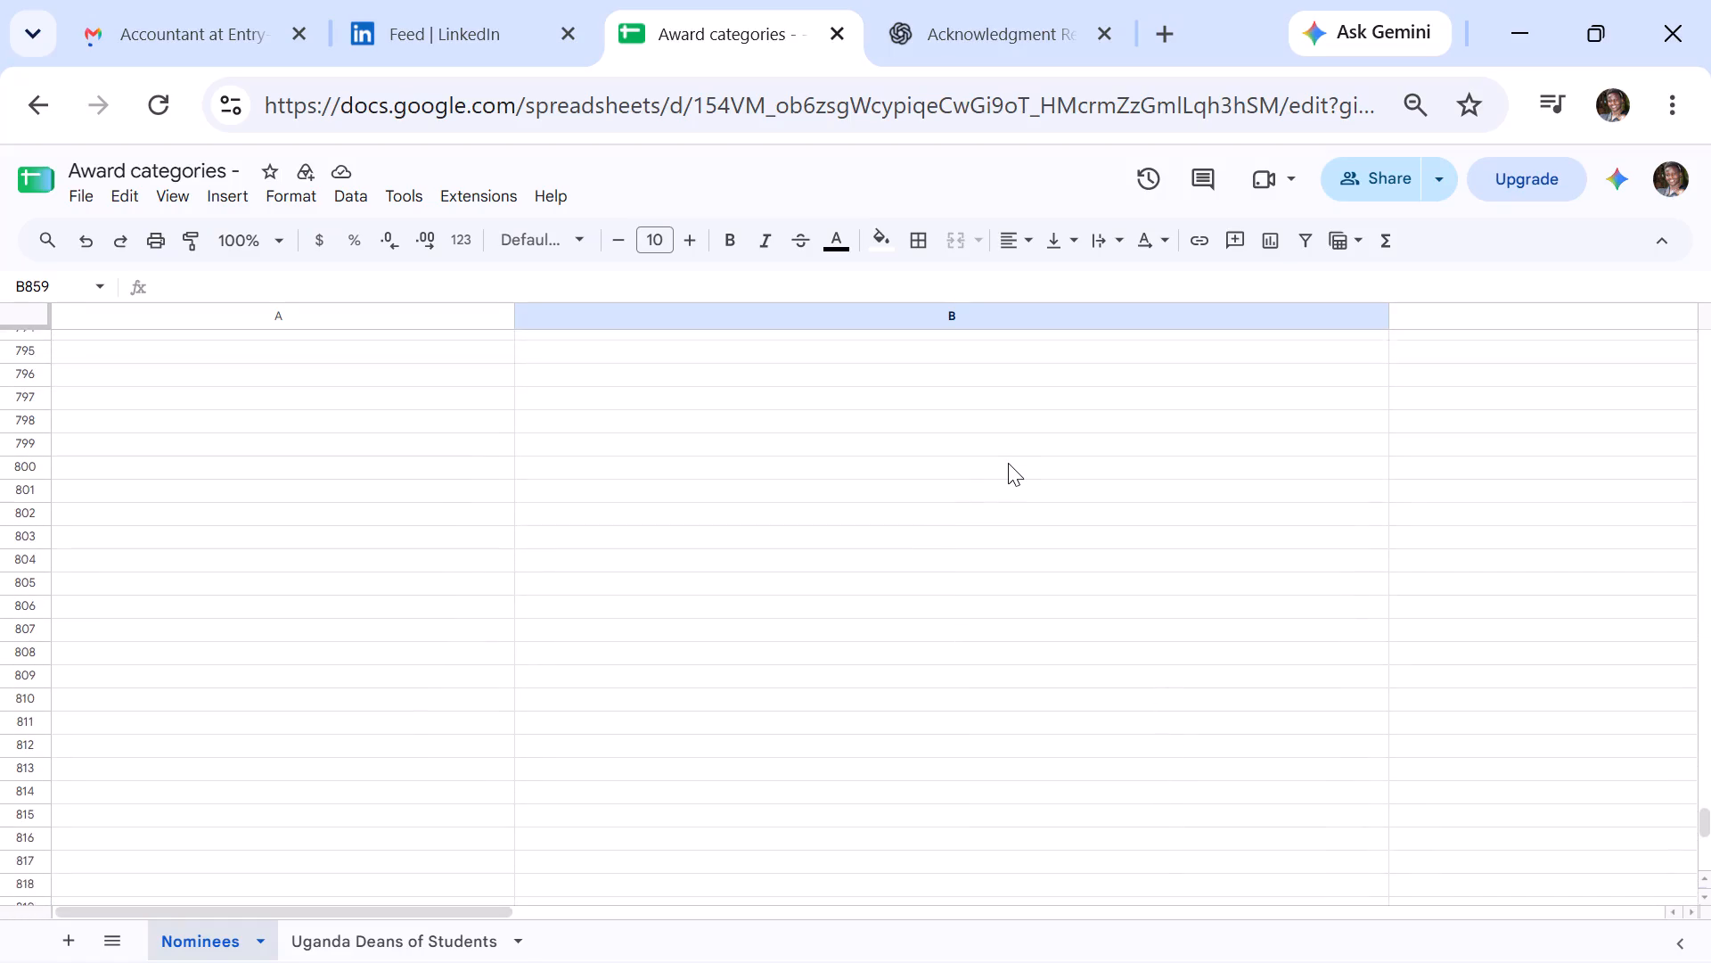
scroll(1011, 465, "up", 4)
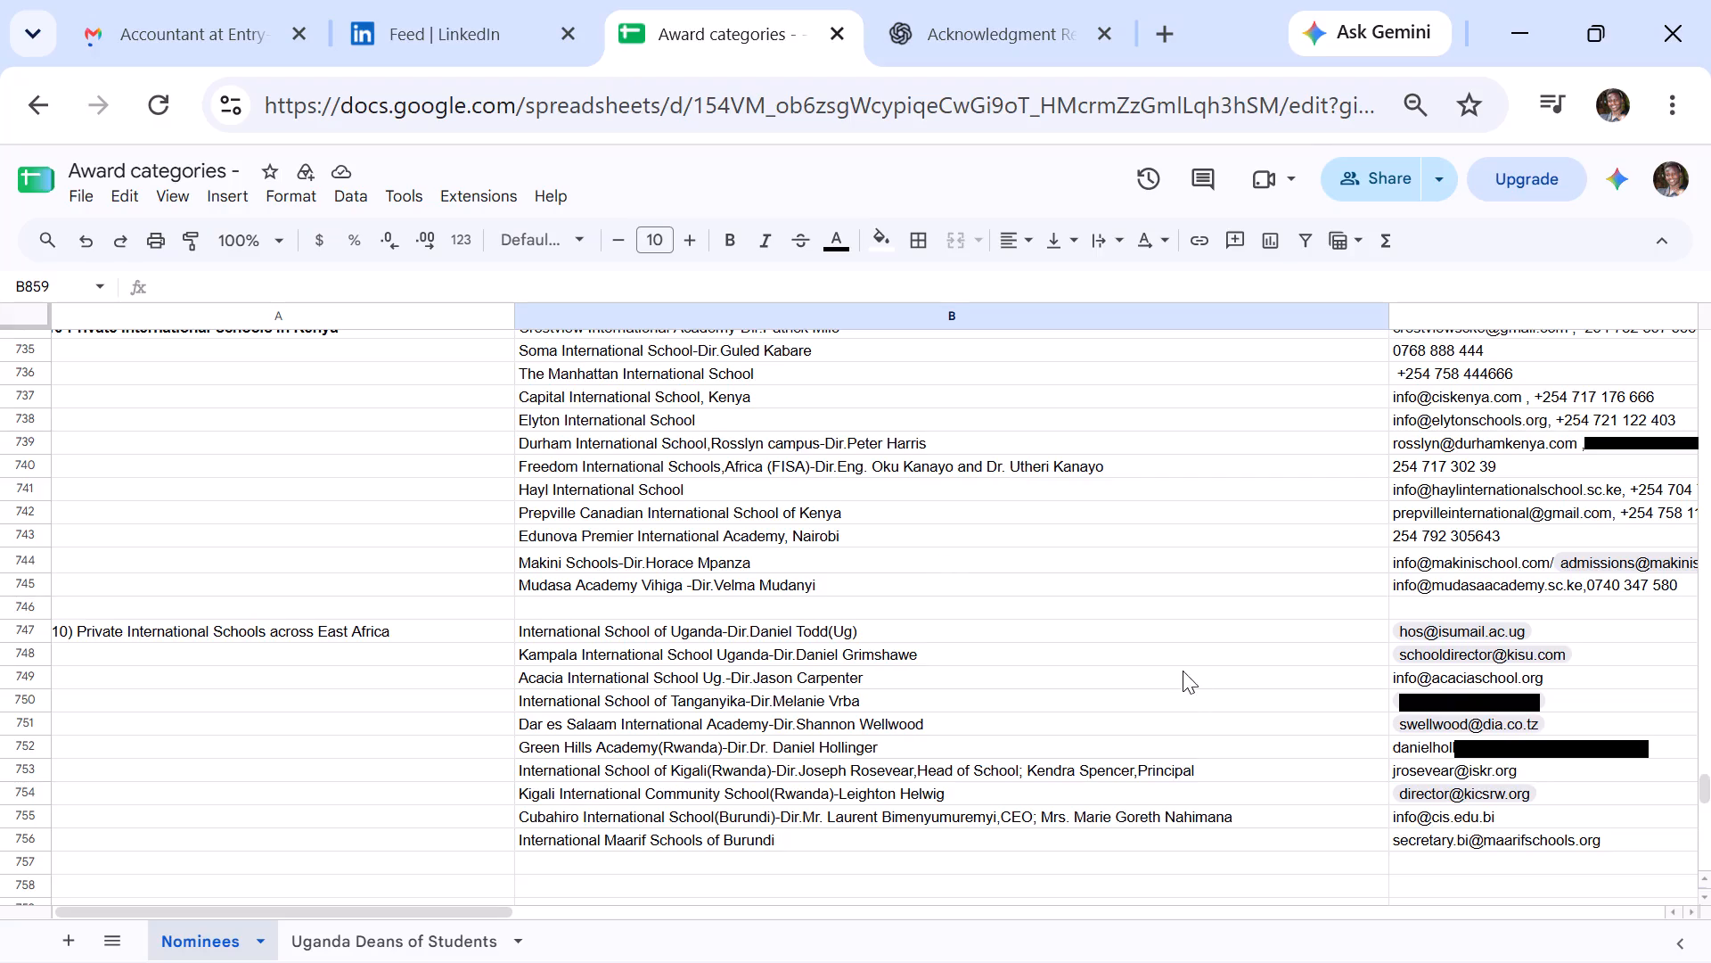
Recheck the Nominees entries backwards from the private international schools through Principal of the Year to CBE Excellence Award.
scroll(1184, 721, "up", 3)
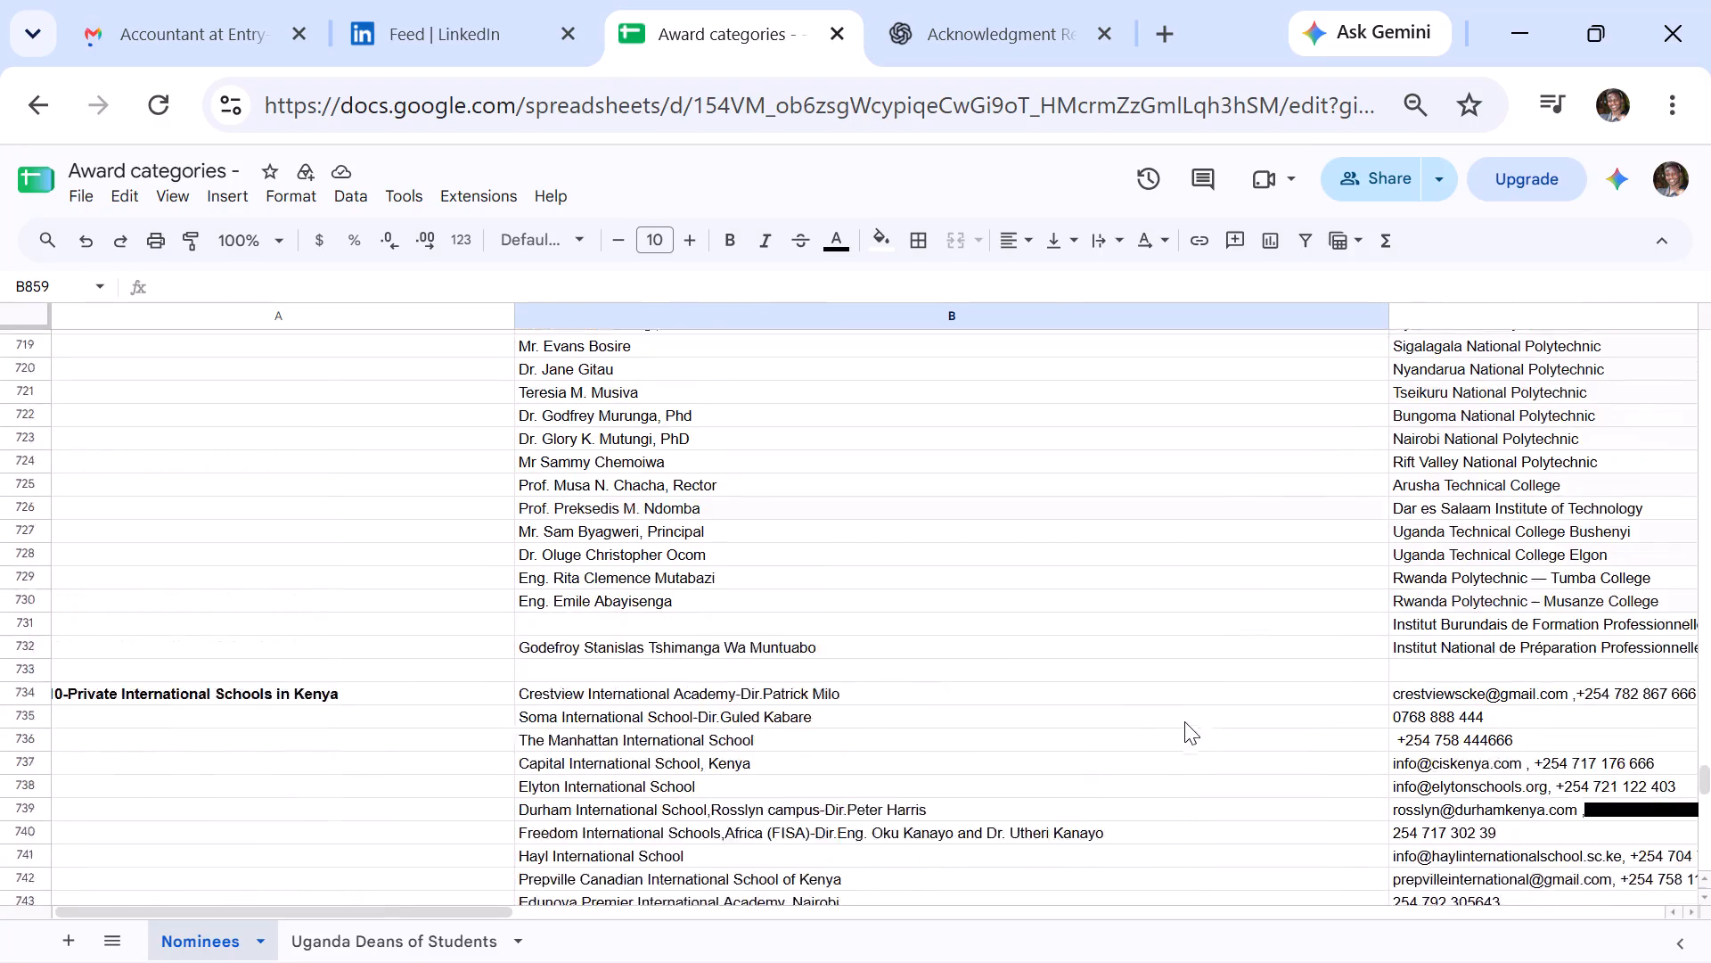
scroll(1184, 721, "up", 5)
scroll(1184, 721, "right", 1)
left_click(1184, 721)
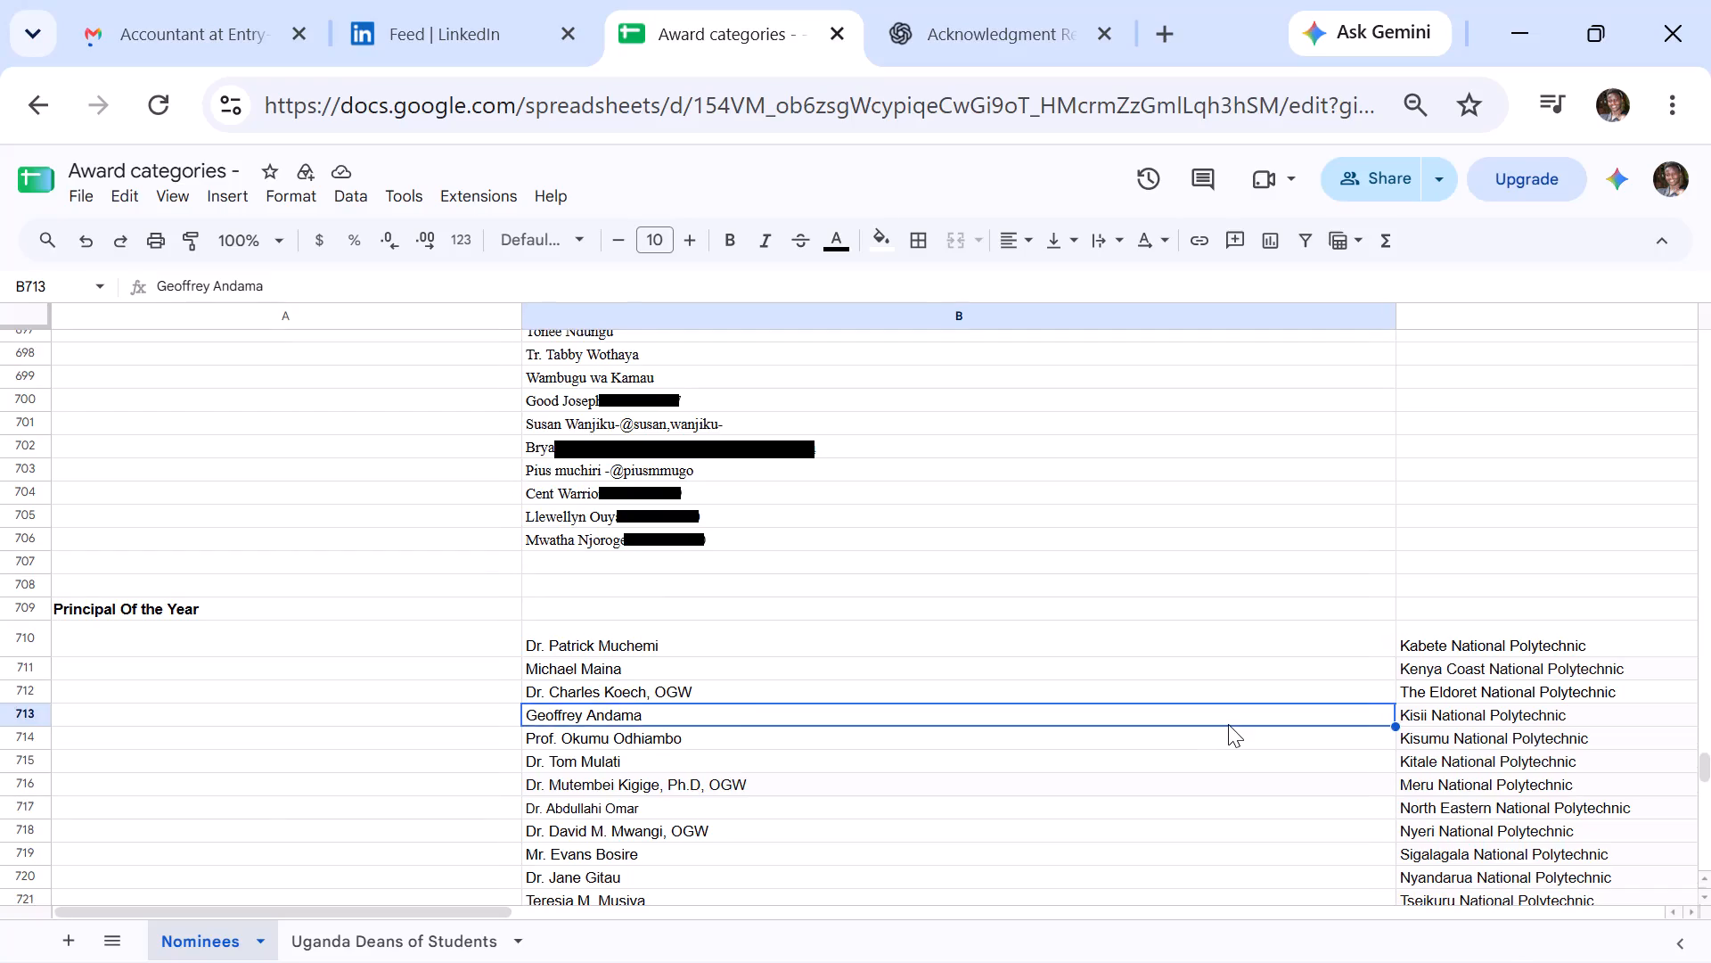
scroll(1228, 724, "right", 1)
scroll(1228, 724, "up", 8)
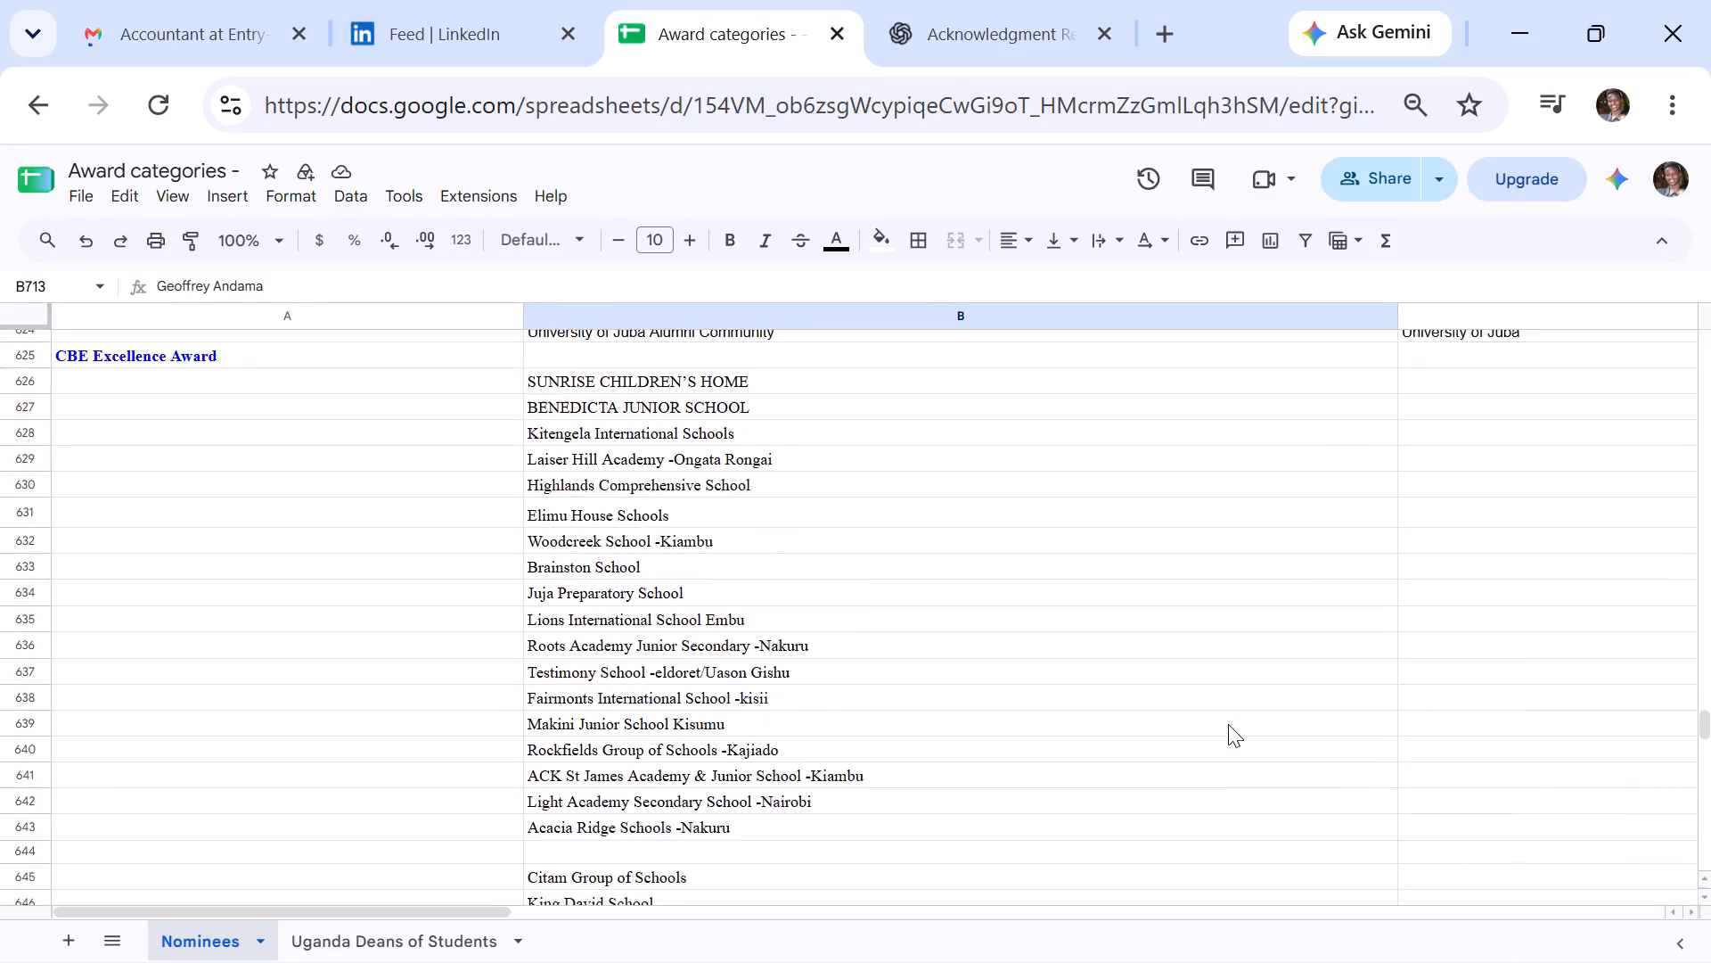
Recheck the Alumni Association, Career Impact media, Industry icon and Education icon entries in the Nominees sheet.
scroll(1228, 724, "up", 3)
scroll(1245, 848, "up", 2)
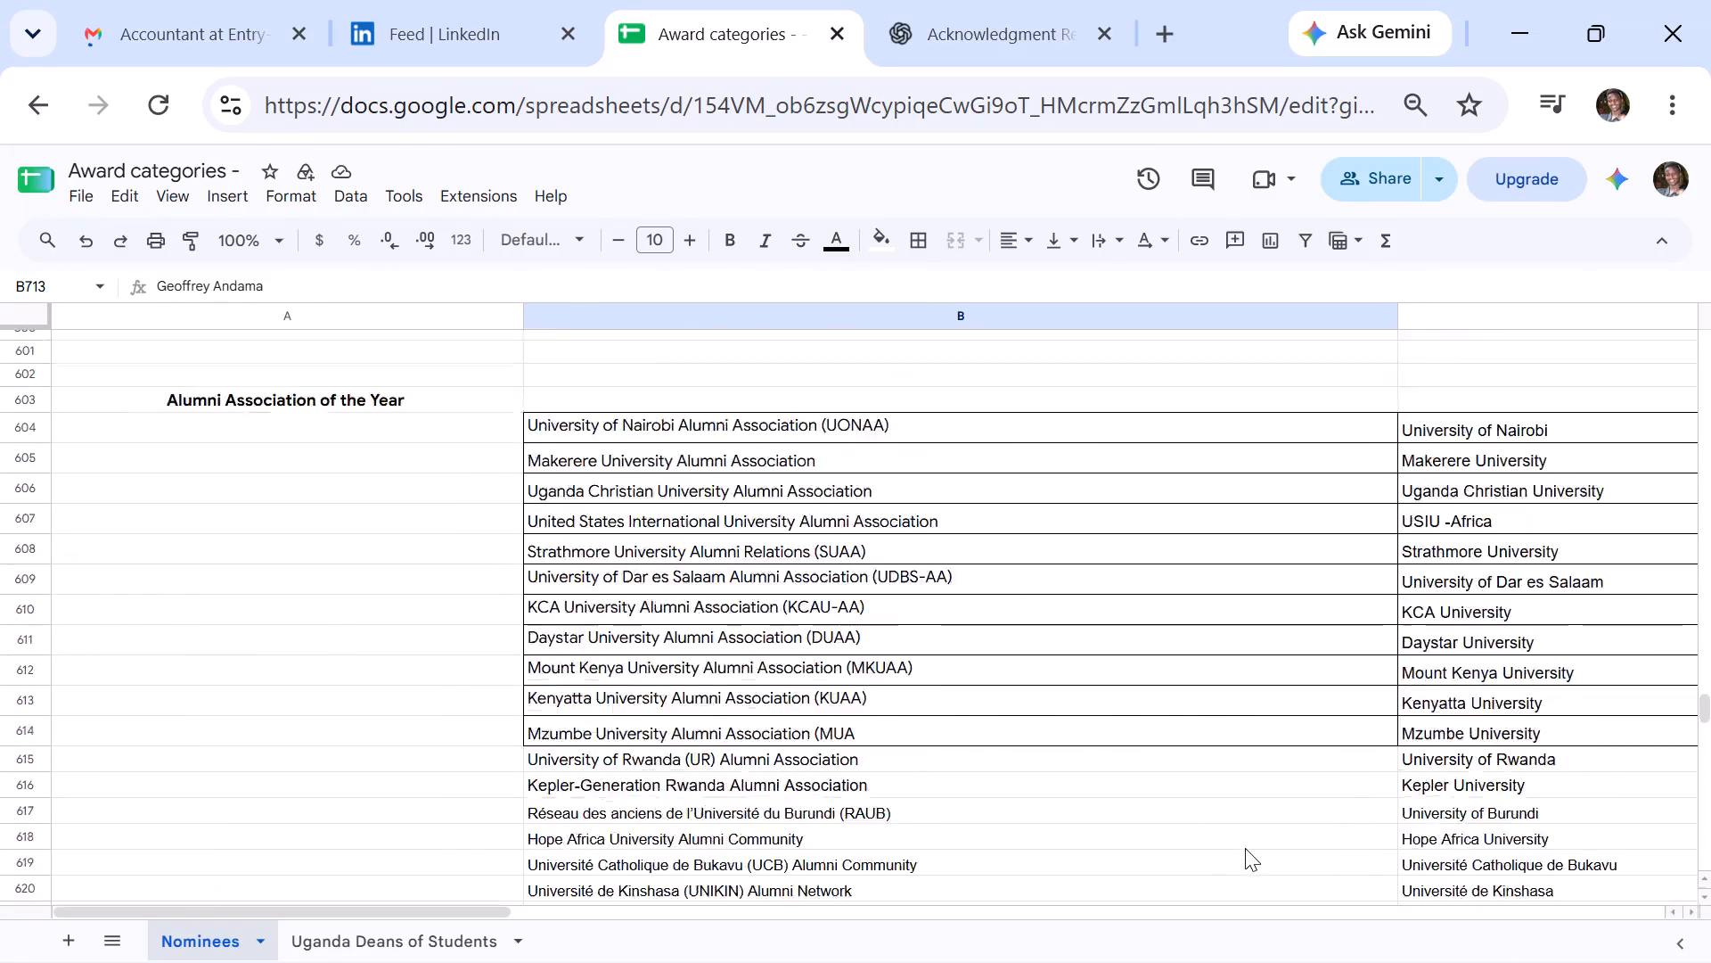
scroll(1245, 848, "up", 9)
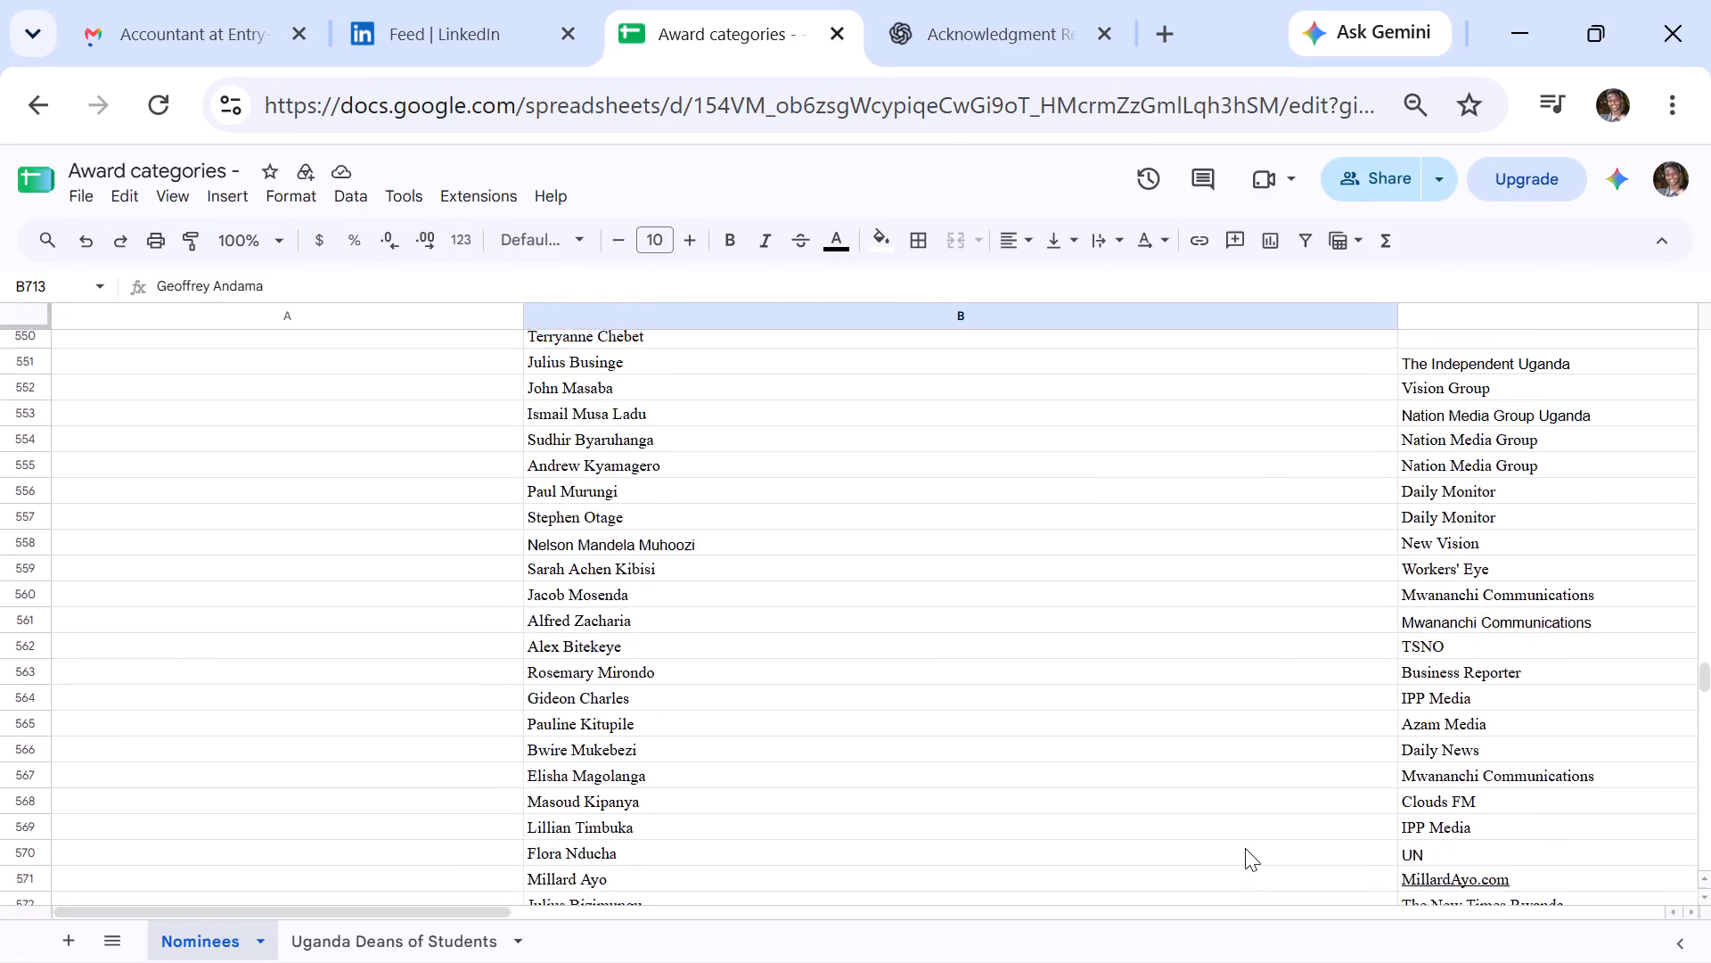
scroll(1245, 848, "up", 6)
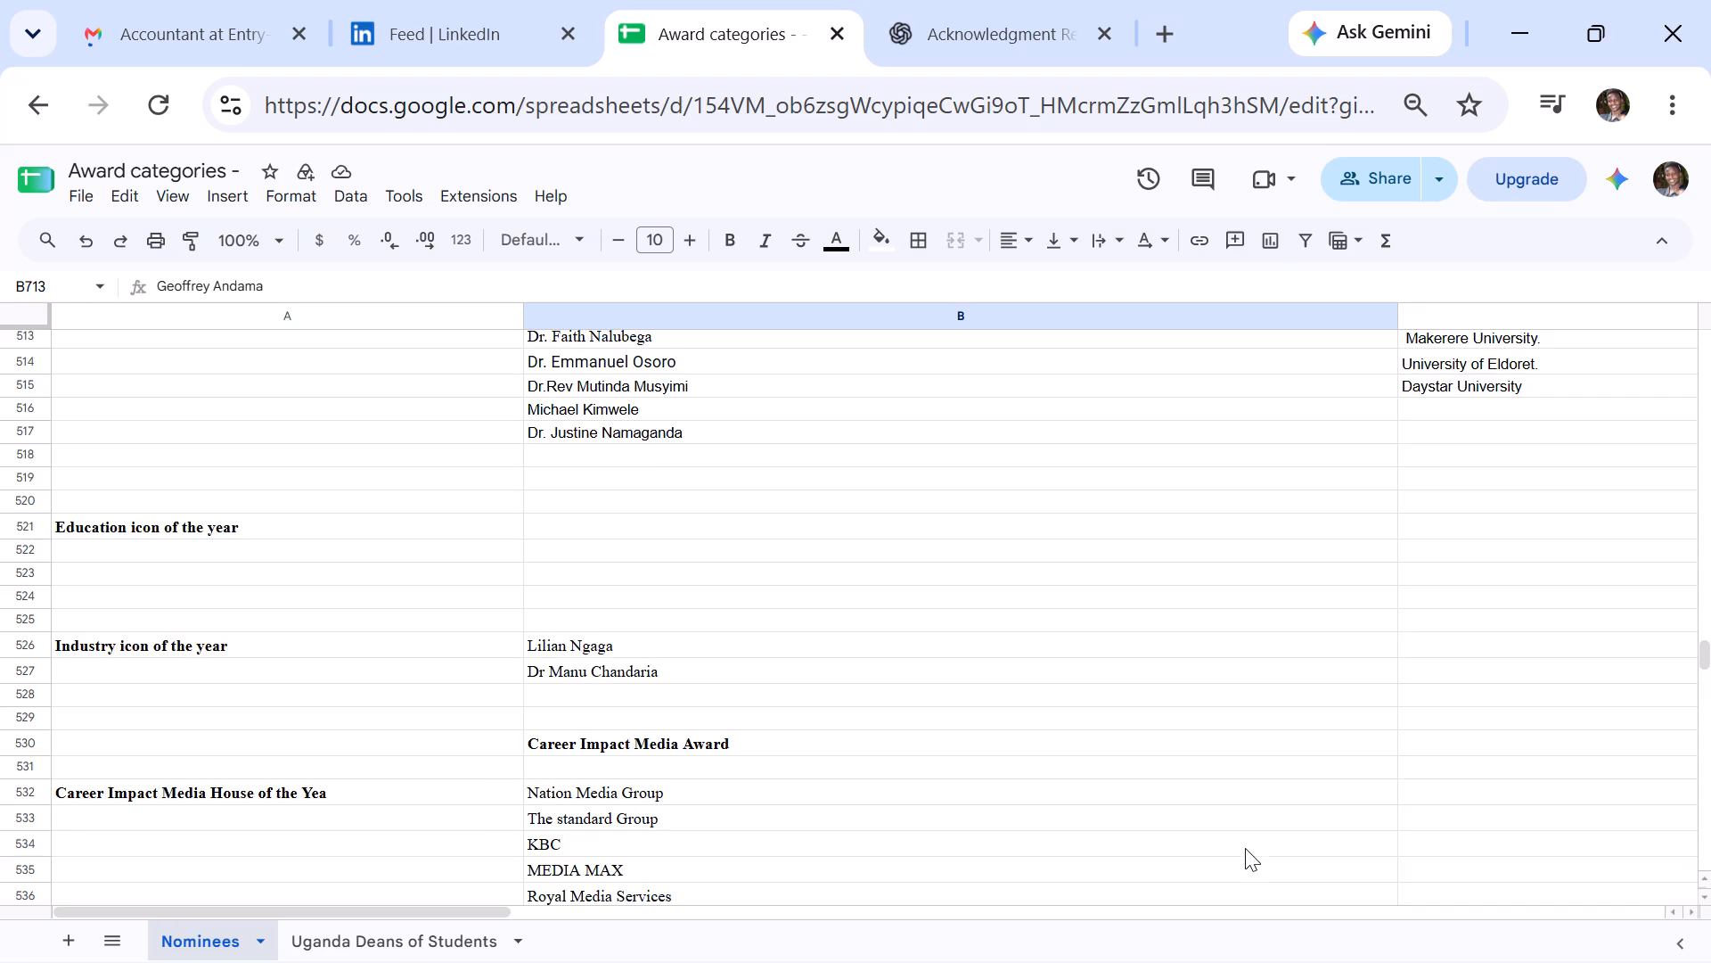
Recheck the Director of Career Services, Dean of Students and Study Abroad Partner nominees, back to the government initiatives.
scroll(1245, 848, "up", 7)
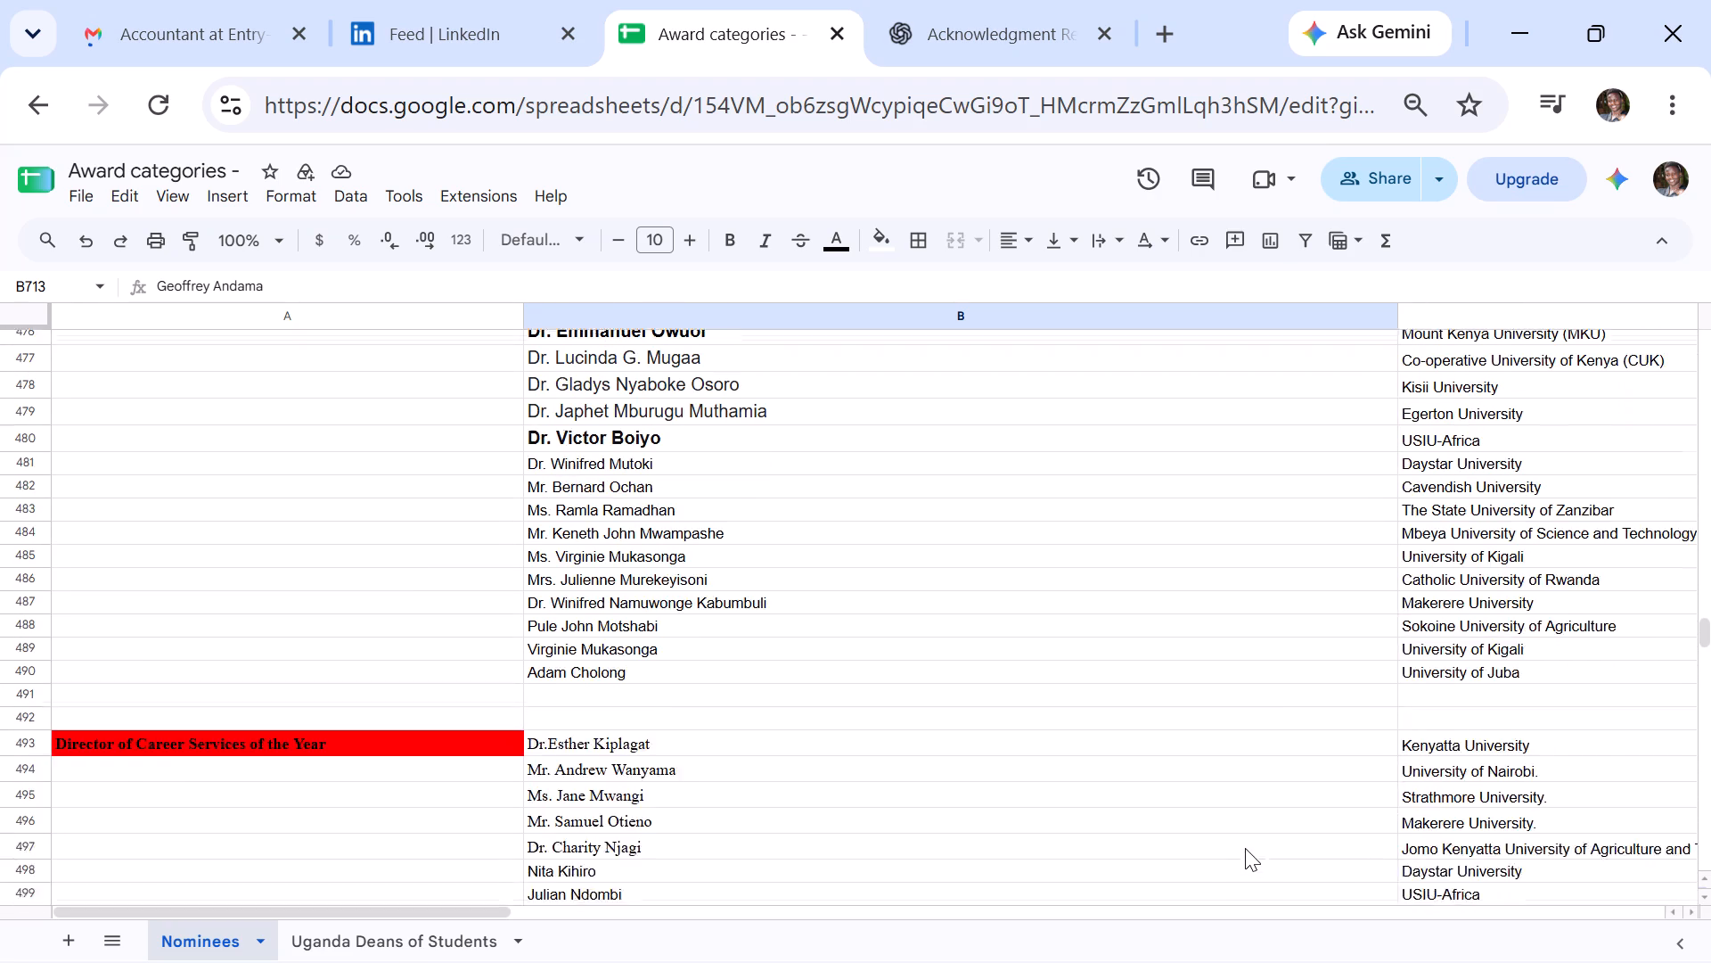
scroll(1245, 848, "up", 6)
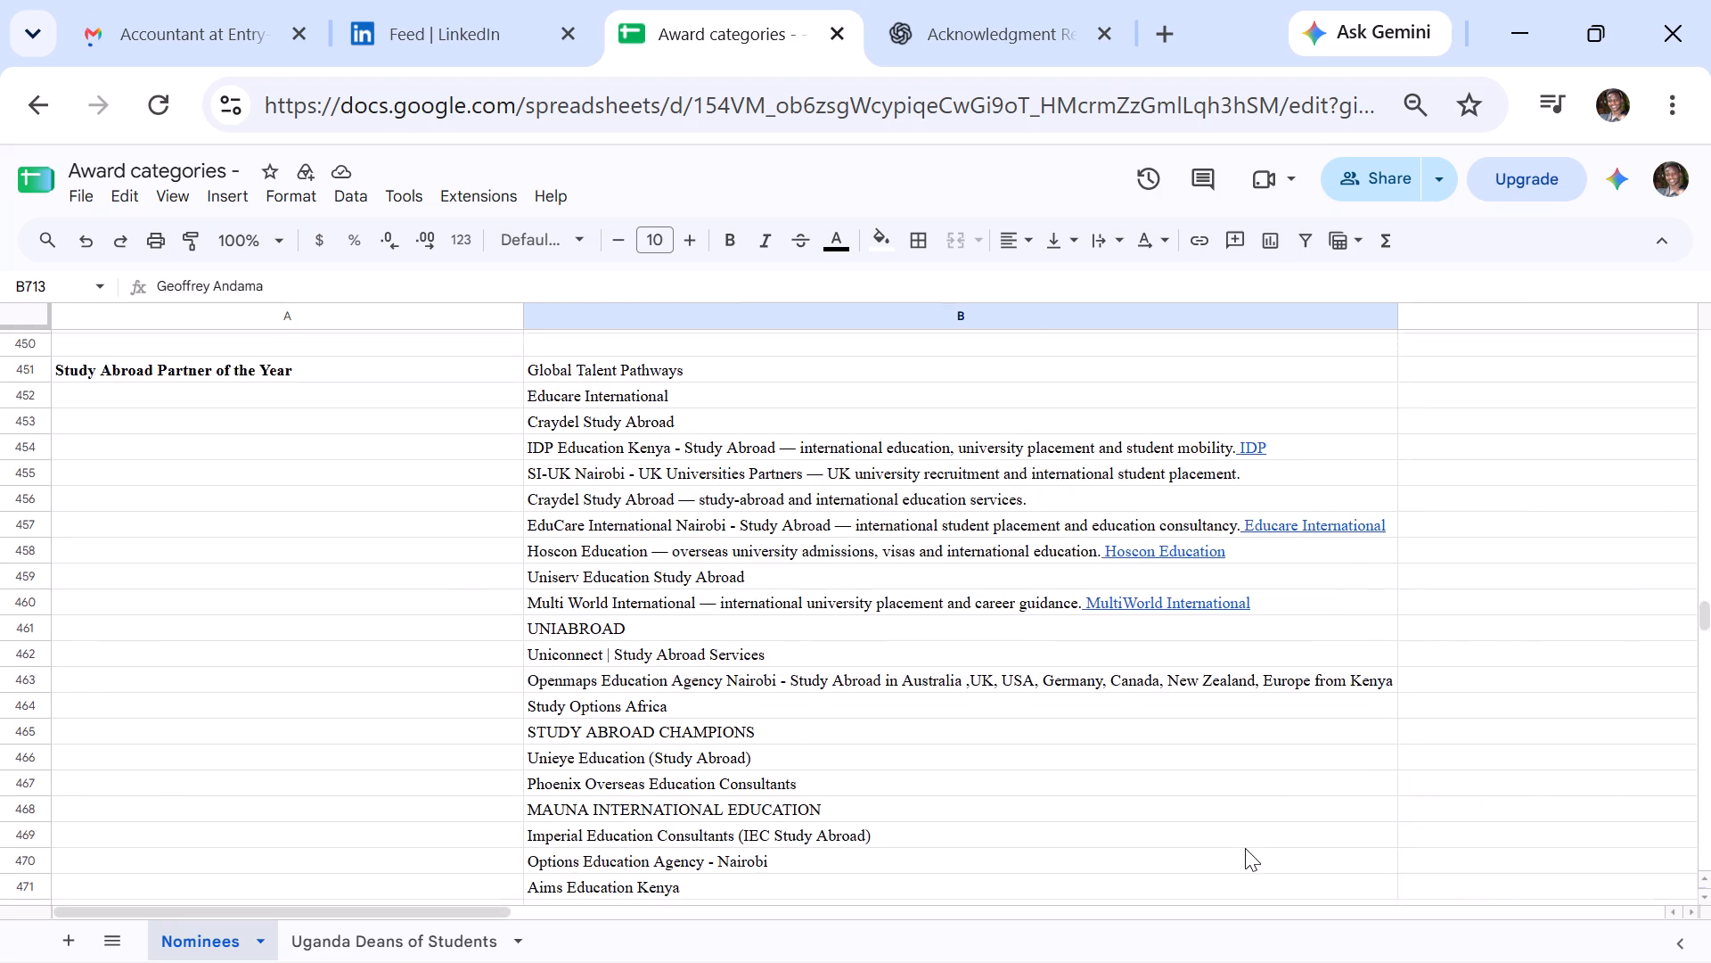
scroll(1245, 848, "up", 2)
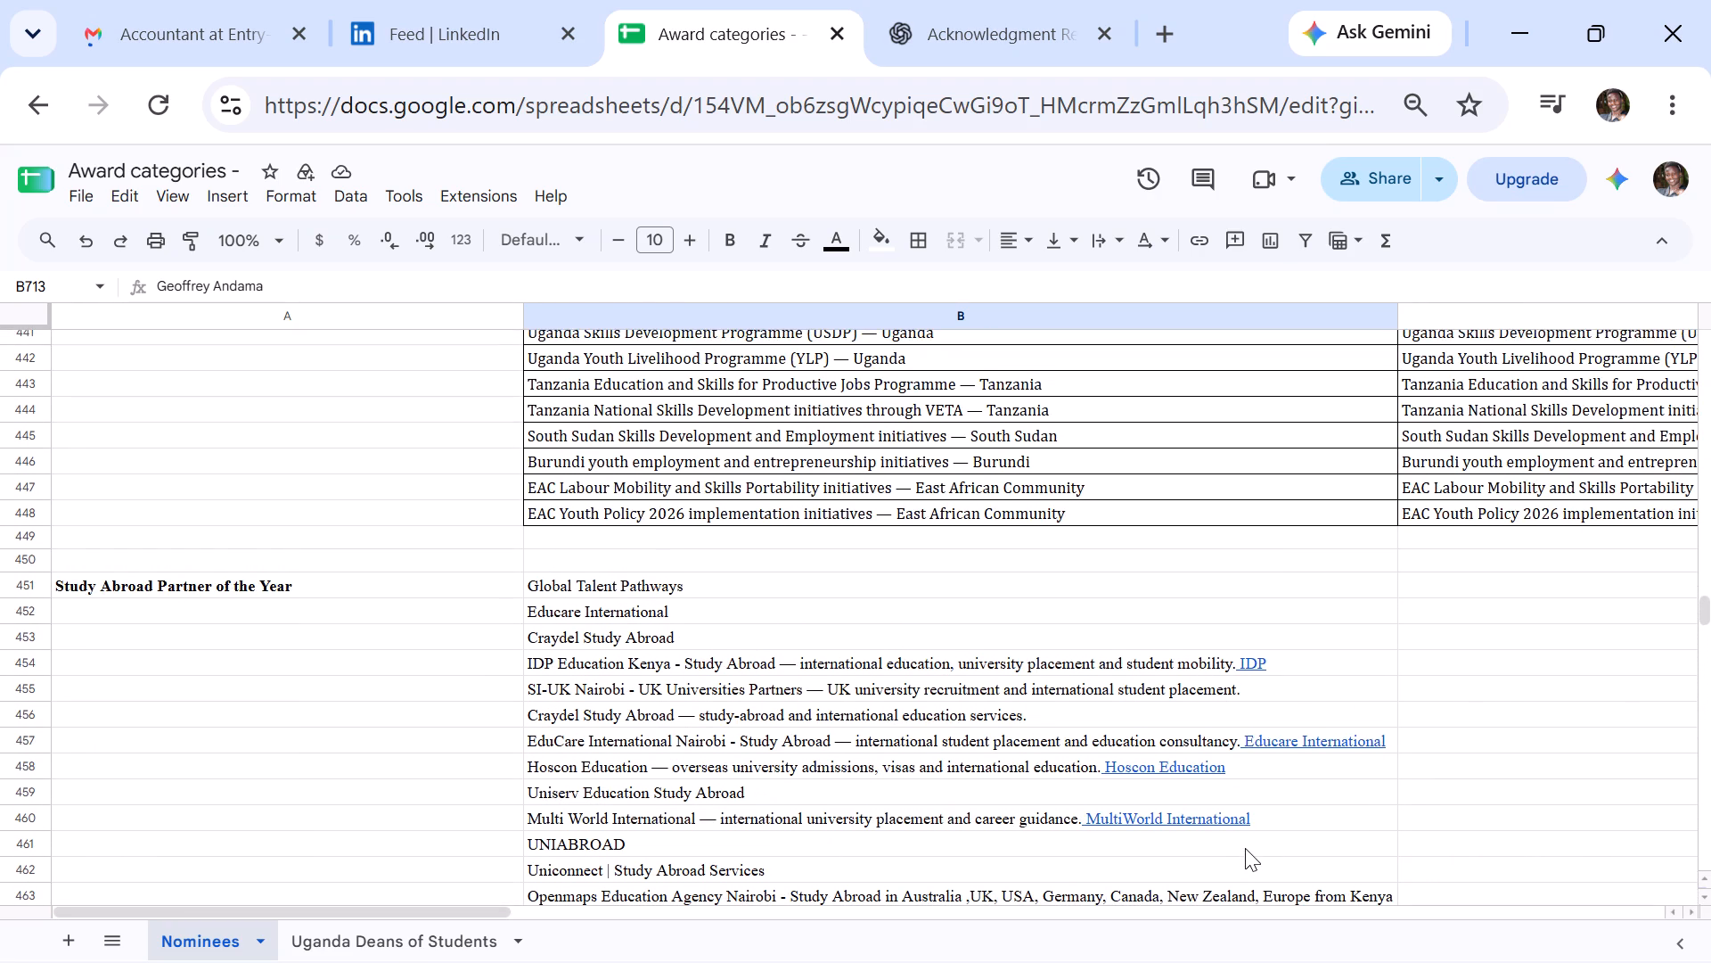
Examine the country, email and phone columns beside the government initiative and Study Abroad Partner entries.
scroll(1435, 956, "left", 3)
left_click(1435, 956)
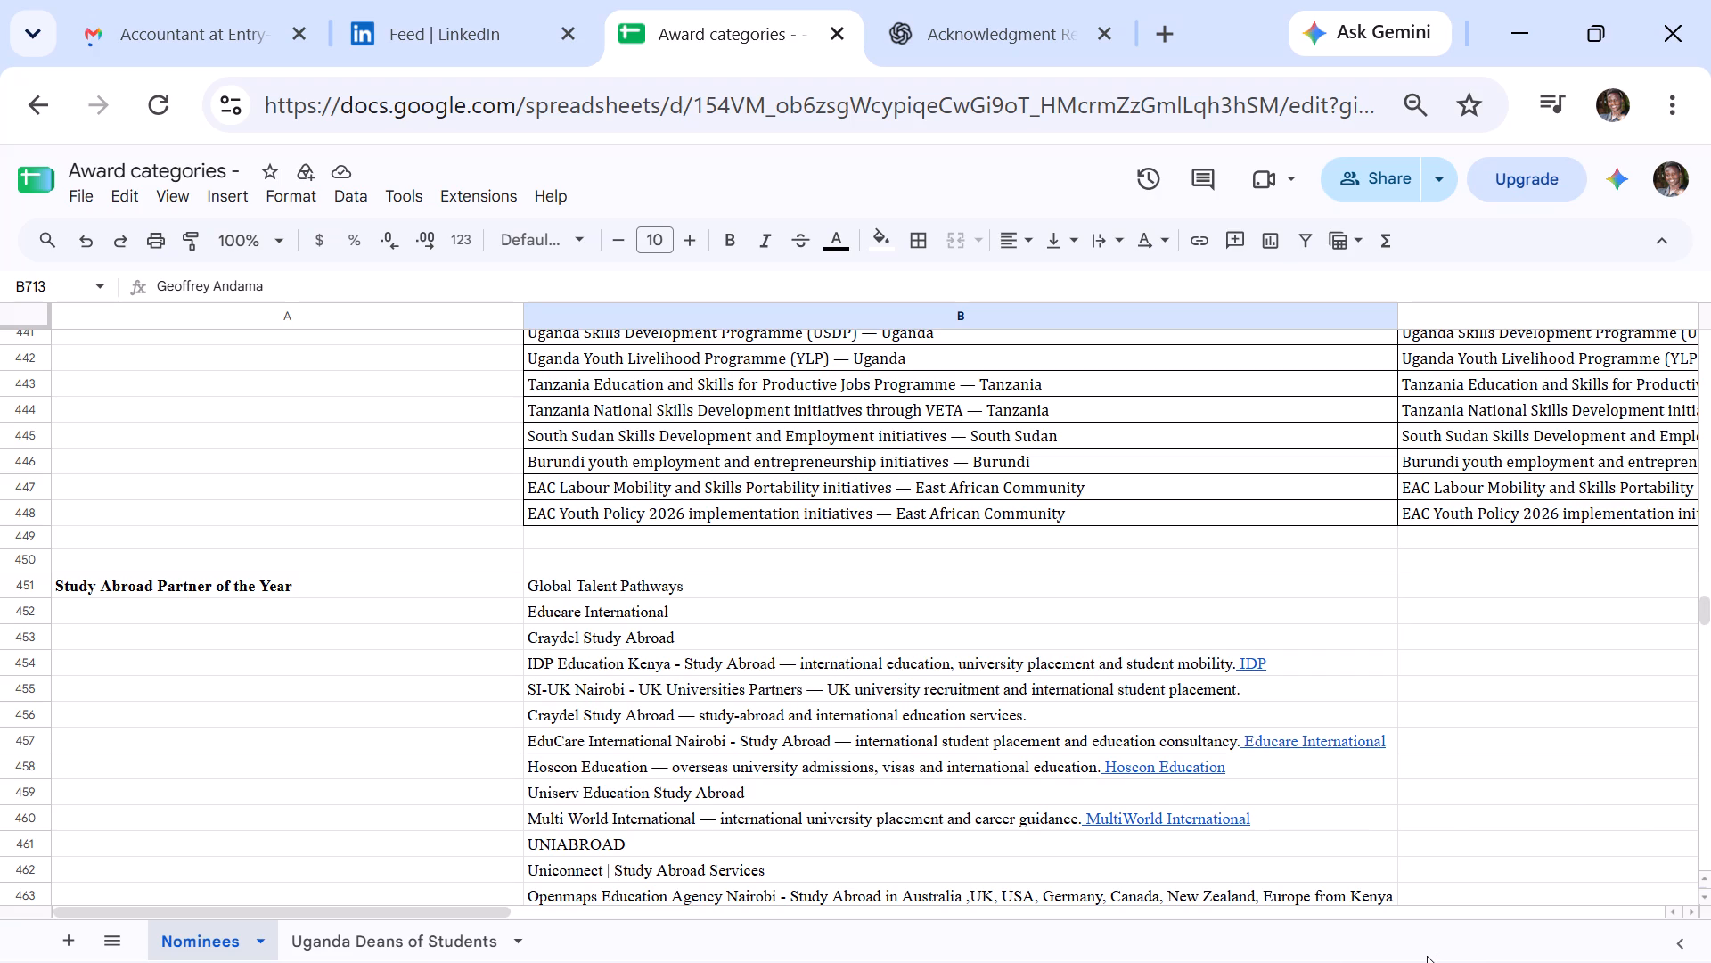
scroll(1540, 786, "left", 5)
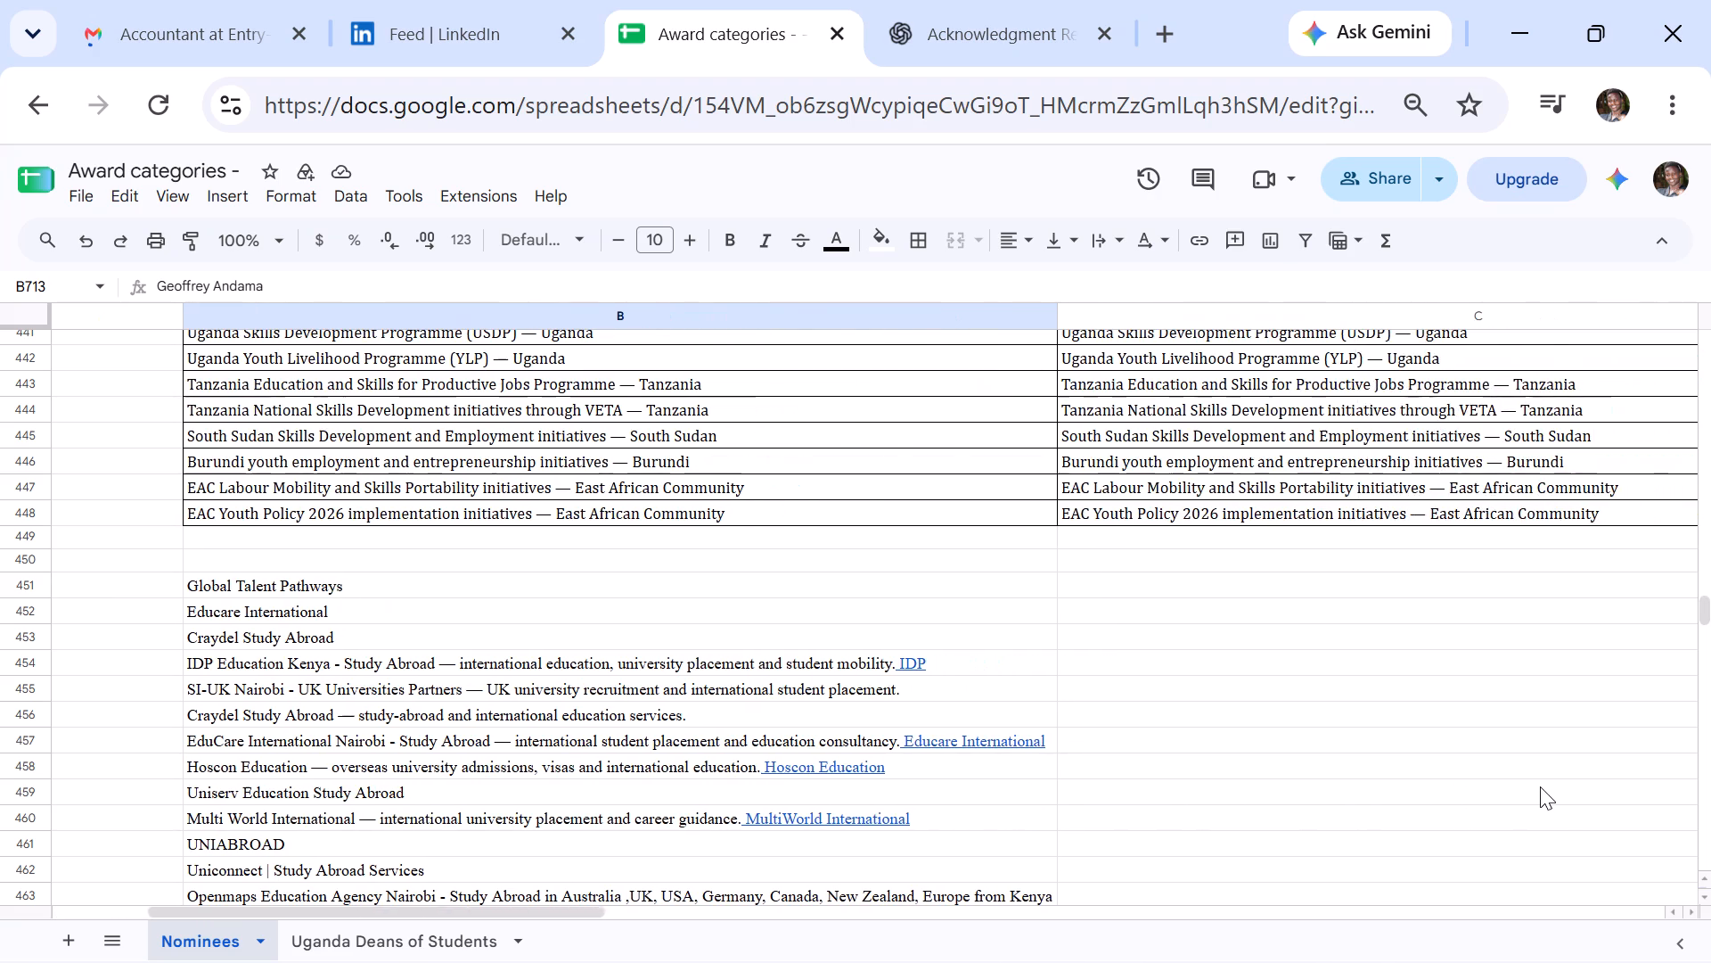
scroll(1540, 786, "left", 9)
scroll(1336, 792, "left", 1)
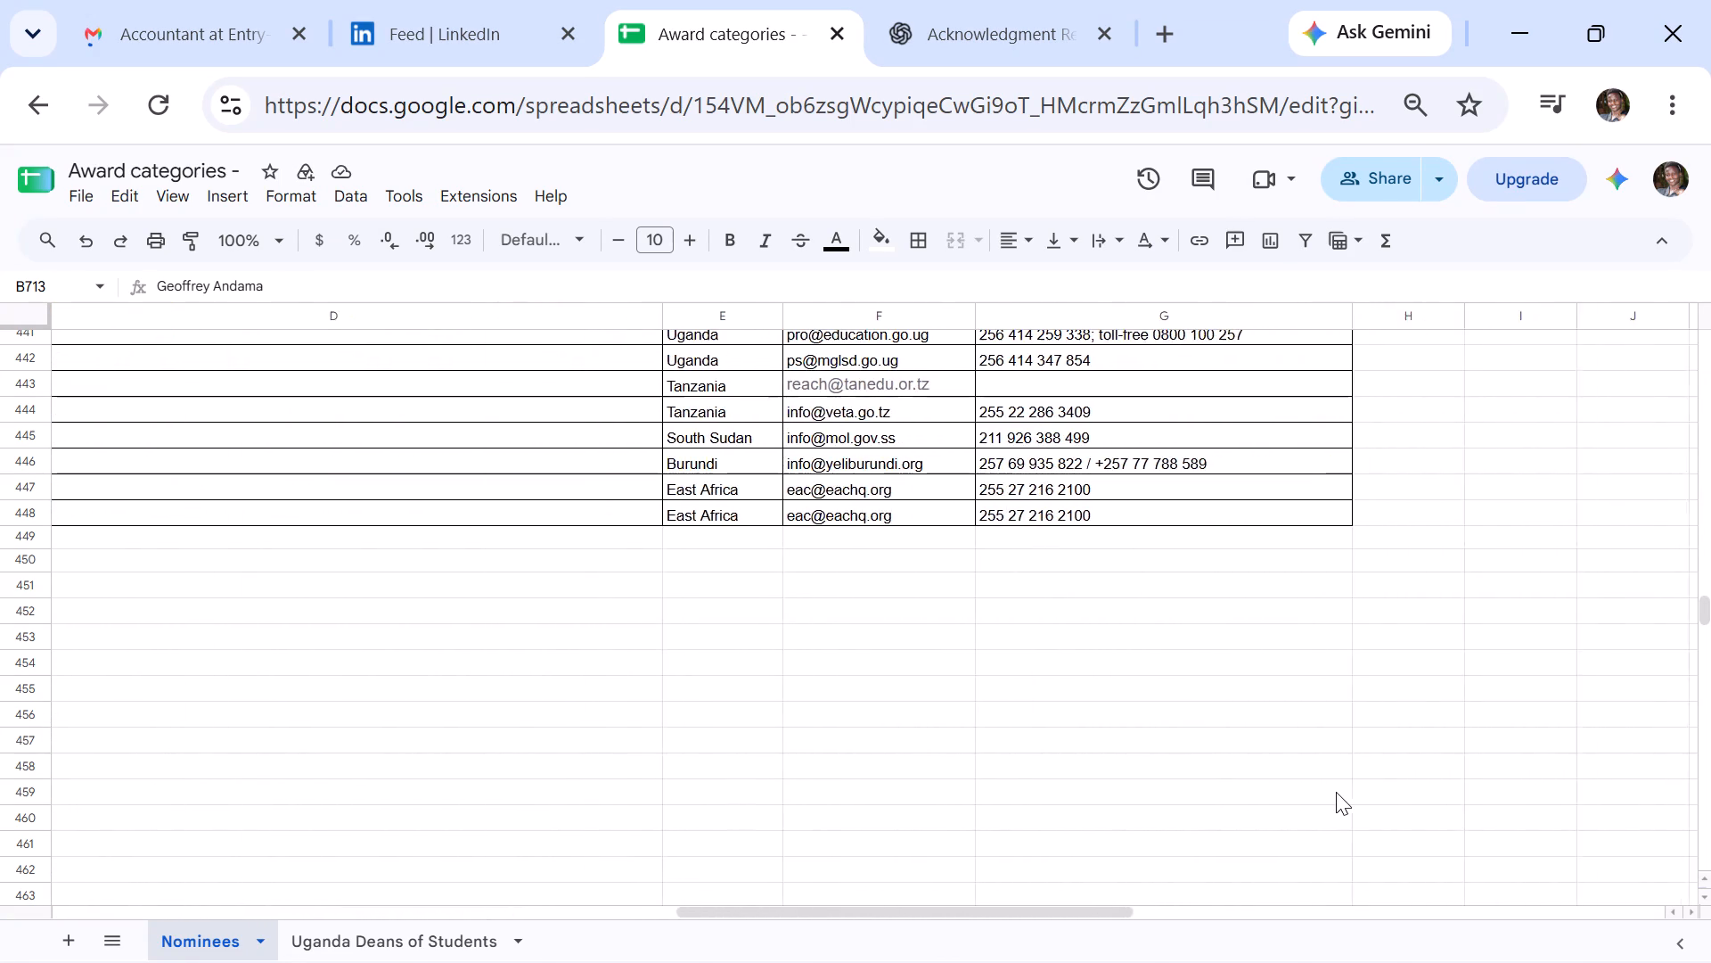
scroll(1336, 792, "left", 3)
scroll(1336, 792, "down", 1)
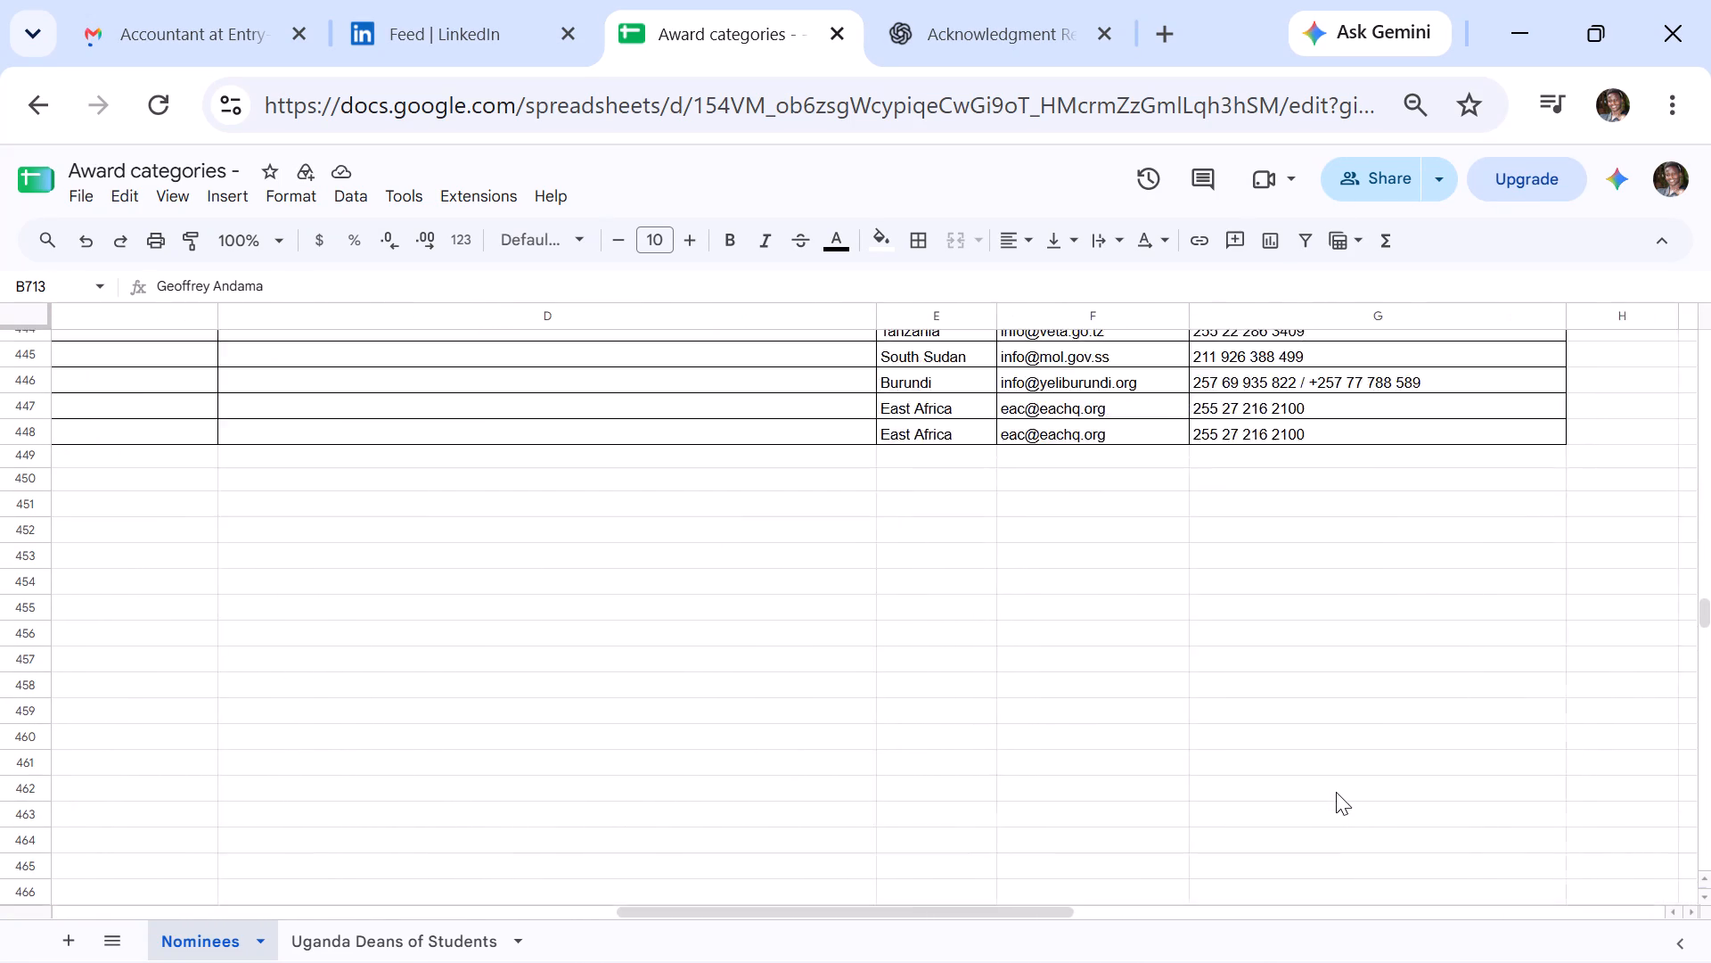
scroll(1336, 792, "down", 1)
scroll(1207, 766, "left", 1)
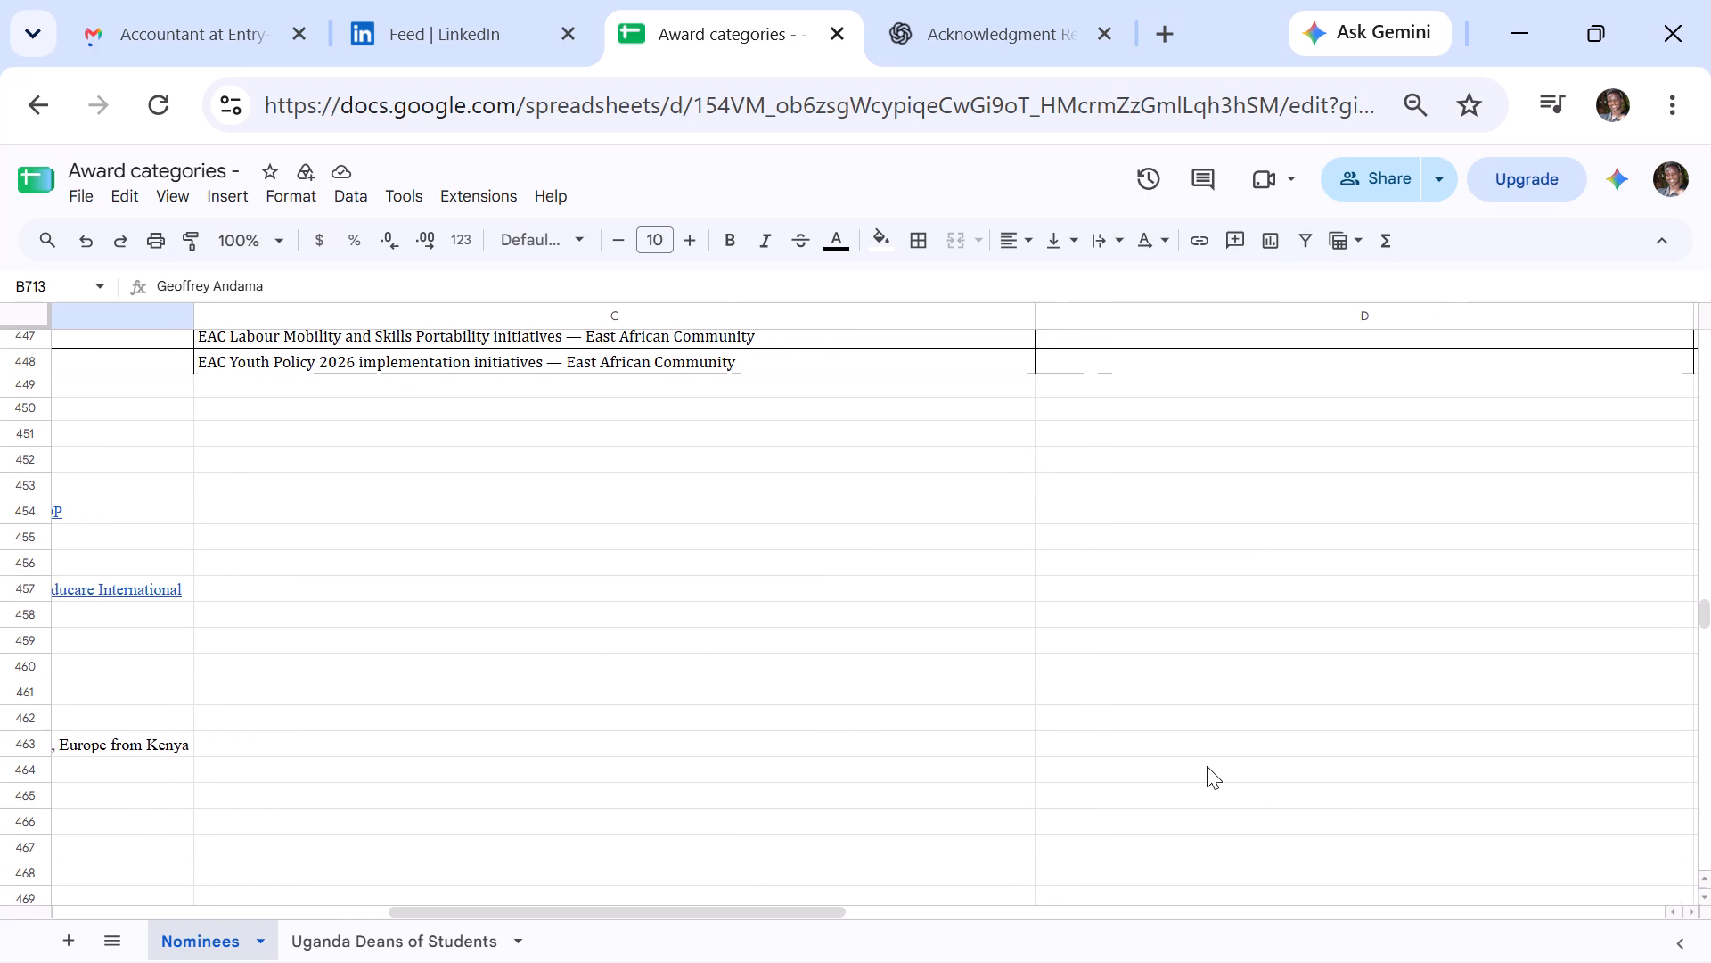
scroll(1207, 766, "left", 1)
Examine the institution and role columns from the government initiatives through the Dean of Students and Director of Career Services nominees.
scroll(1207, 766, "right", 1)
scroll(1207, 766, "up", 2)
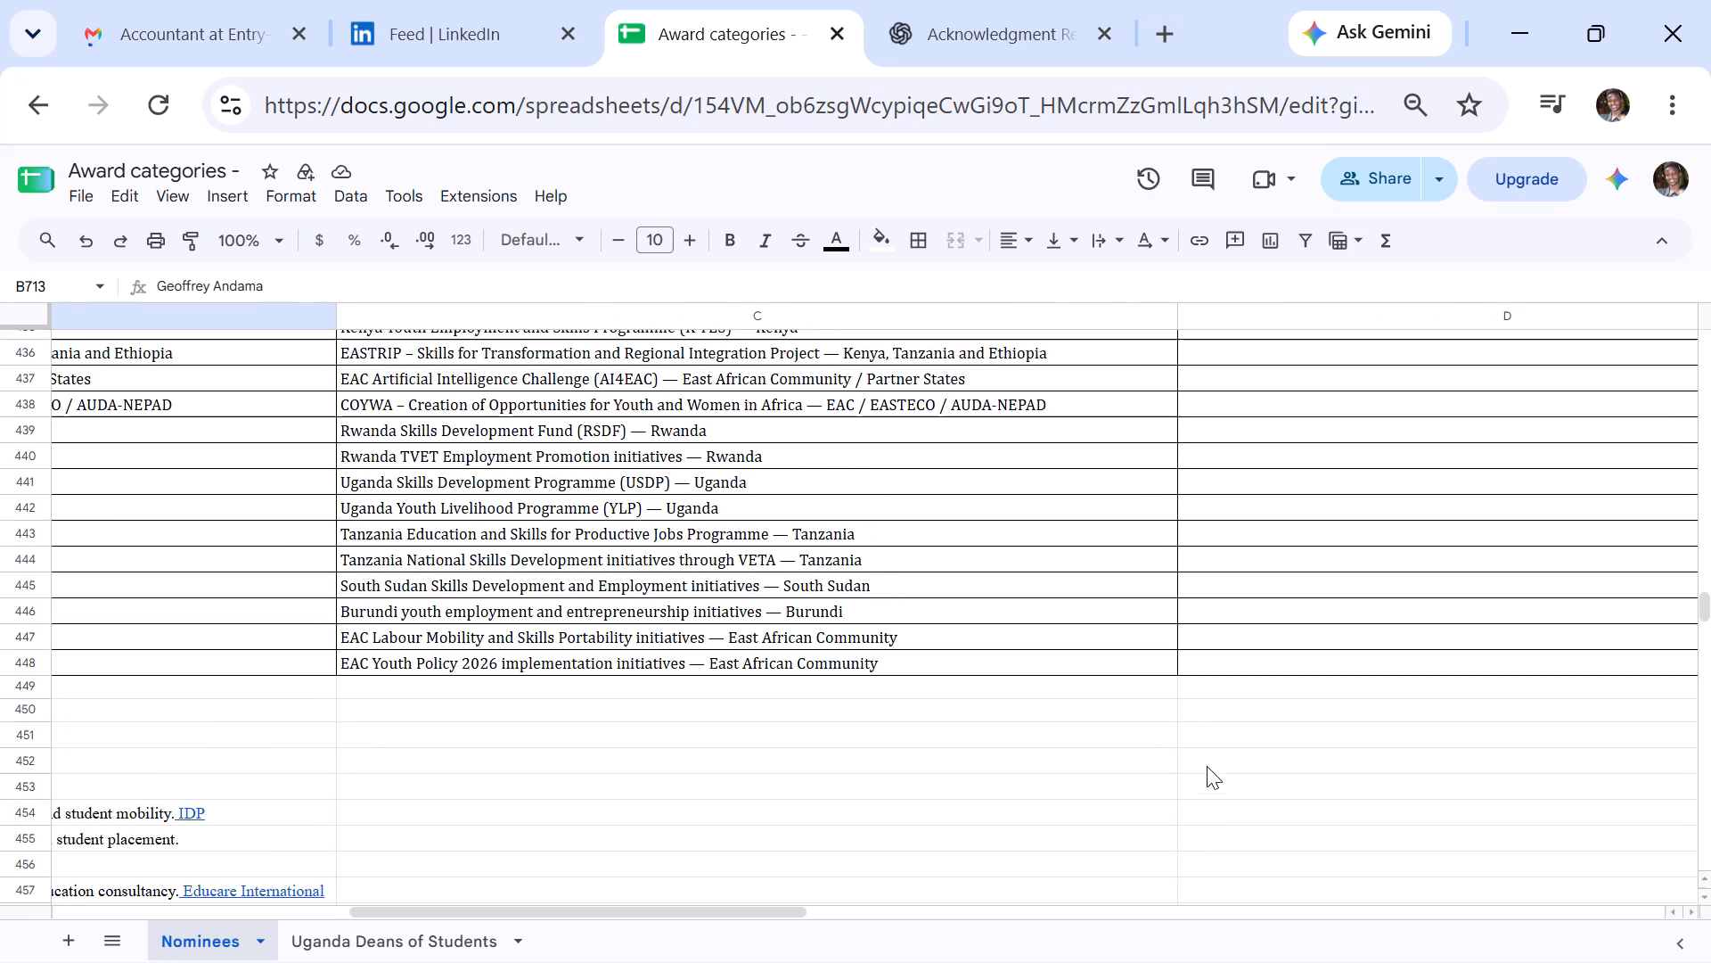
scroll(1207, 766, "up", 1)
scroll(1218, 781, "down", 5)
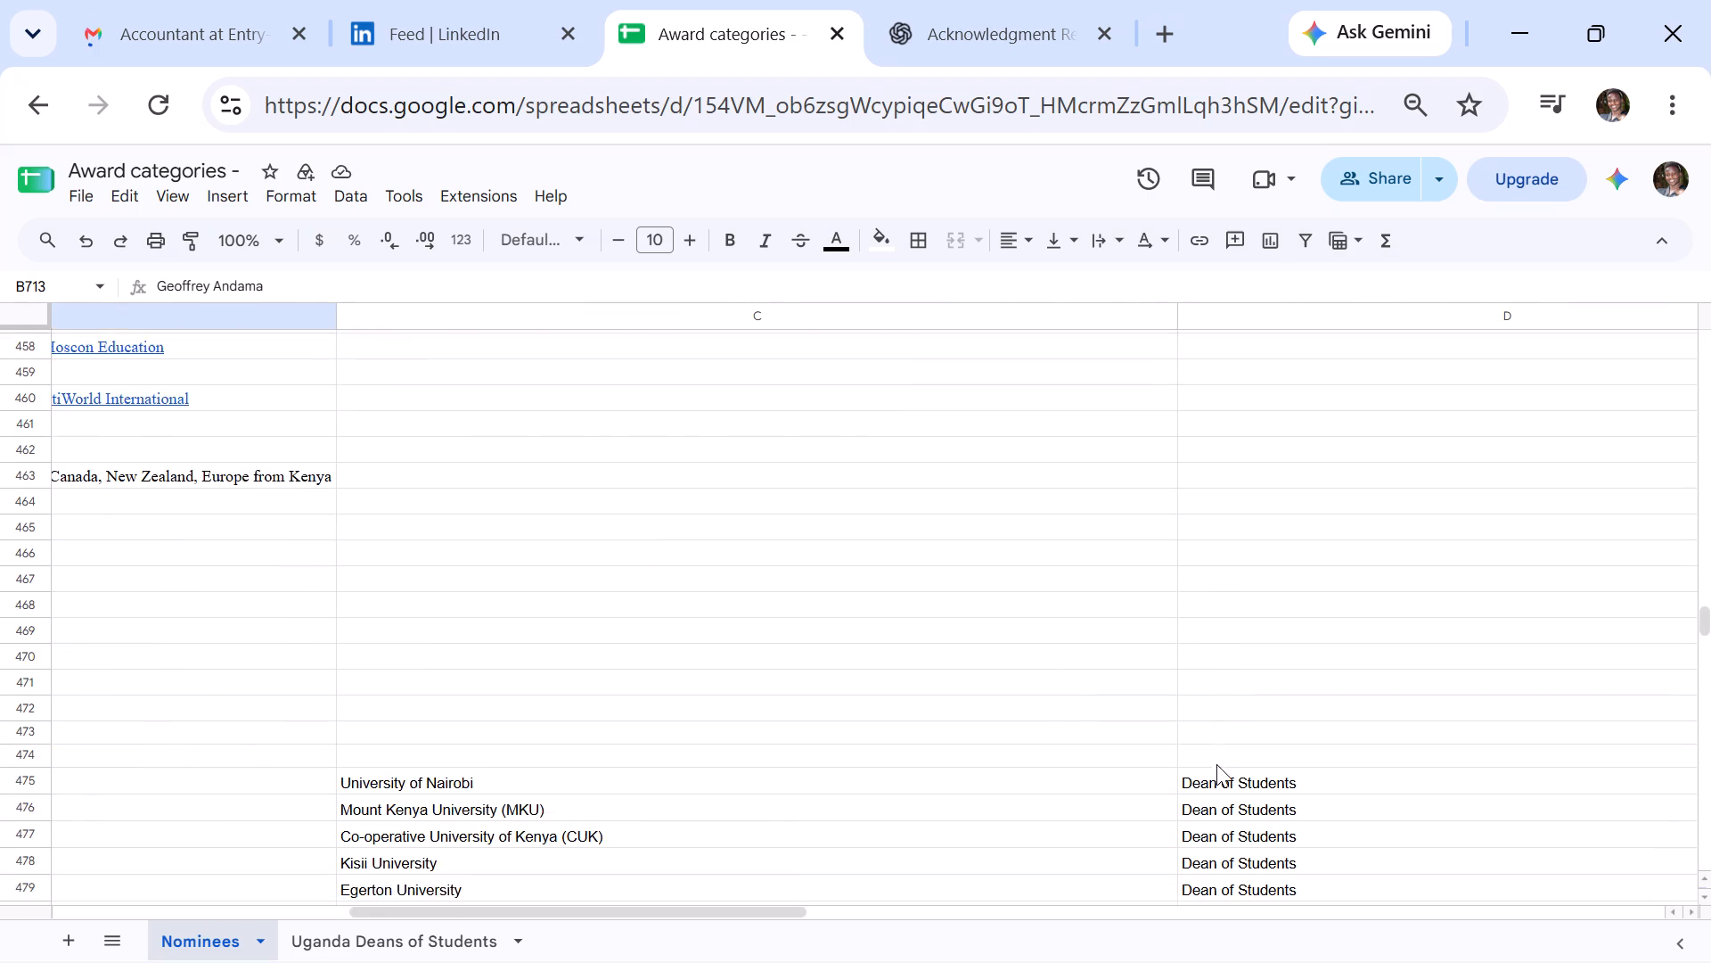
scroll(1216, 764, "down", 5)
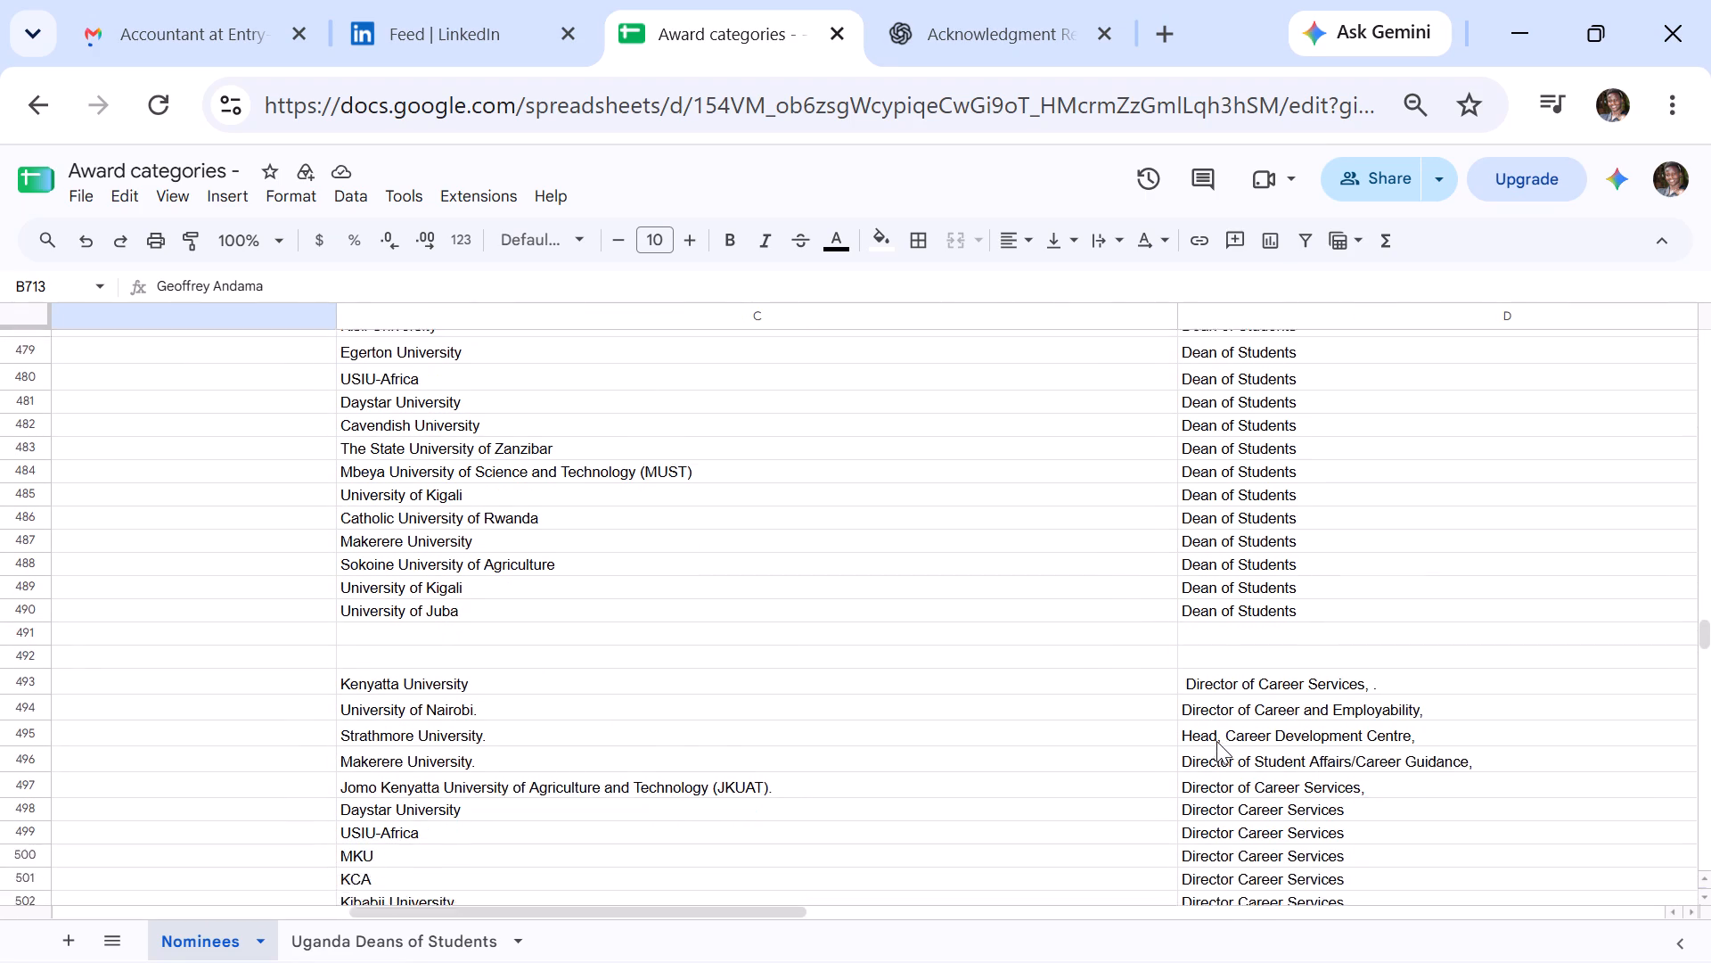
scroll(1216, 741, "down", 1)
Review the government initiative entries in column C, from EAC Youth Policy 2026 back to NYOTA.
scroll(1216, 741, "up", 1)
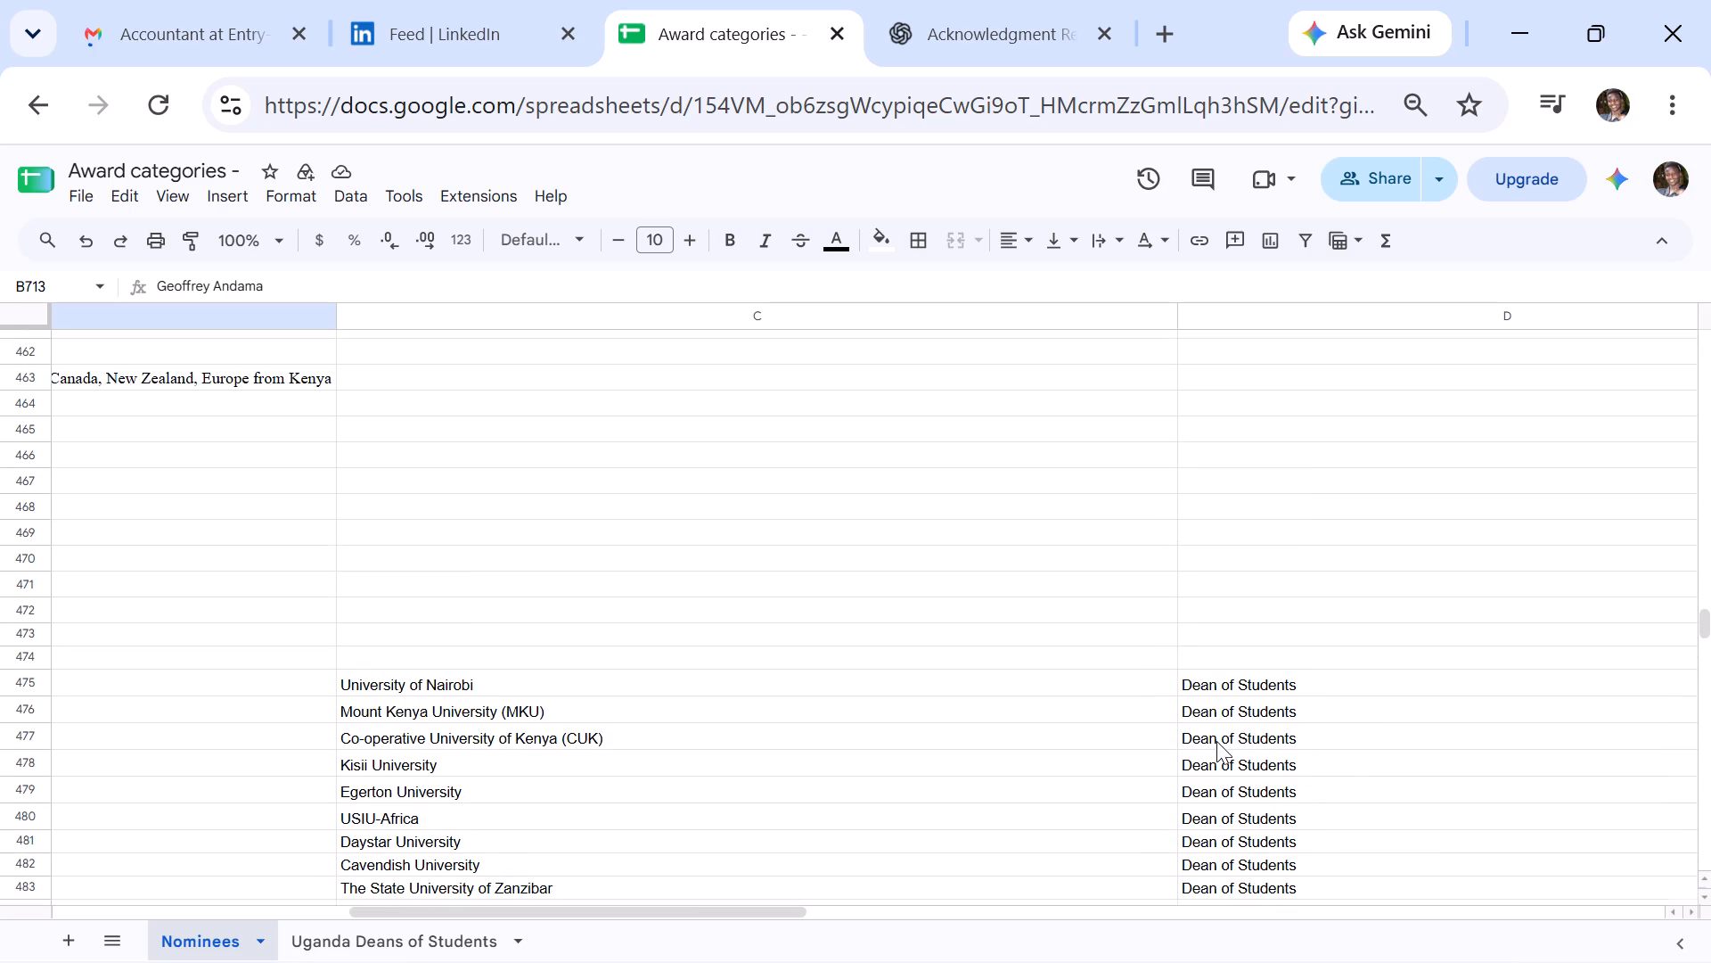
scroll(1216, 741, "up", 4)
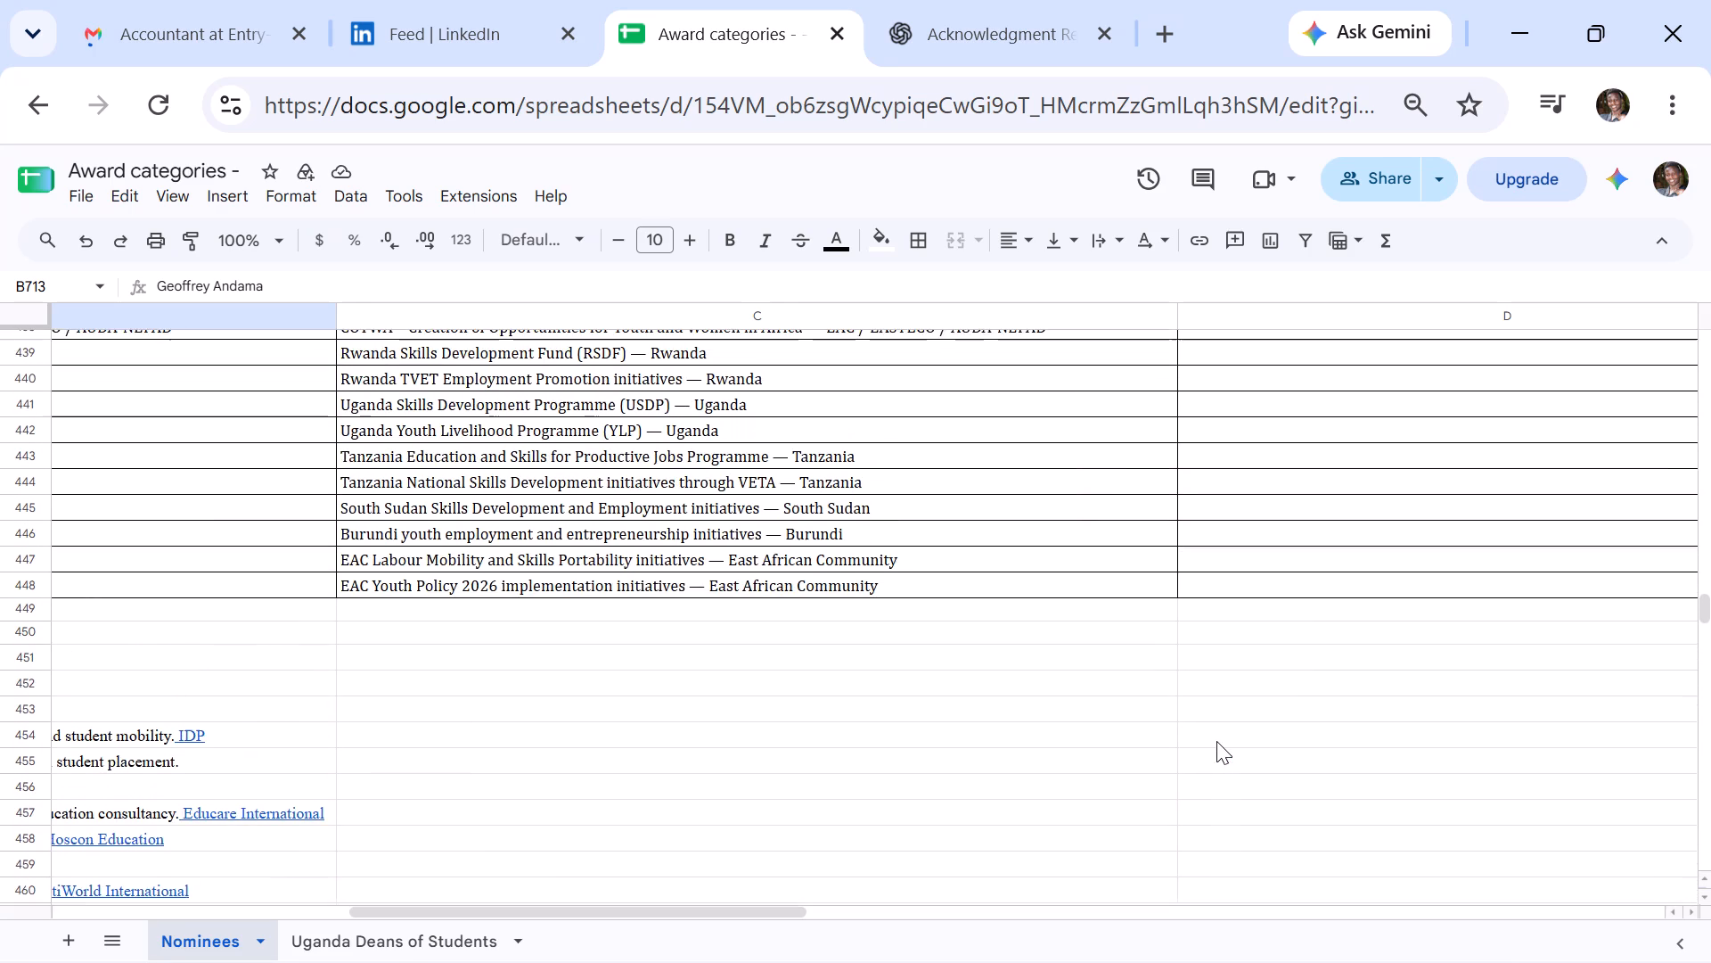
scroll(1216, 741, "up", 3)
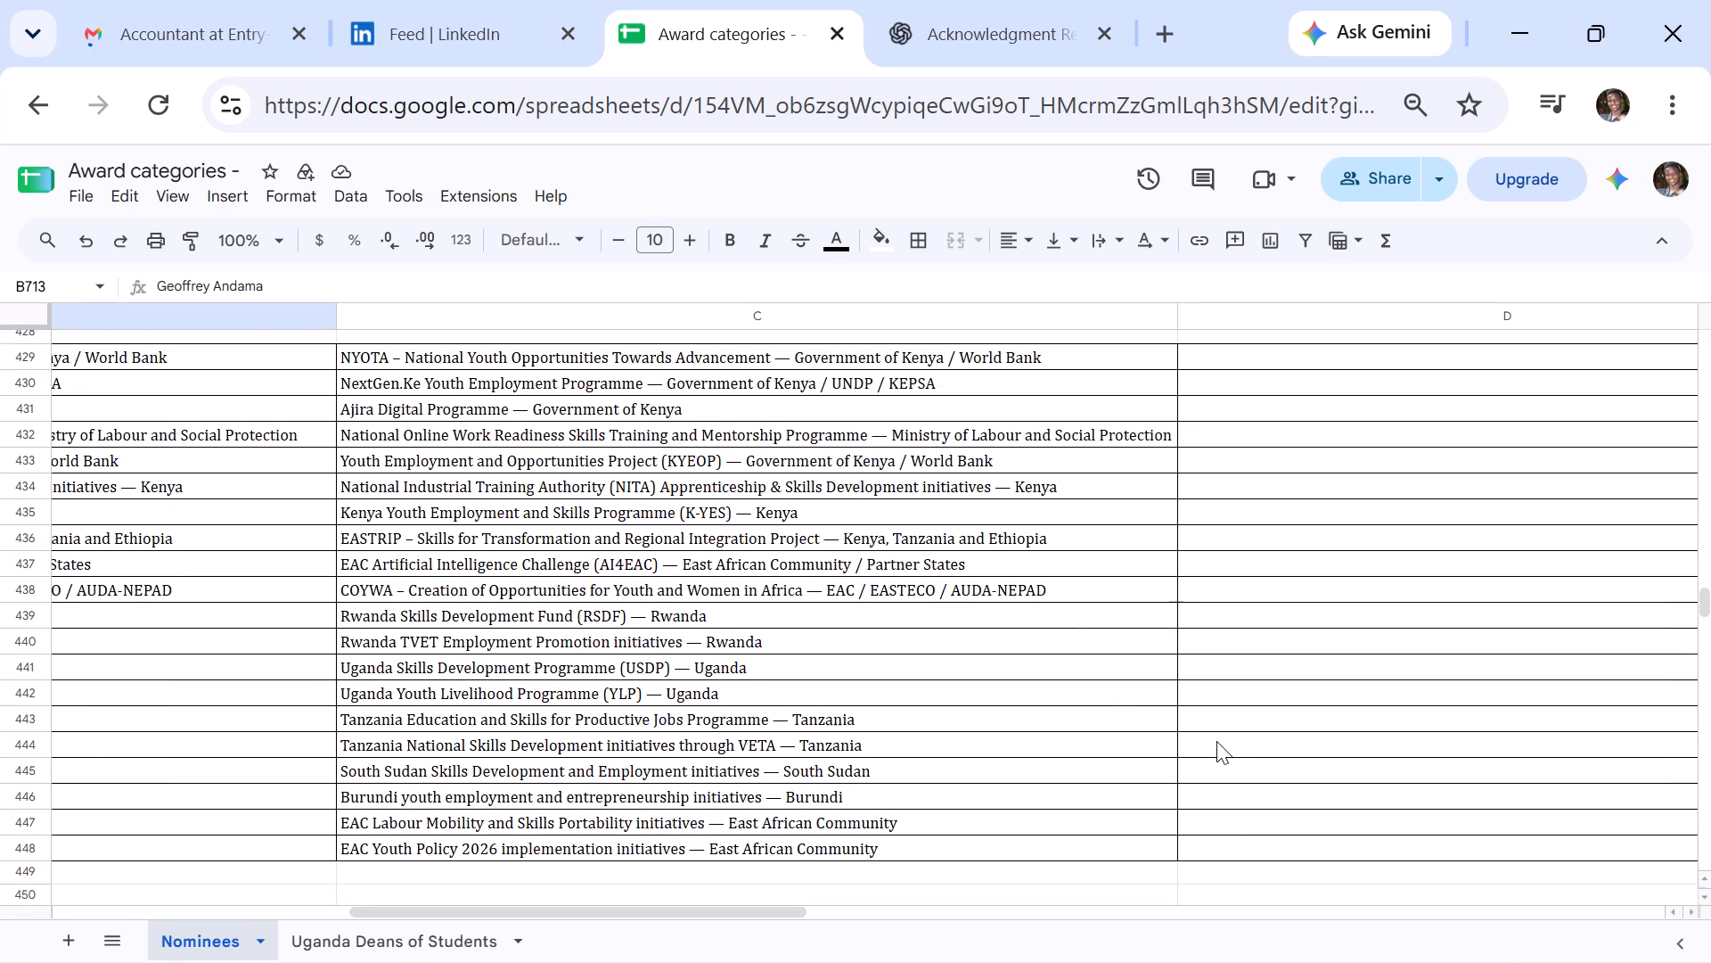
scroll(1216, 741, "up", 1)
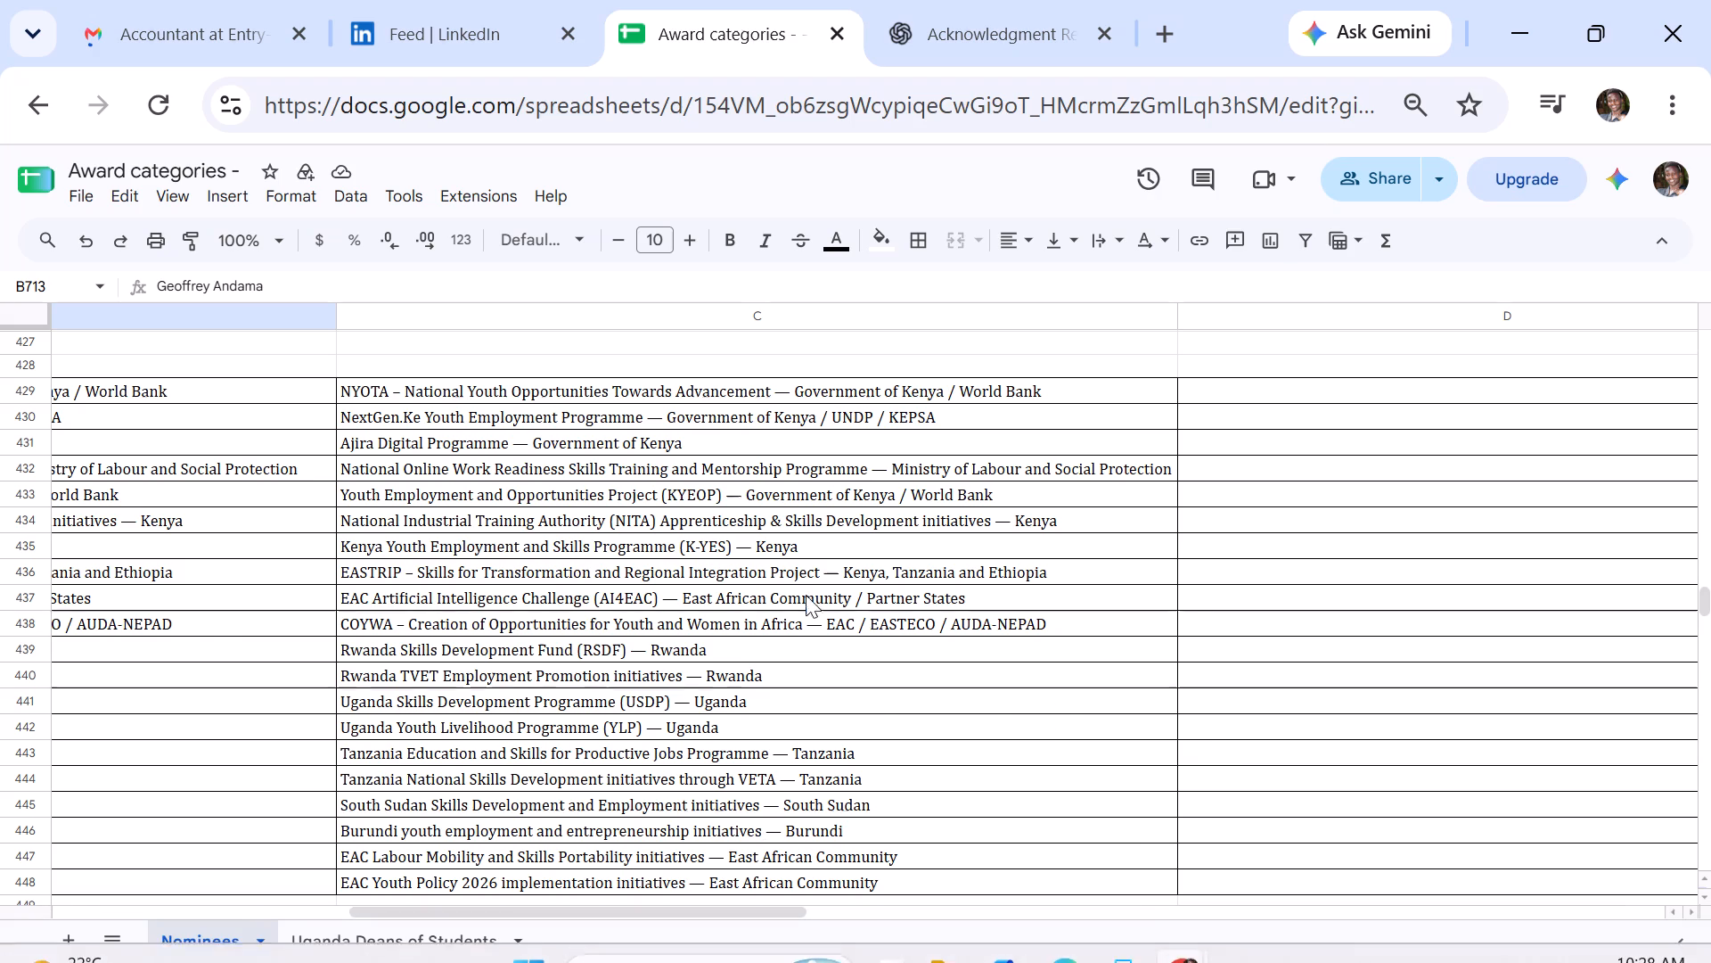
Review the Study Abroad Partner of the Year nominees in column B, through to the first Dean of Students entries.
scroll(831, 757, "down", 3)
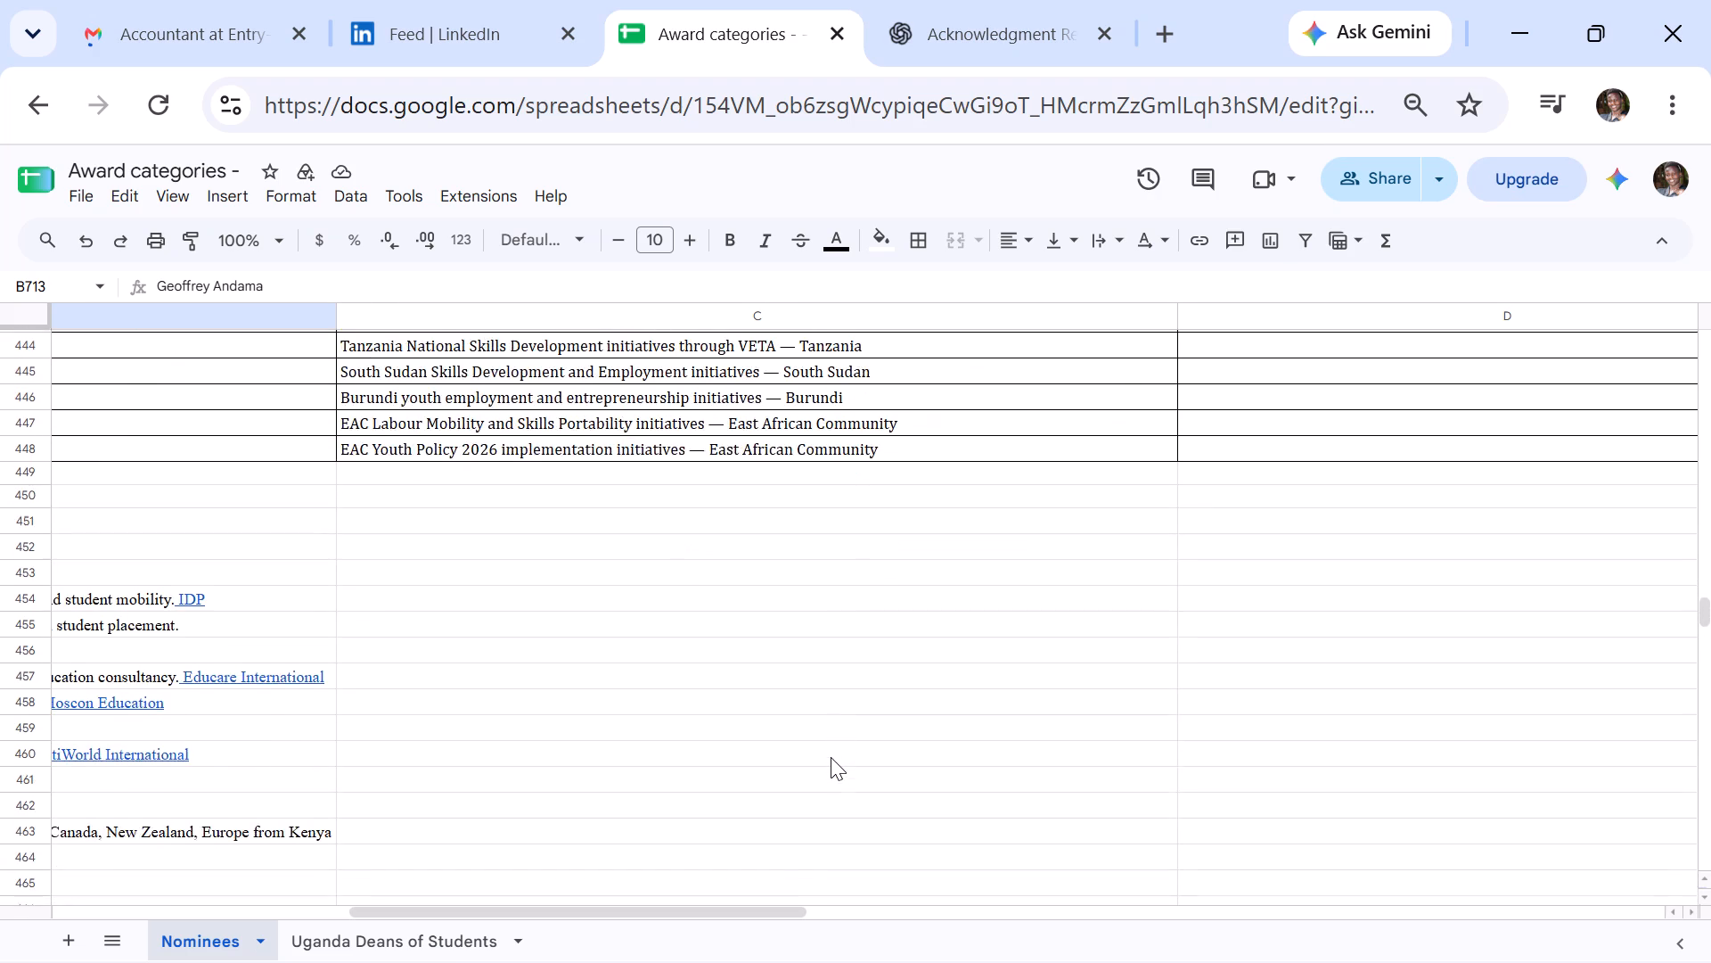
scroll(831, 753, "right", 4)
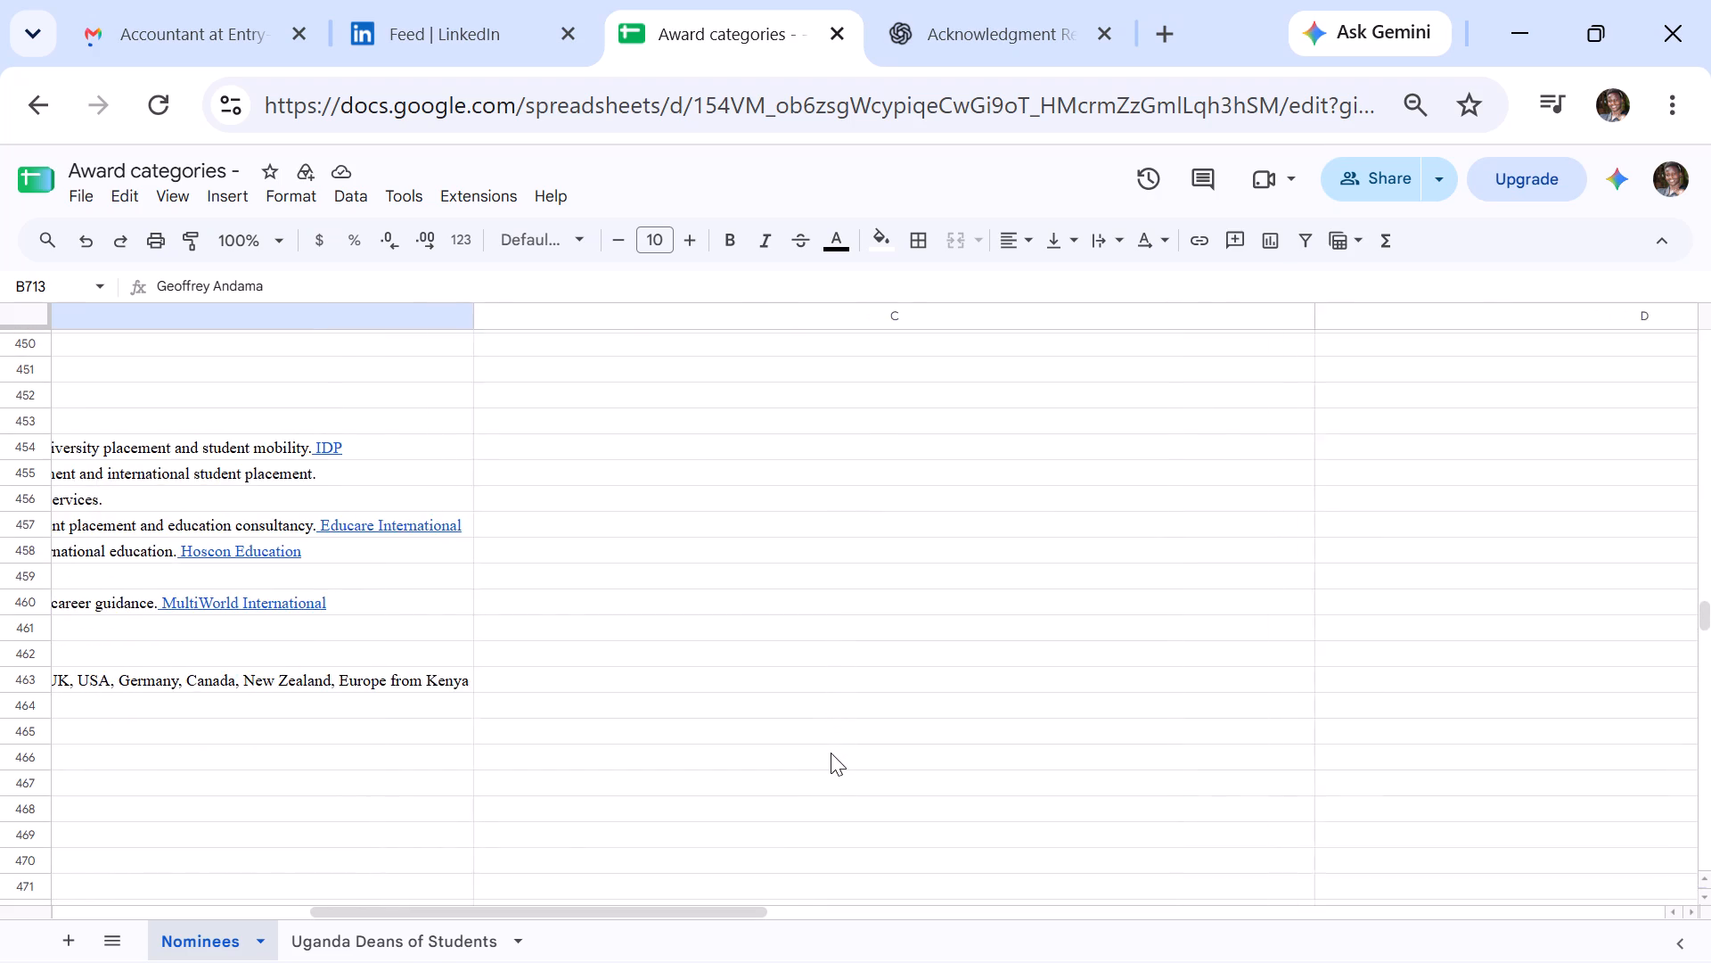
scroll(831, 753, "right", 6)
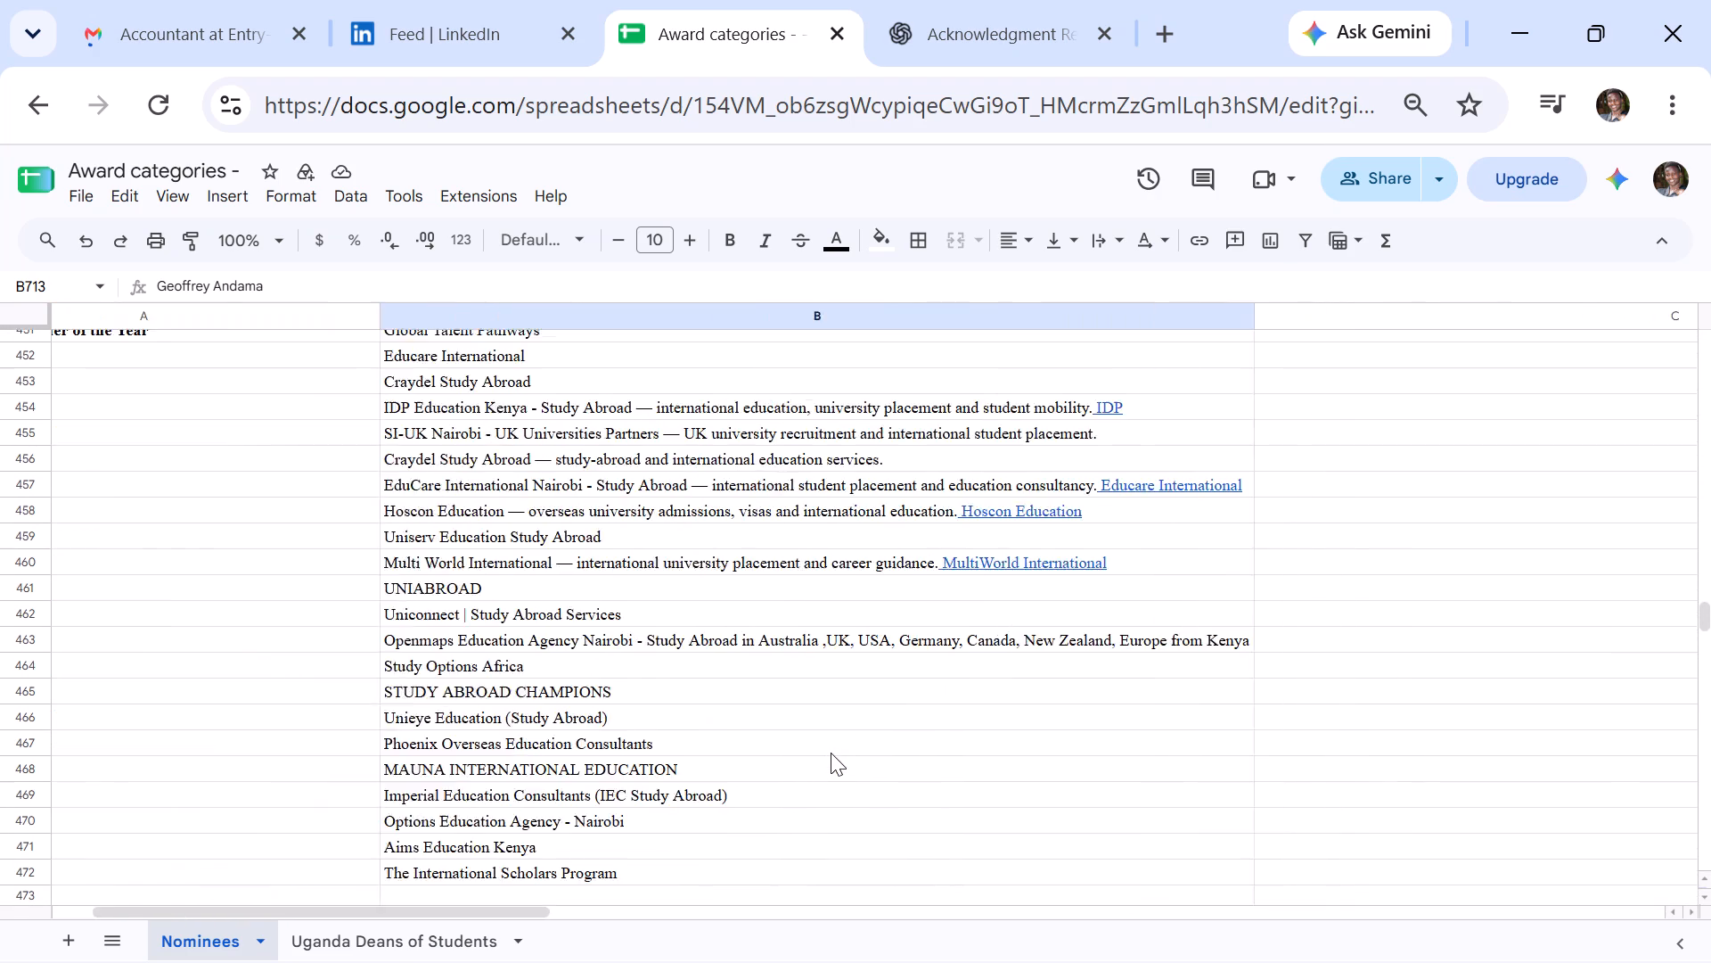
scroll(831, 753, "right", 2)
scroll(831, 753, "down", 1)
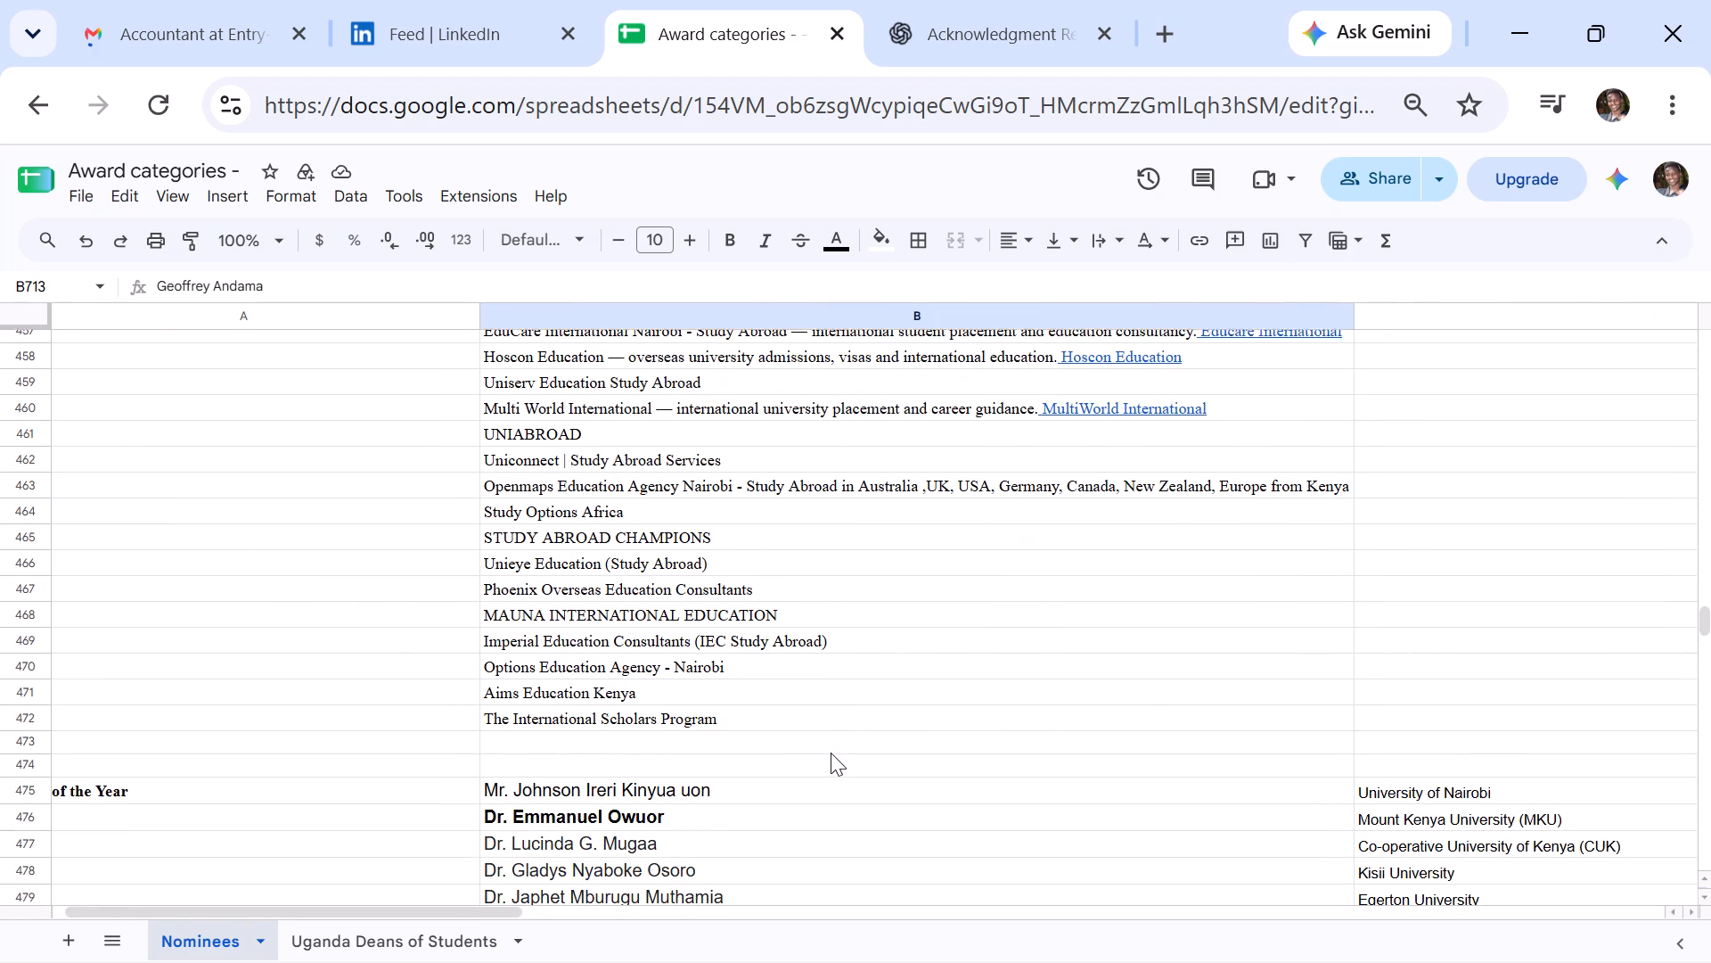
scroll(831, 753, "down", 1)
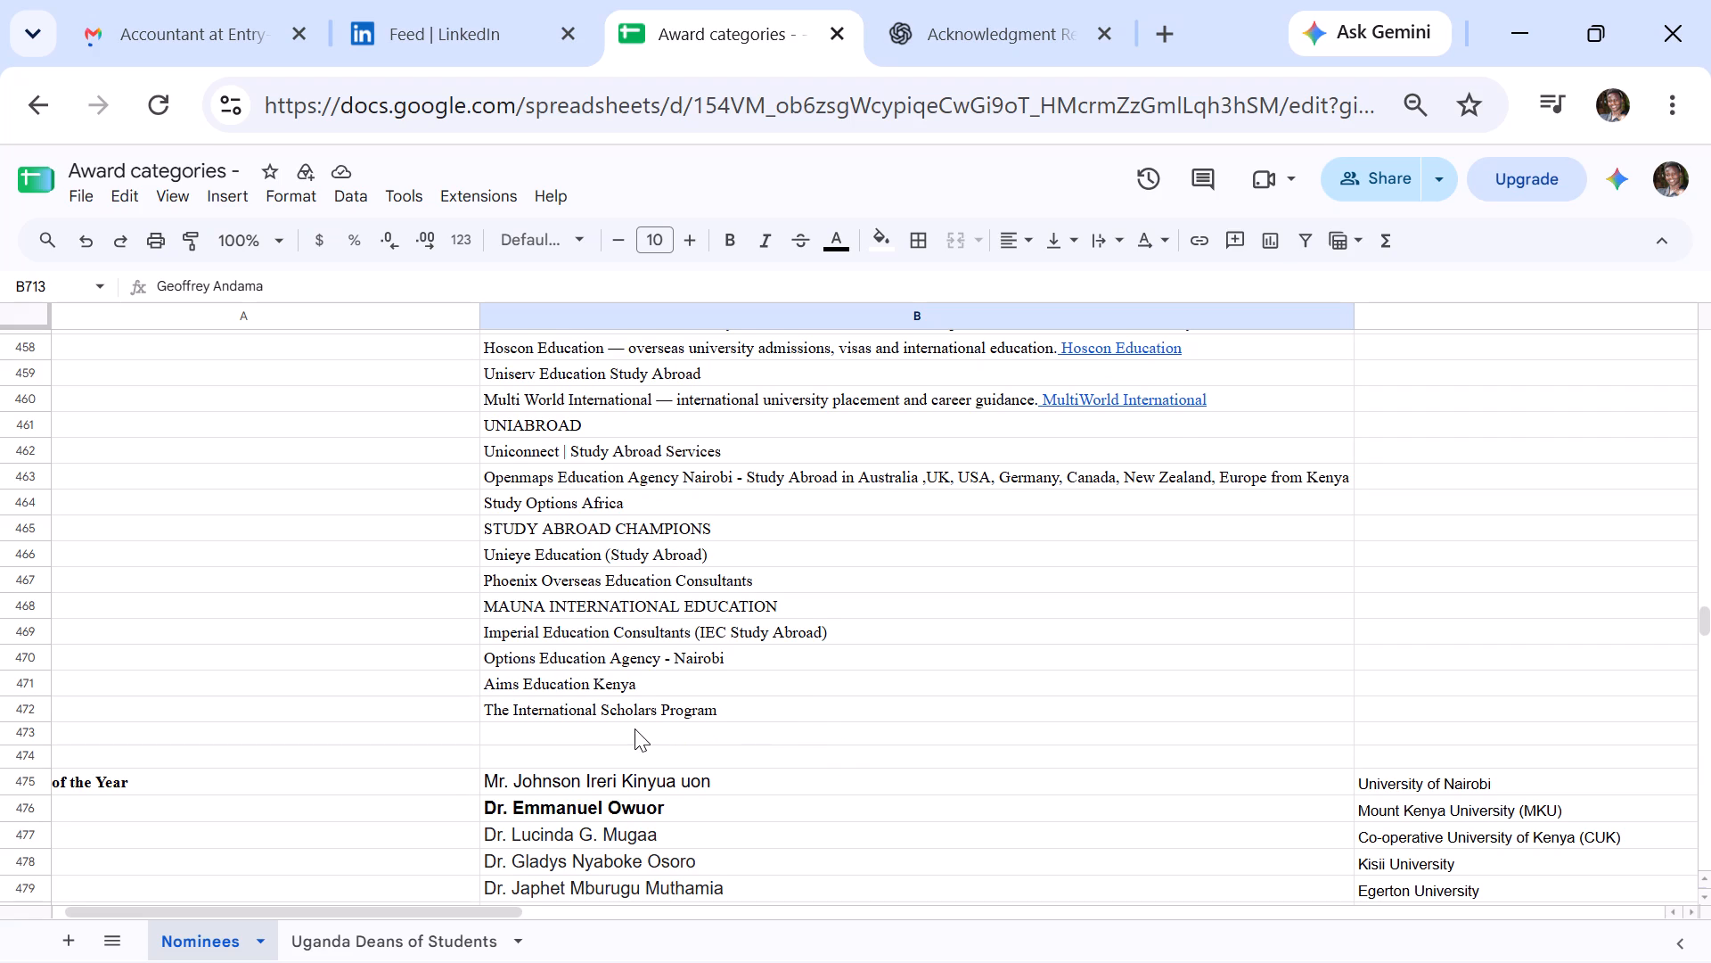
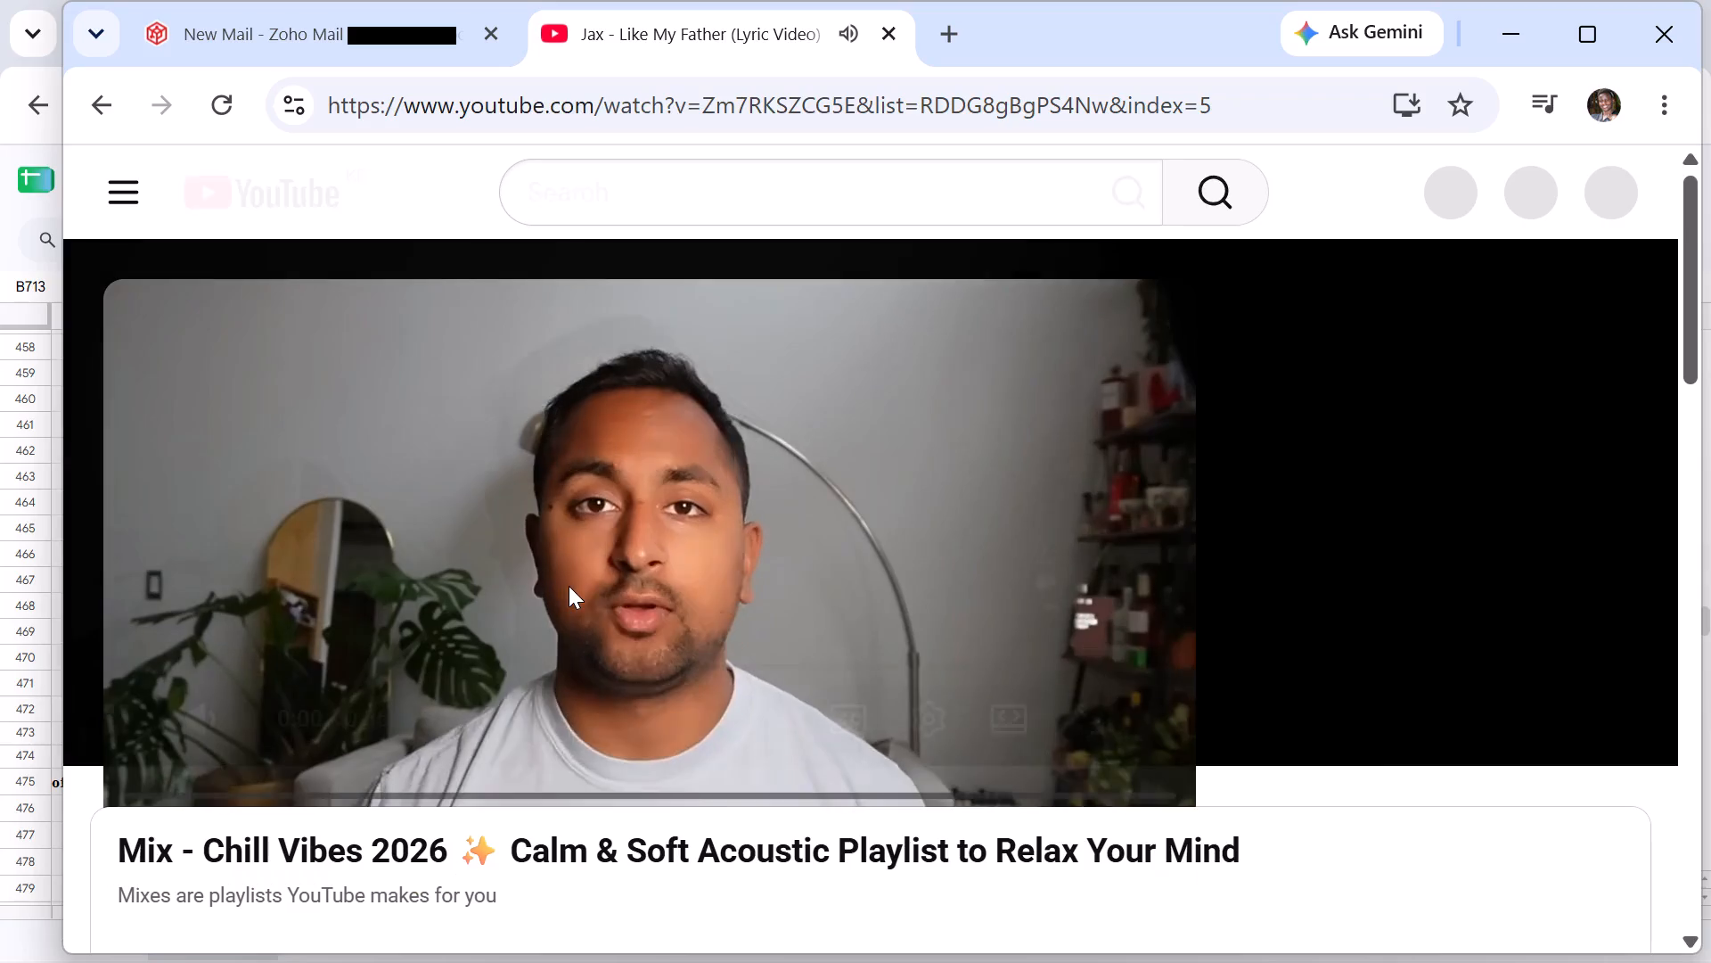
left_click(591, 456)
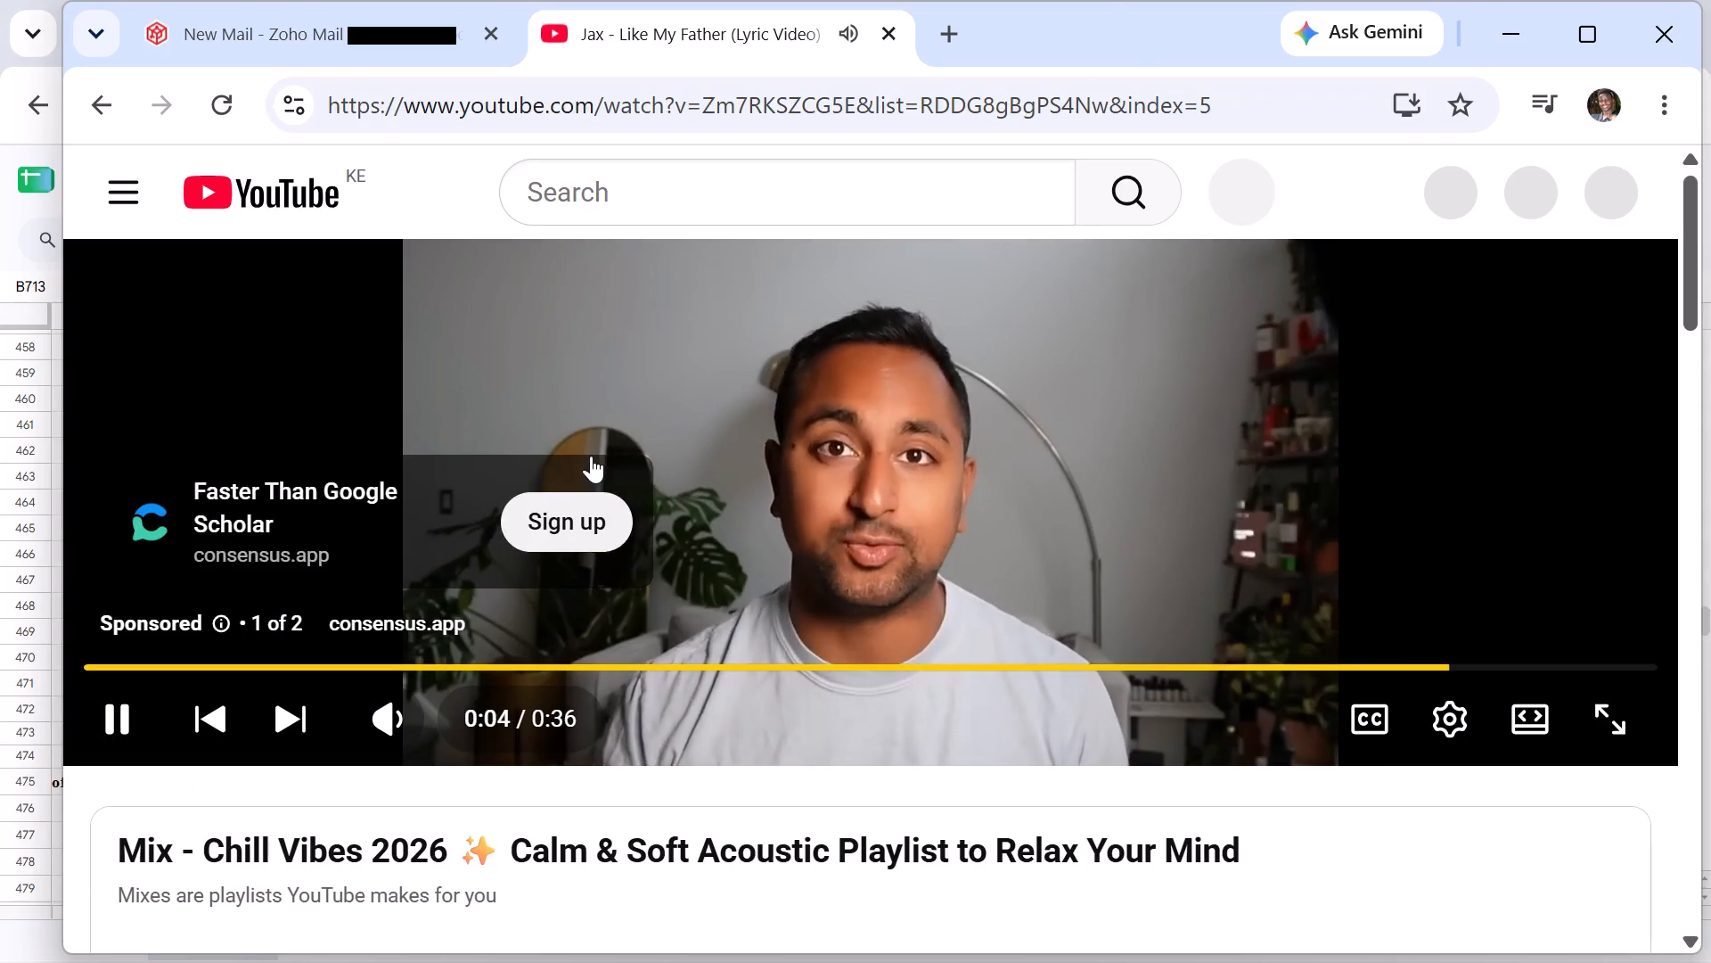
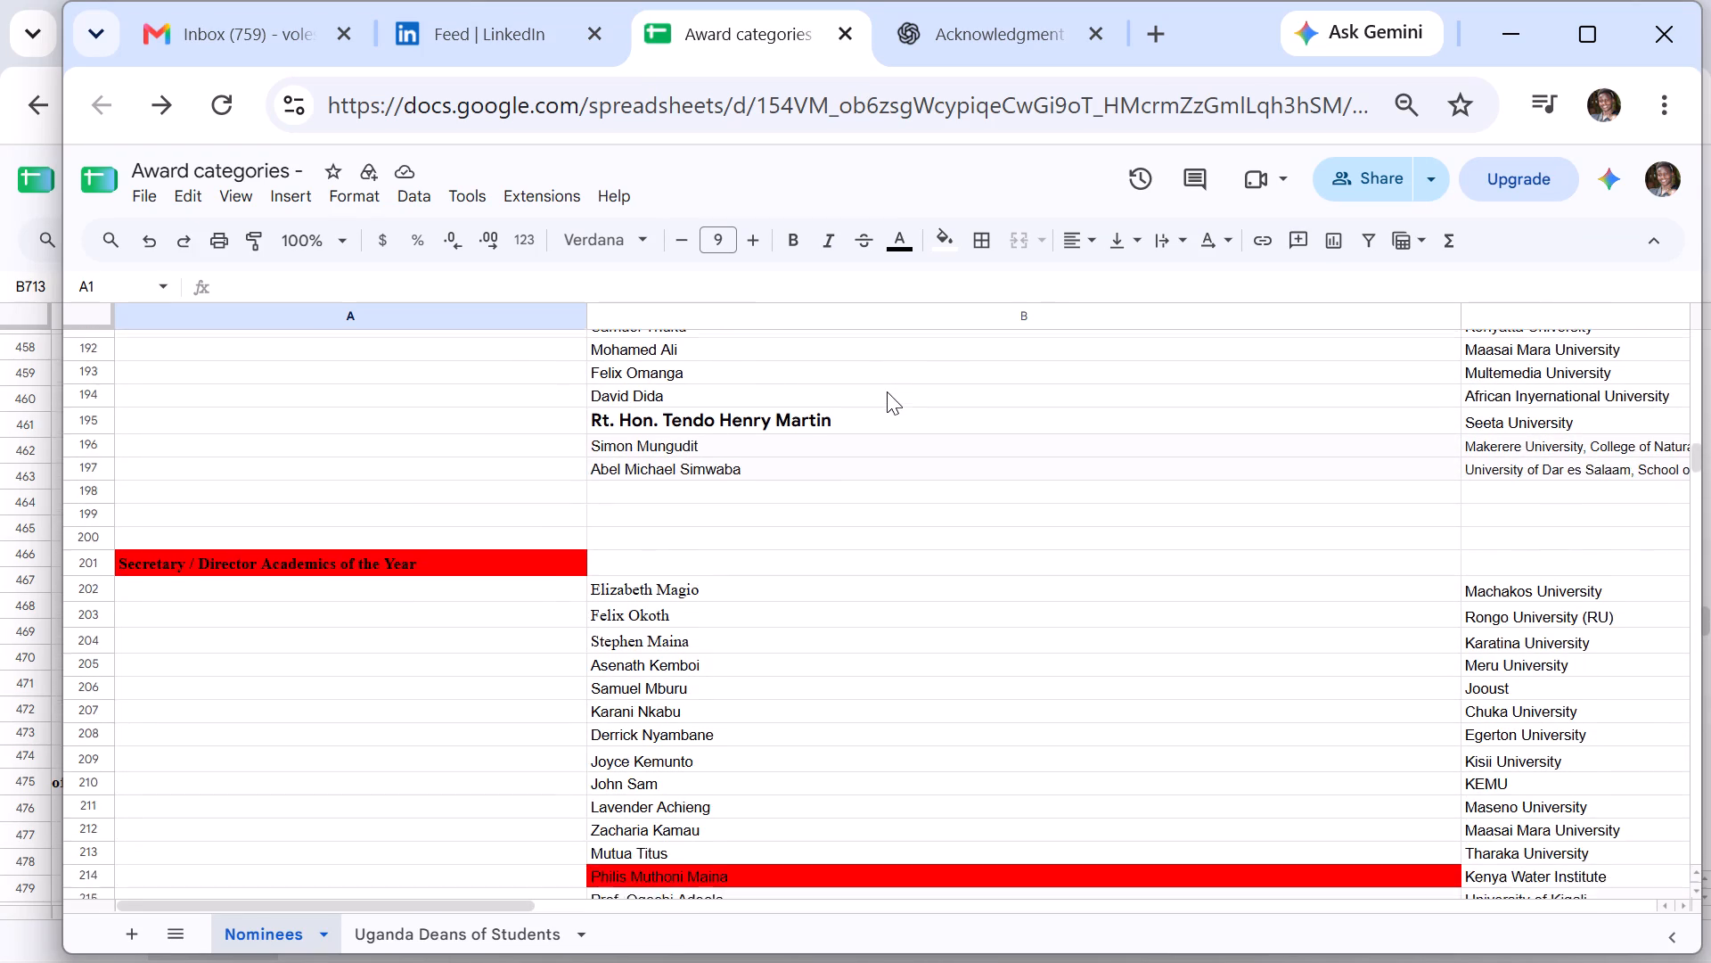
Review the Nominees sheet of the Award categories spreadsheet from Secretary / Director Academics of the Year through to Professional Certification / Membership Body of the Year.
scroll(887, 391, "down", 7)
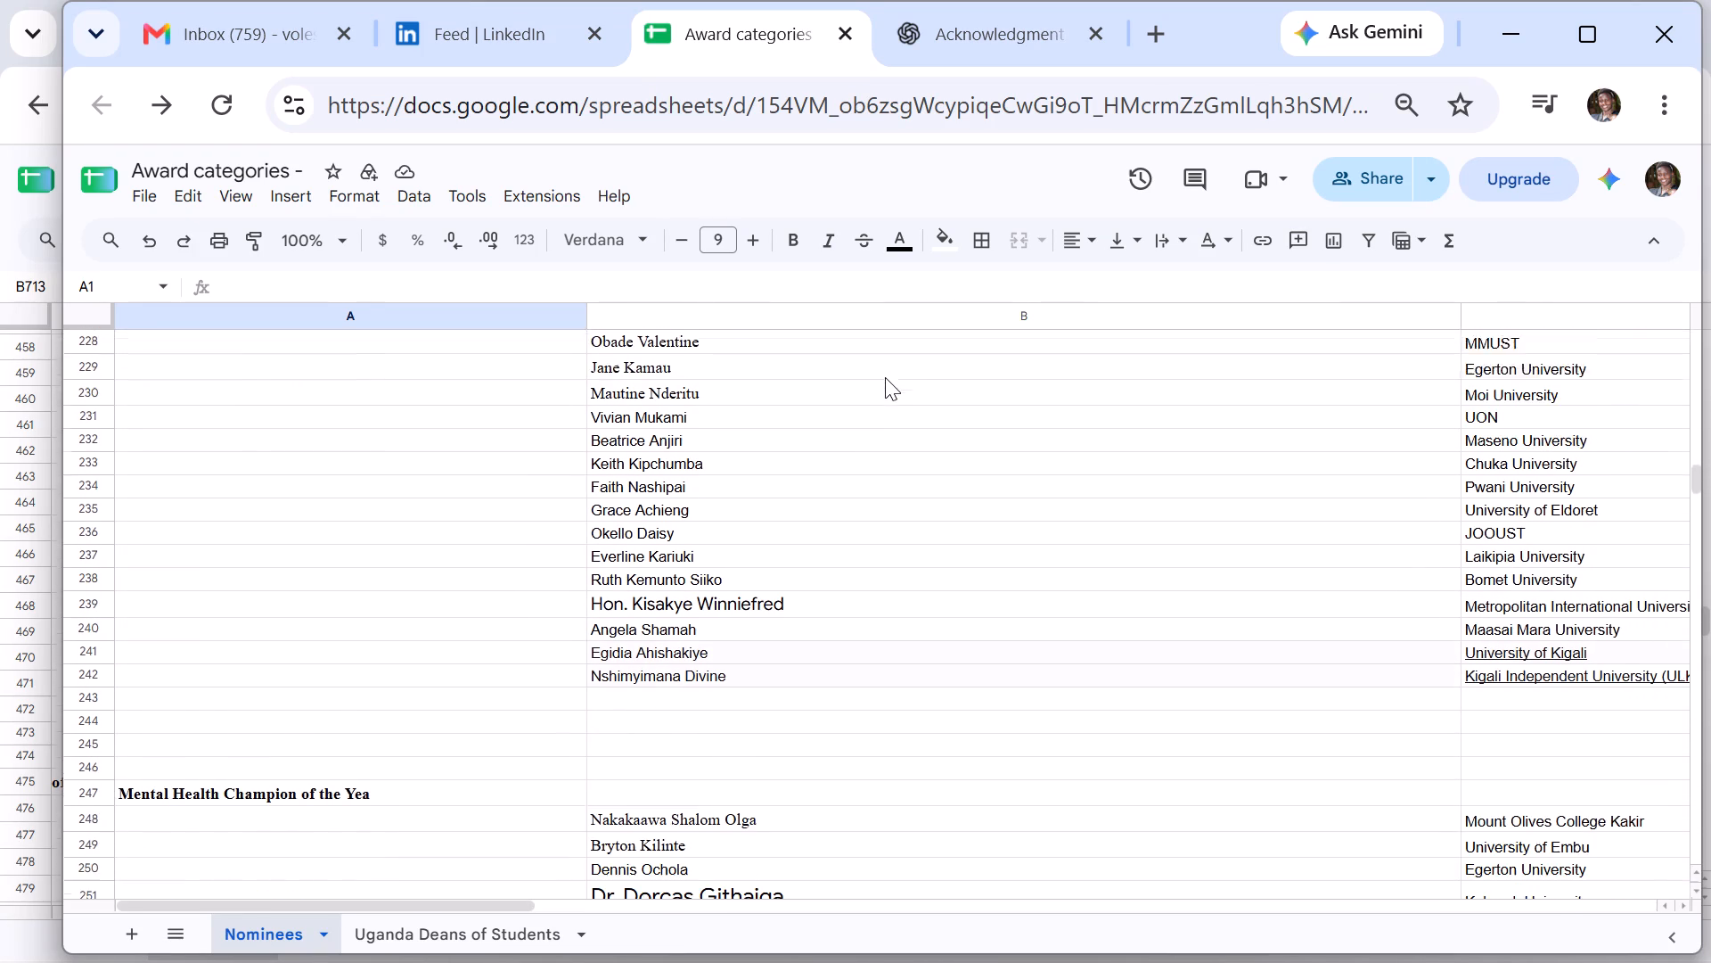
scroll(885, 377, "down", 6)
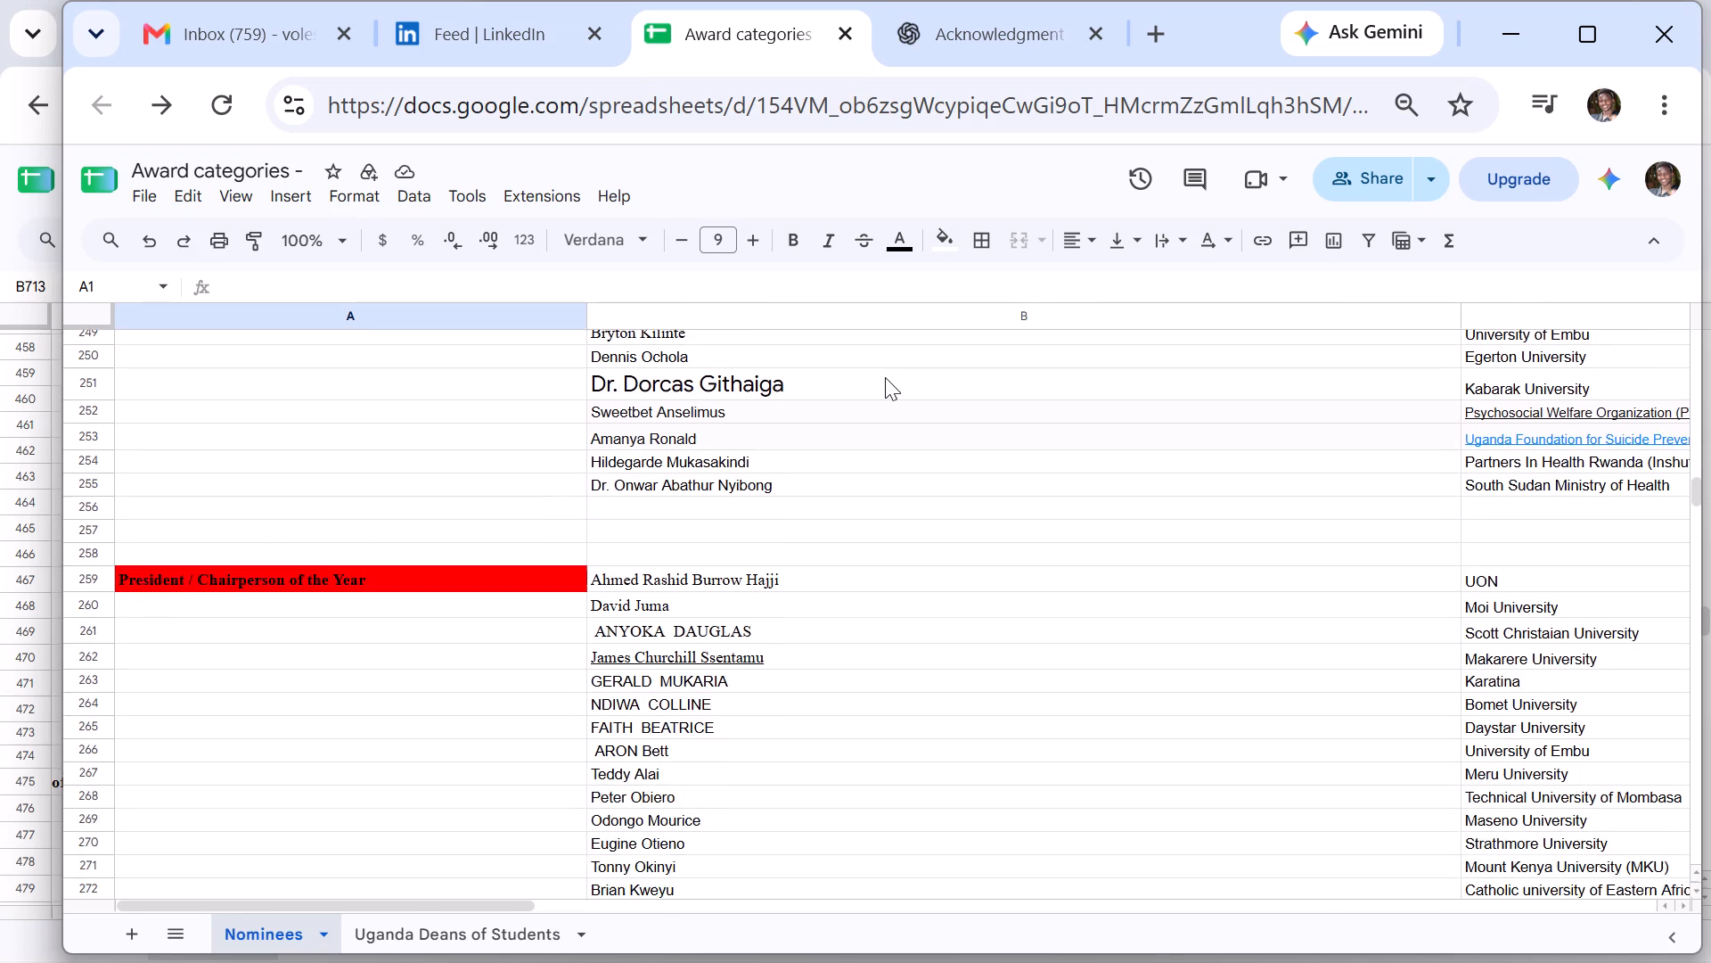
scroll(885, 377, "down", 4)
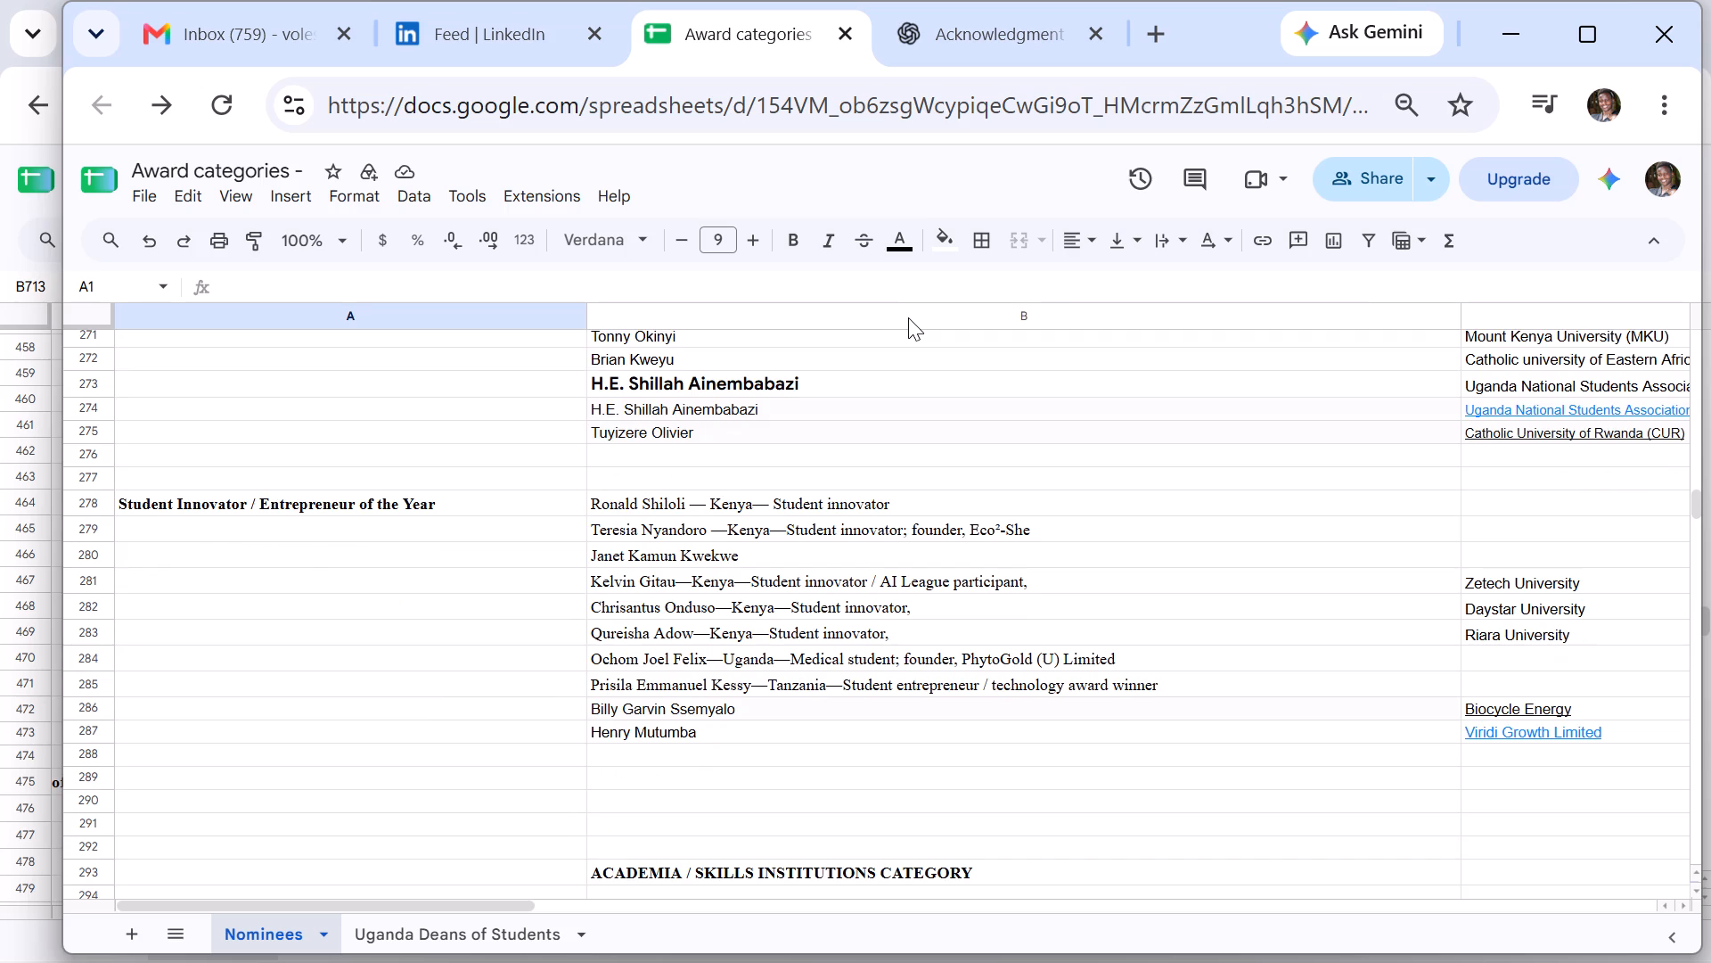
scroll(908, 317, "down", 7)
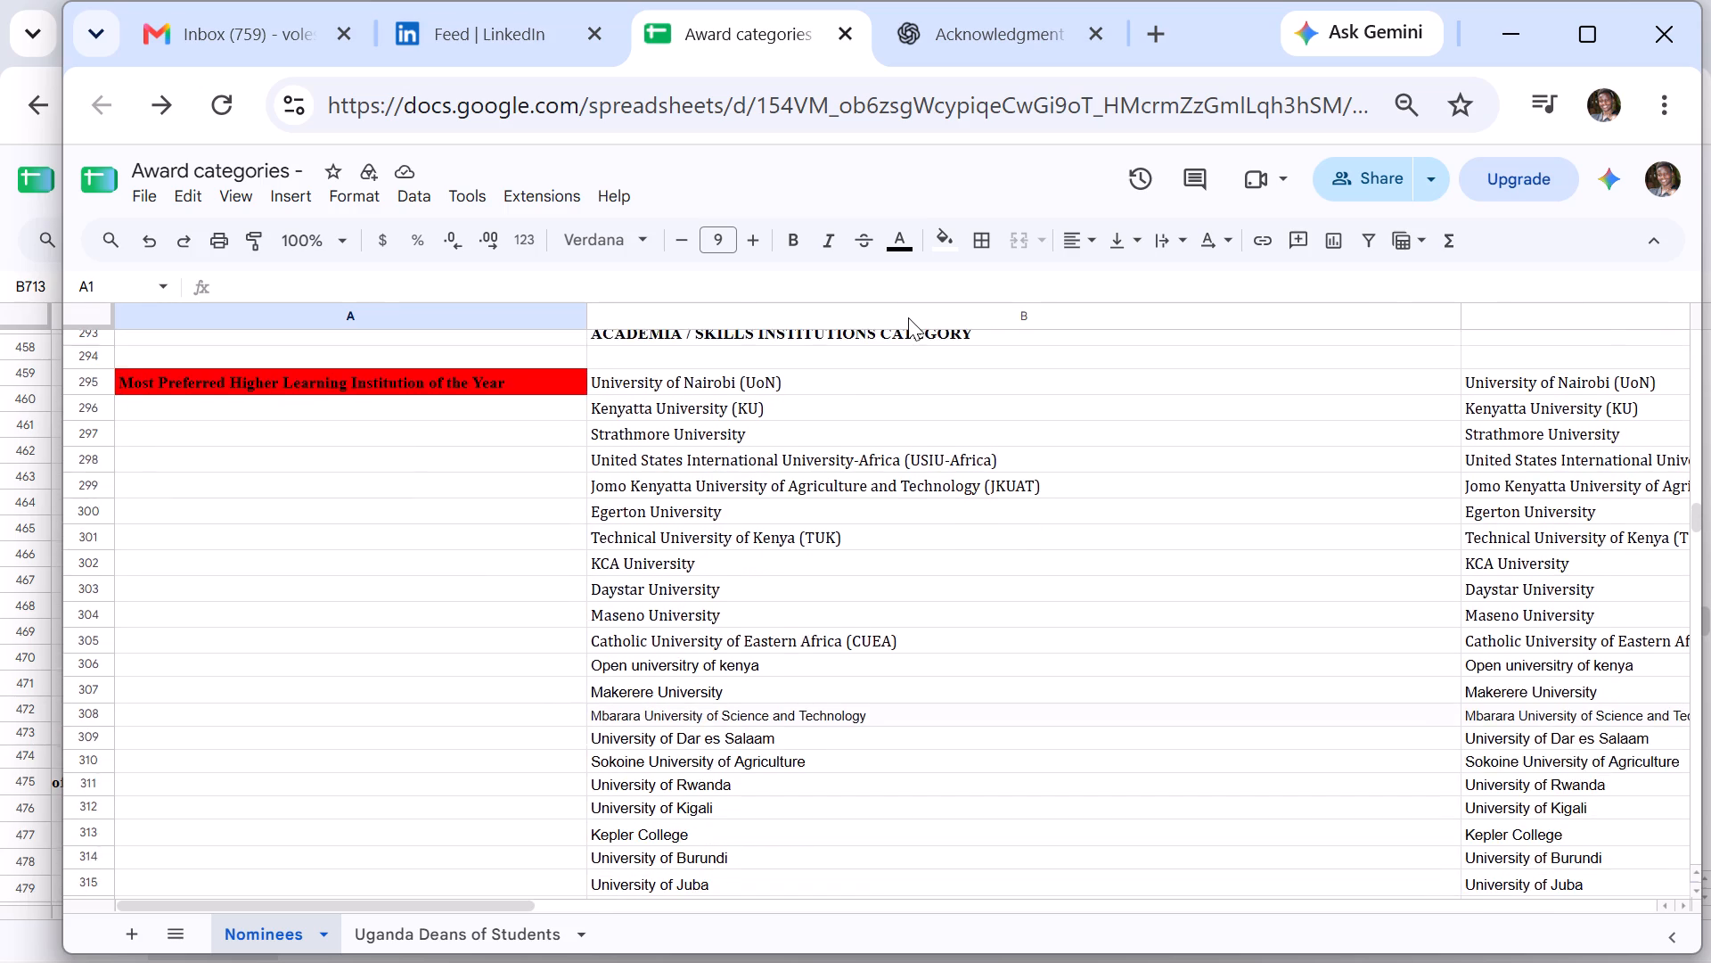
scroll(908, 317, "down", 6)
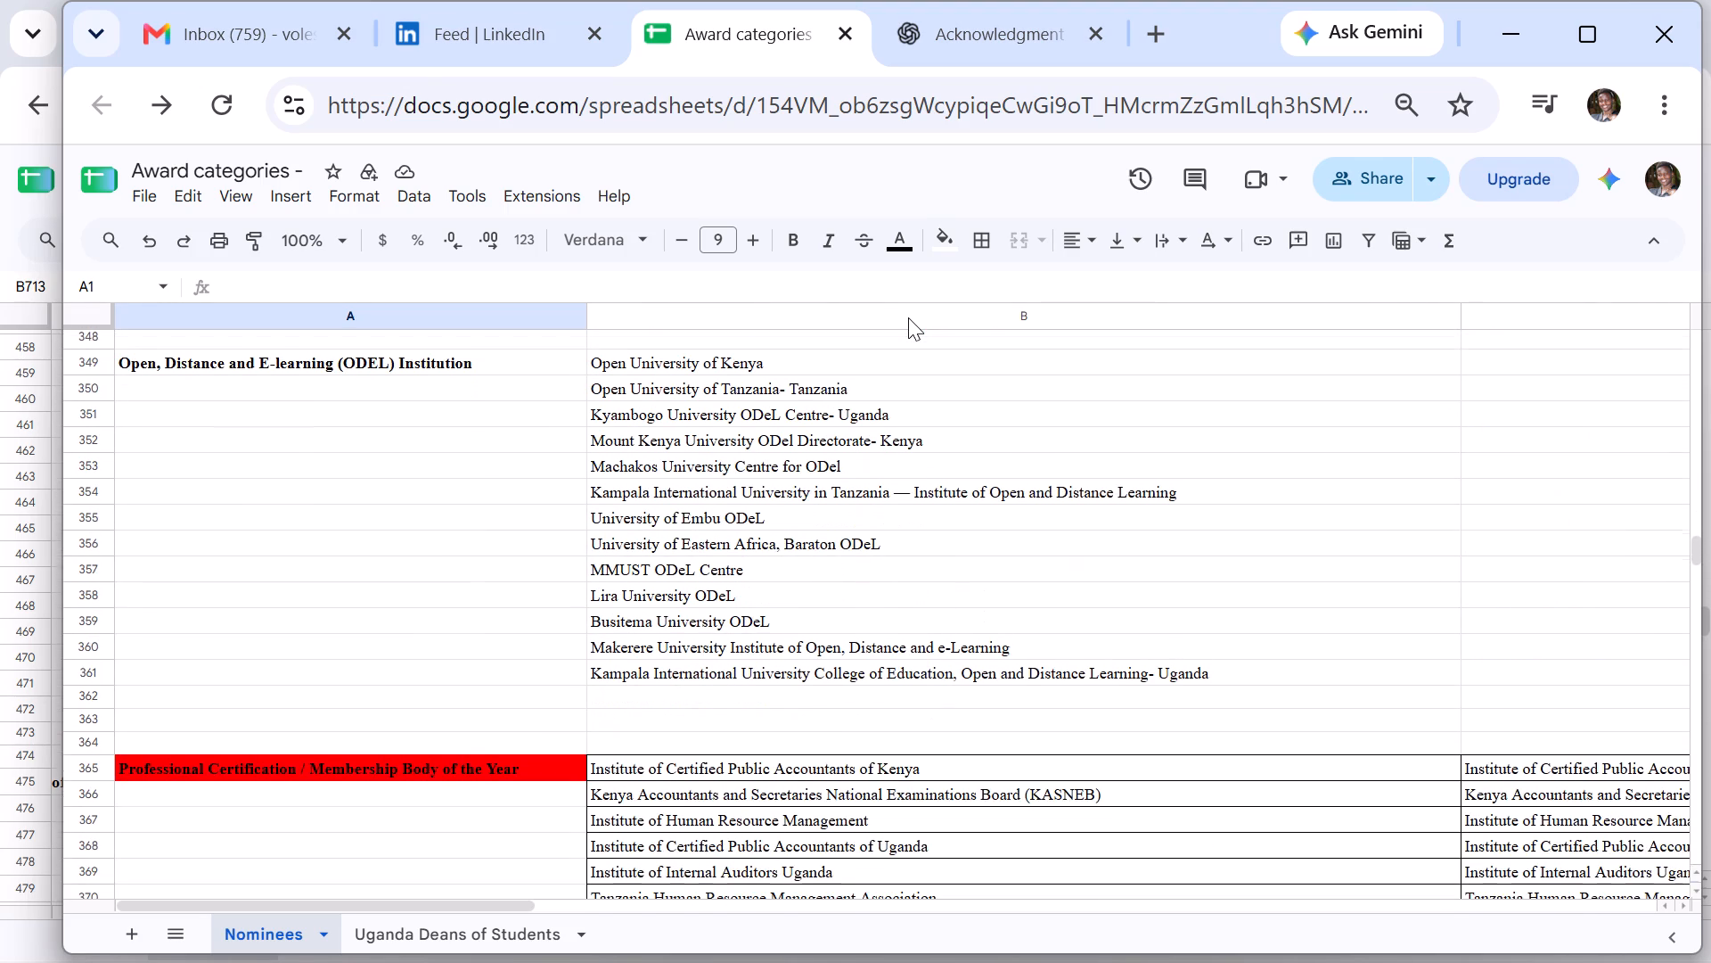
Review the nominees in the Nominees sheet from Open, Distance and E-learning Institution through to Study Abroad Partner of the Year.
scroll(908, 317, "down", 4)
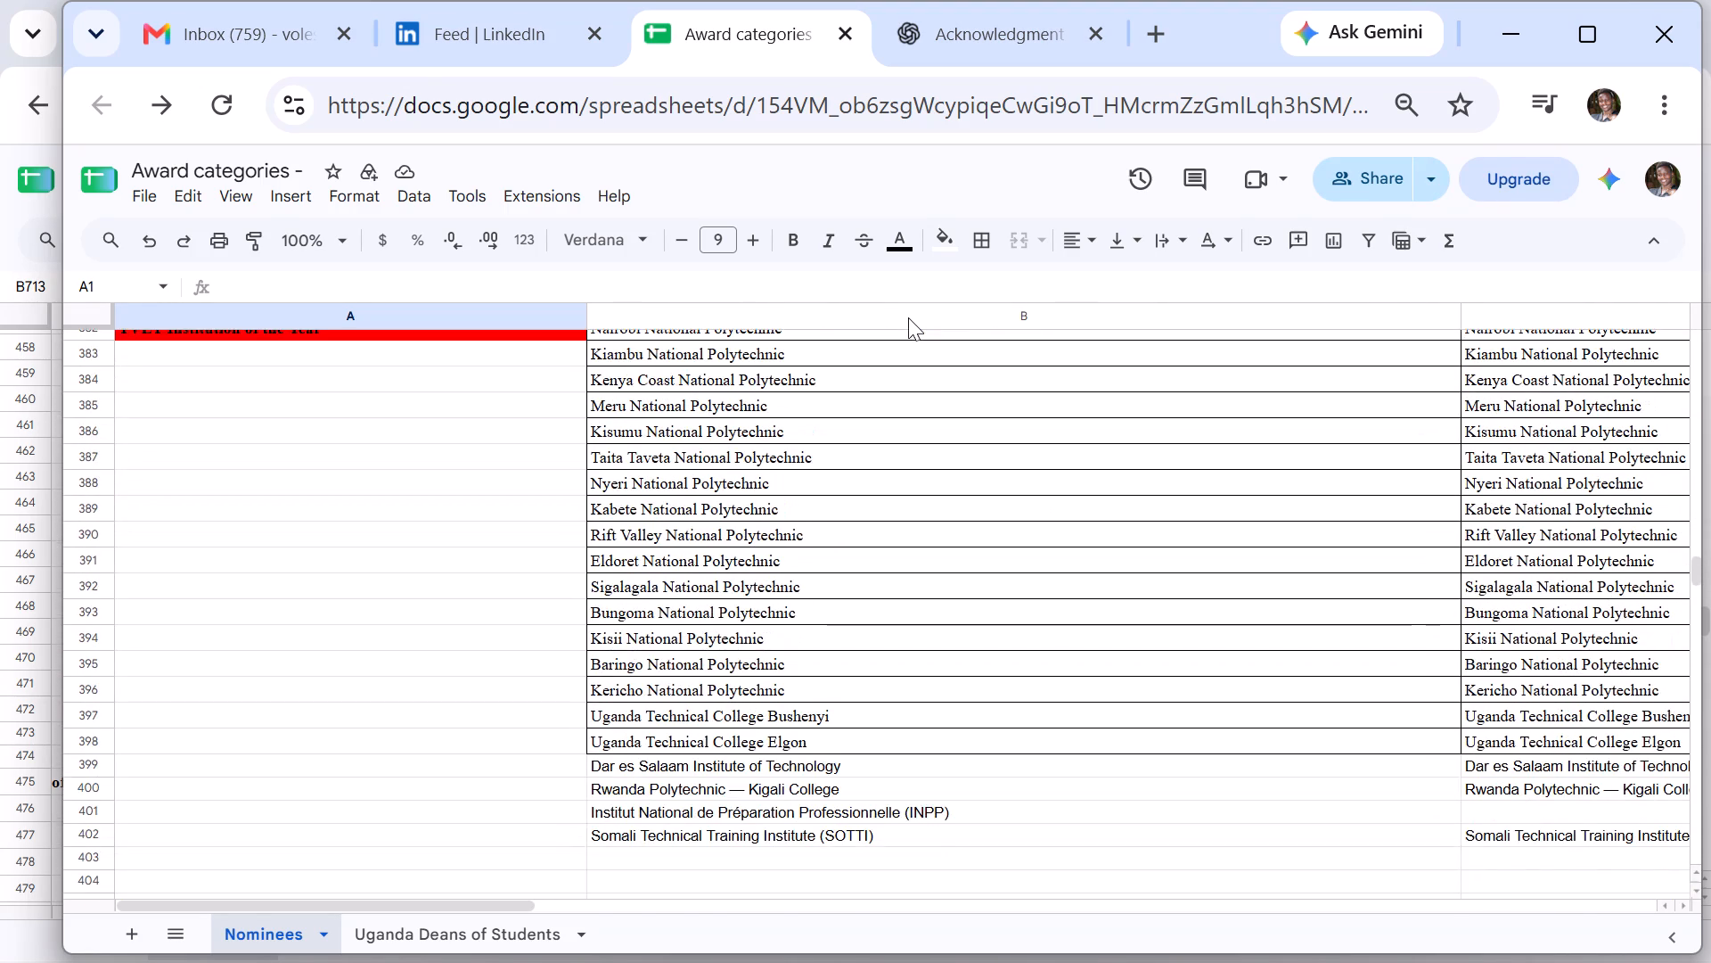
left_click(908, 317)
scroll(908, 317, "down", 2)
scroll(908, 232, "down", 3)
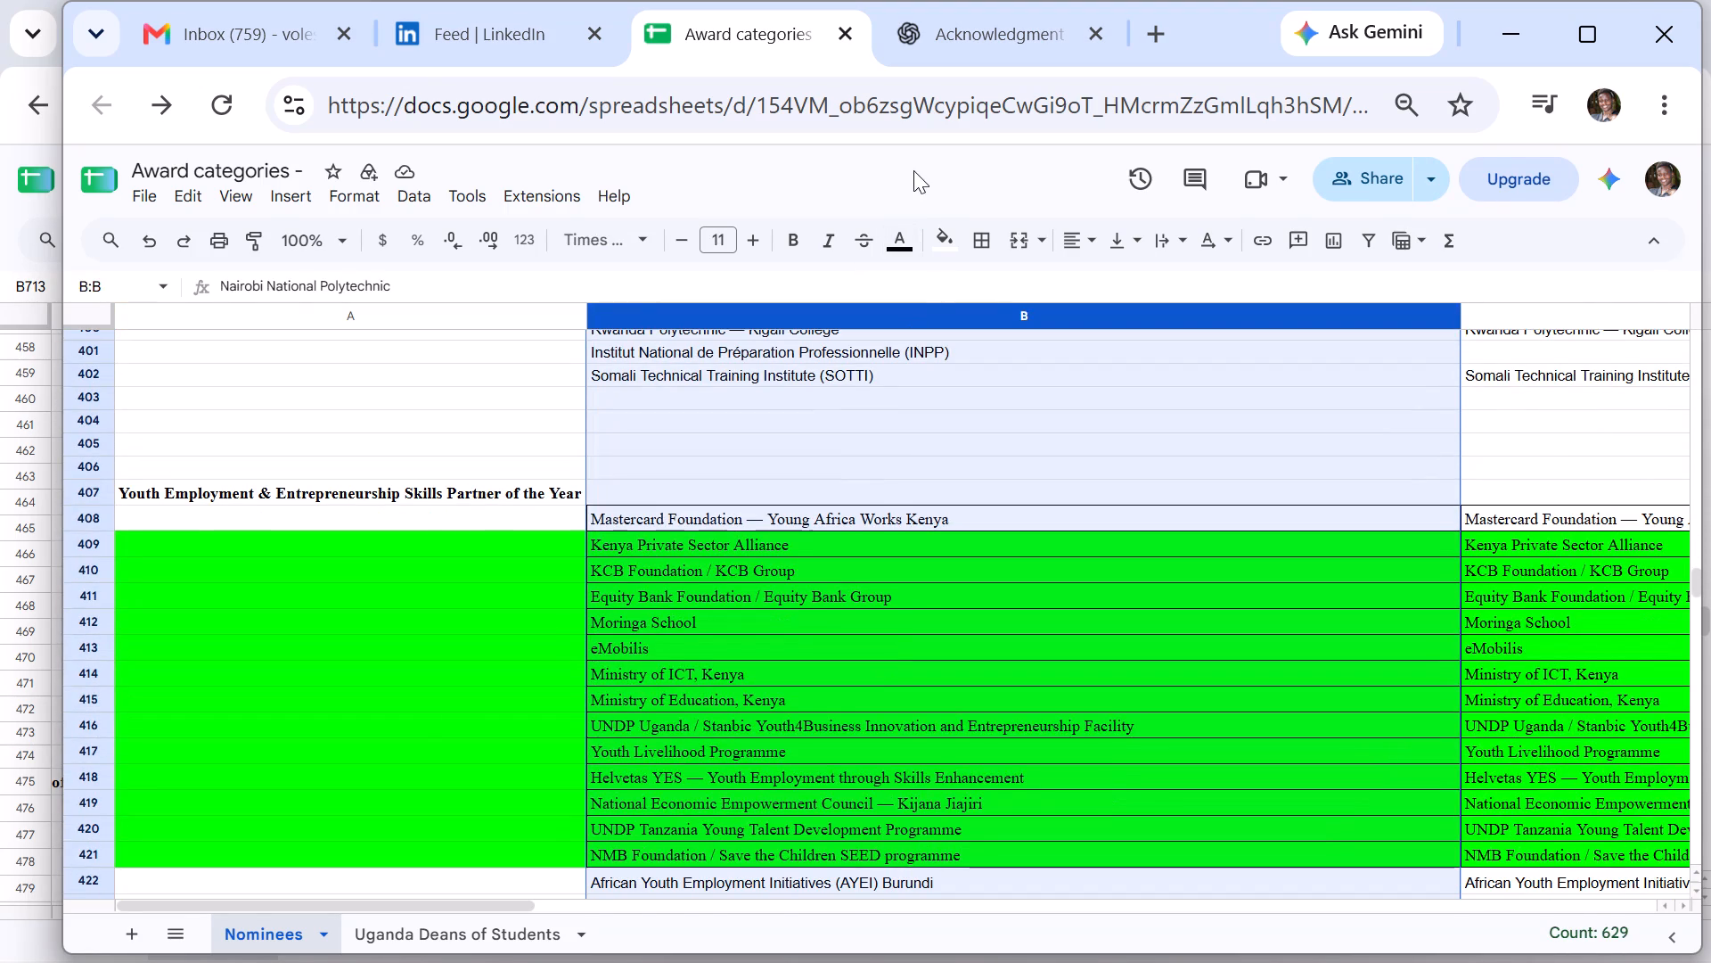
left_click(813, 424)
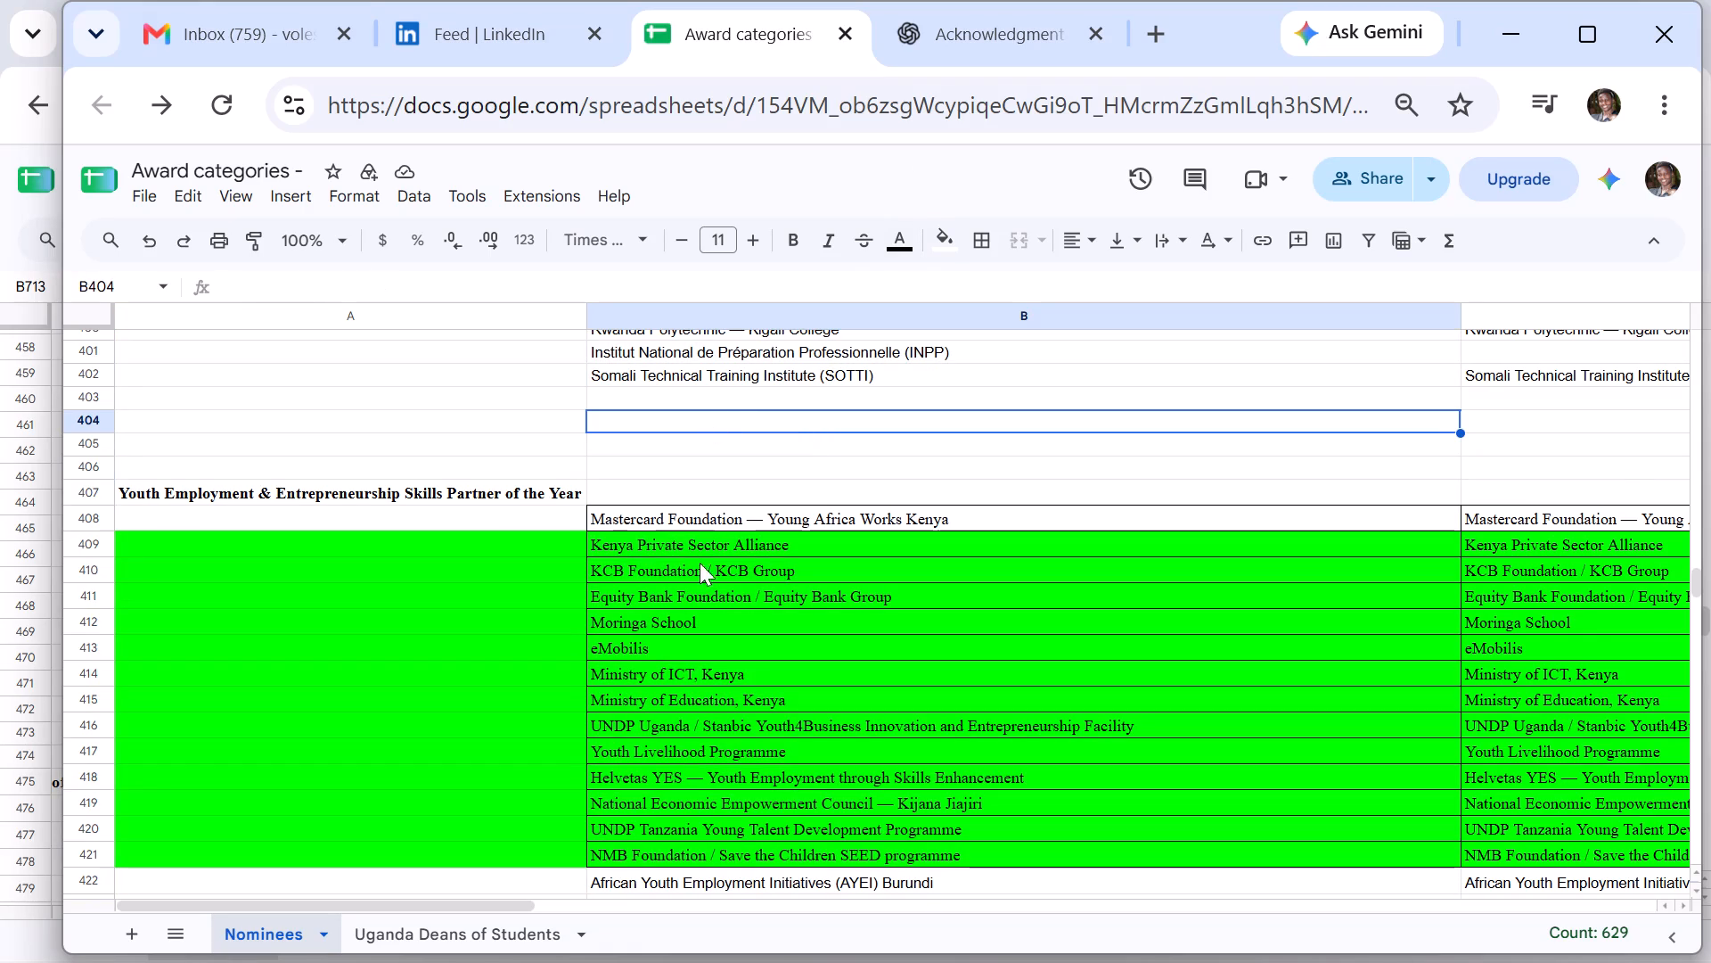
scroll(787, 801, "down", 5)
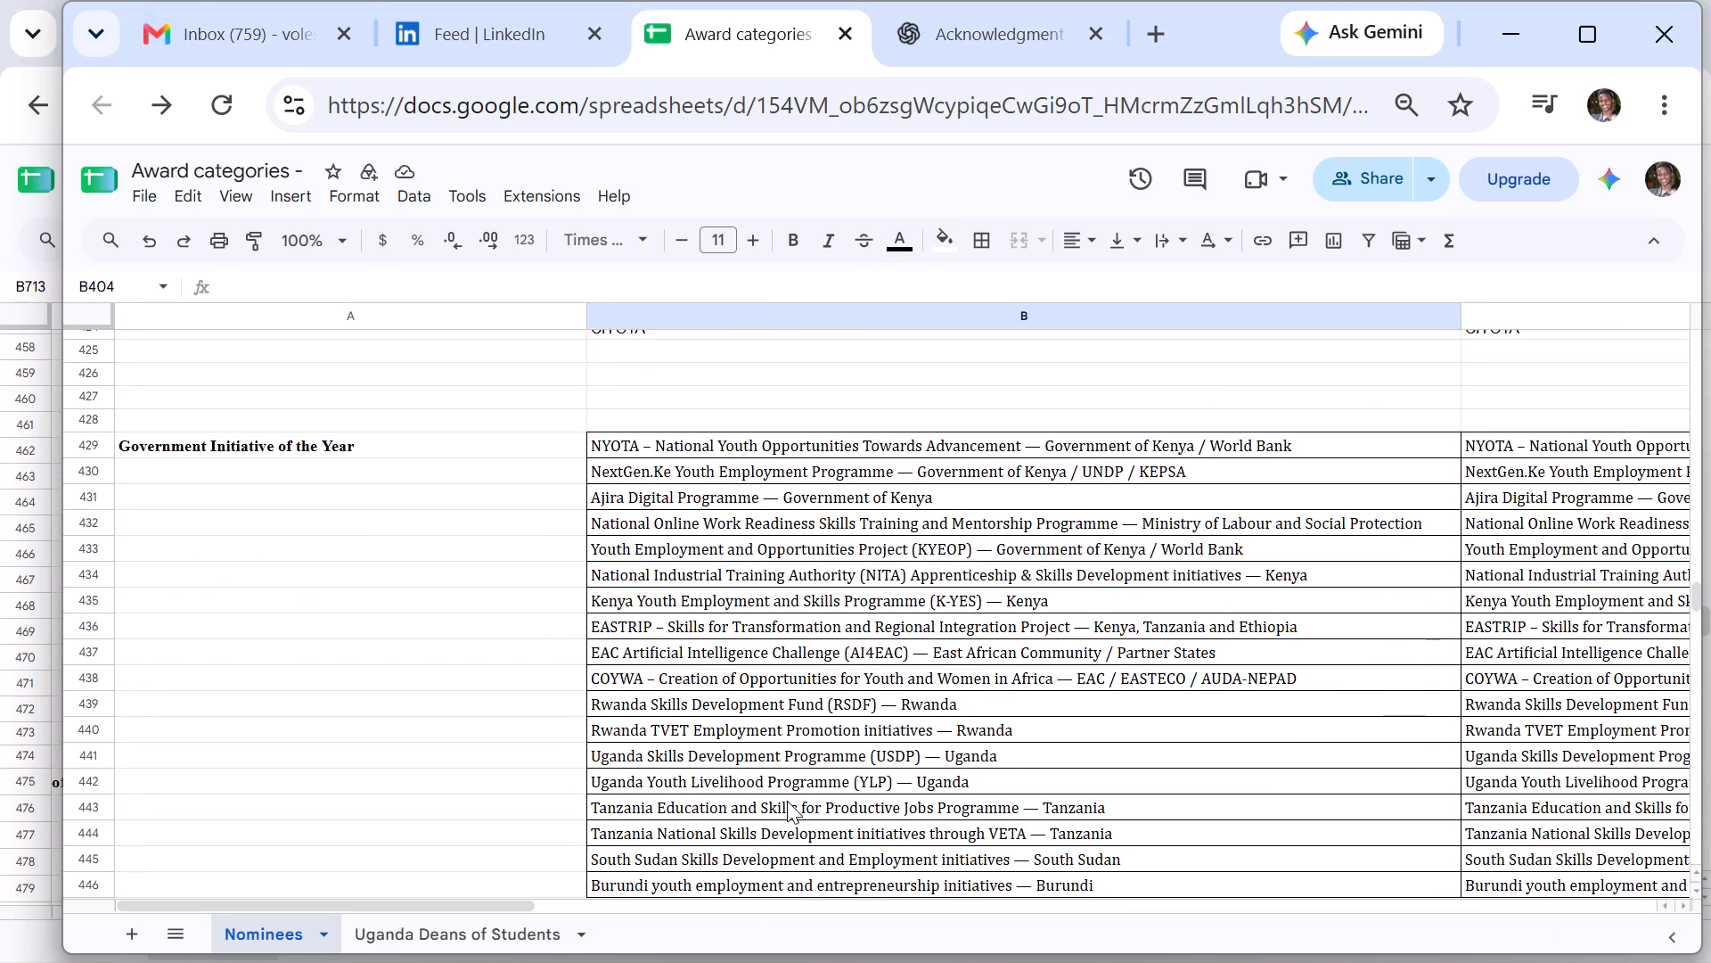
scroll(787, 801, "down", 4)
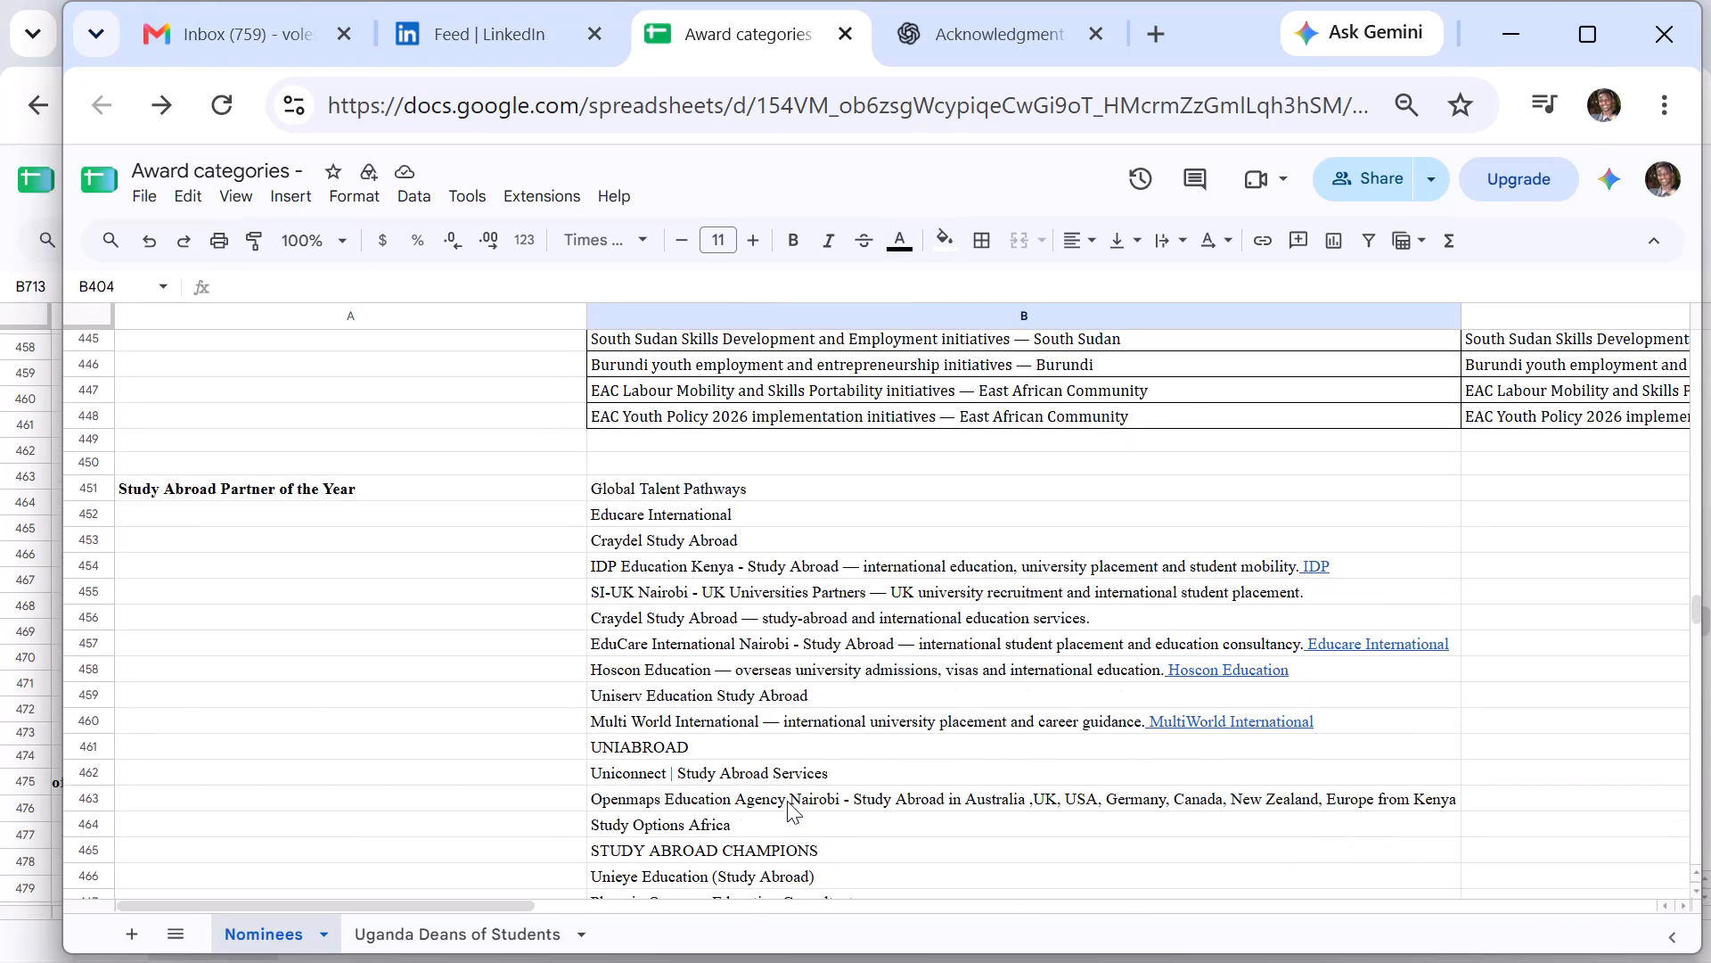
Examine the institution, country, email and phone columns beside the Study Abroad Partner of the Year nominees.
scroll(1691, 704, "left", 9)
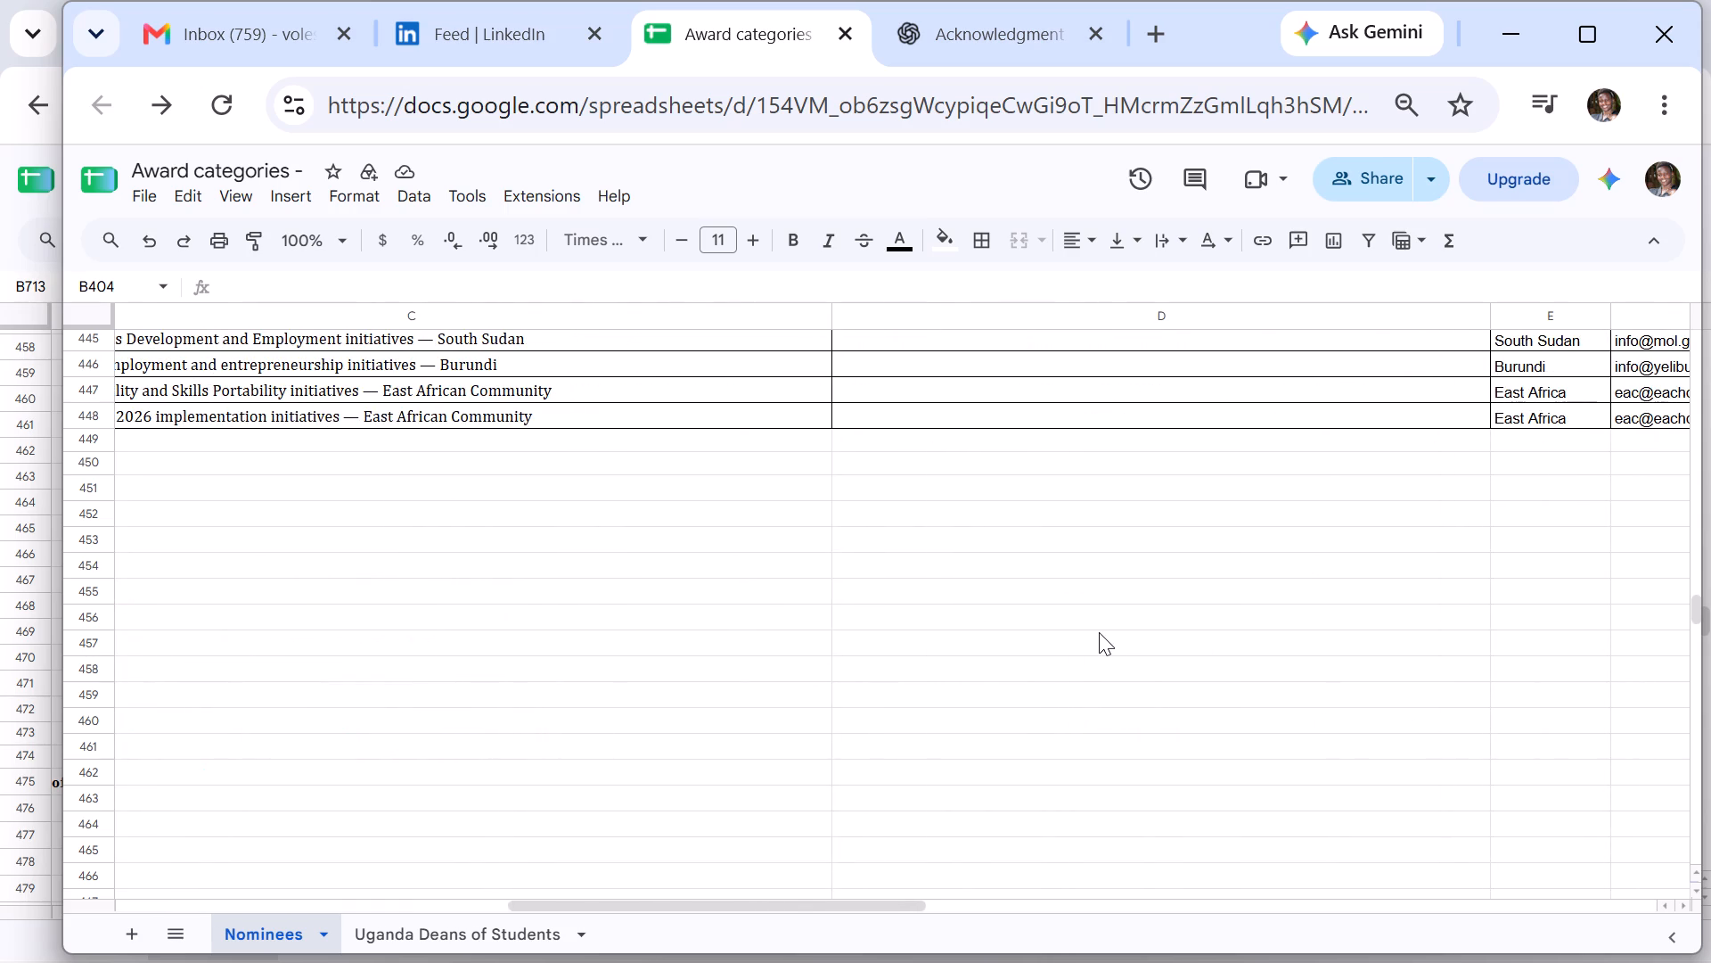
scroll(1099, 632, "left", 6)
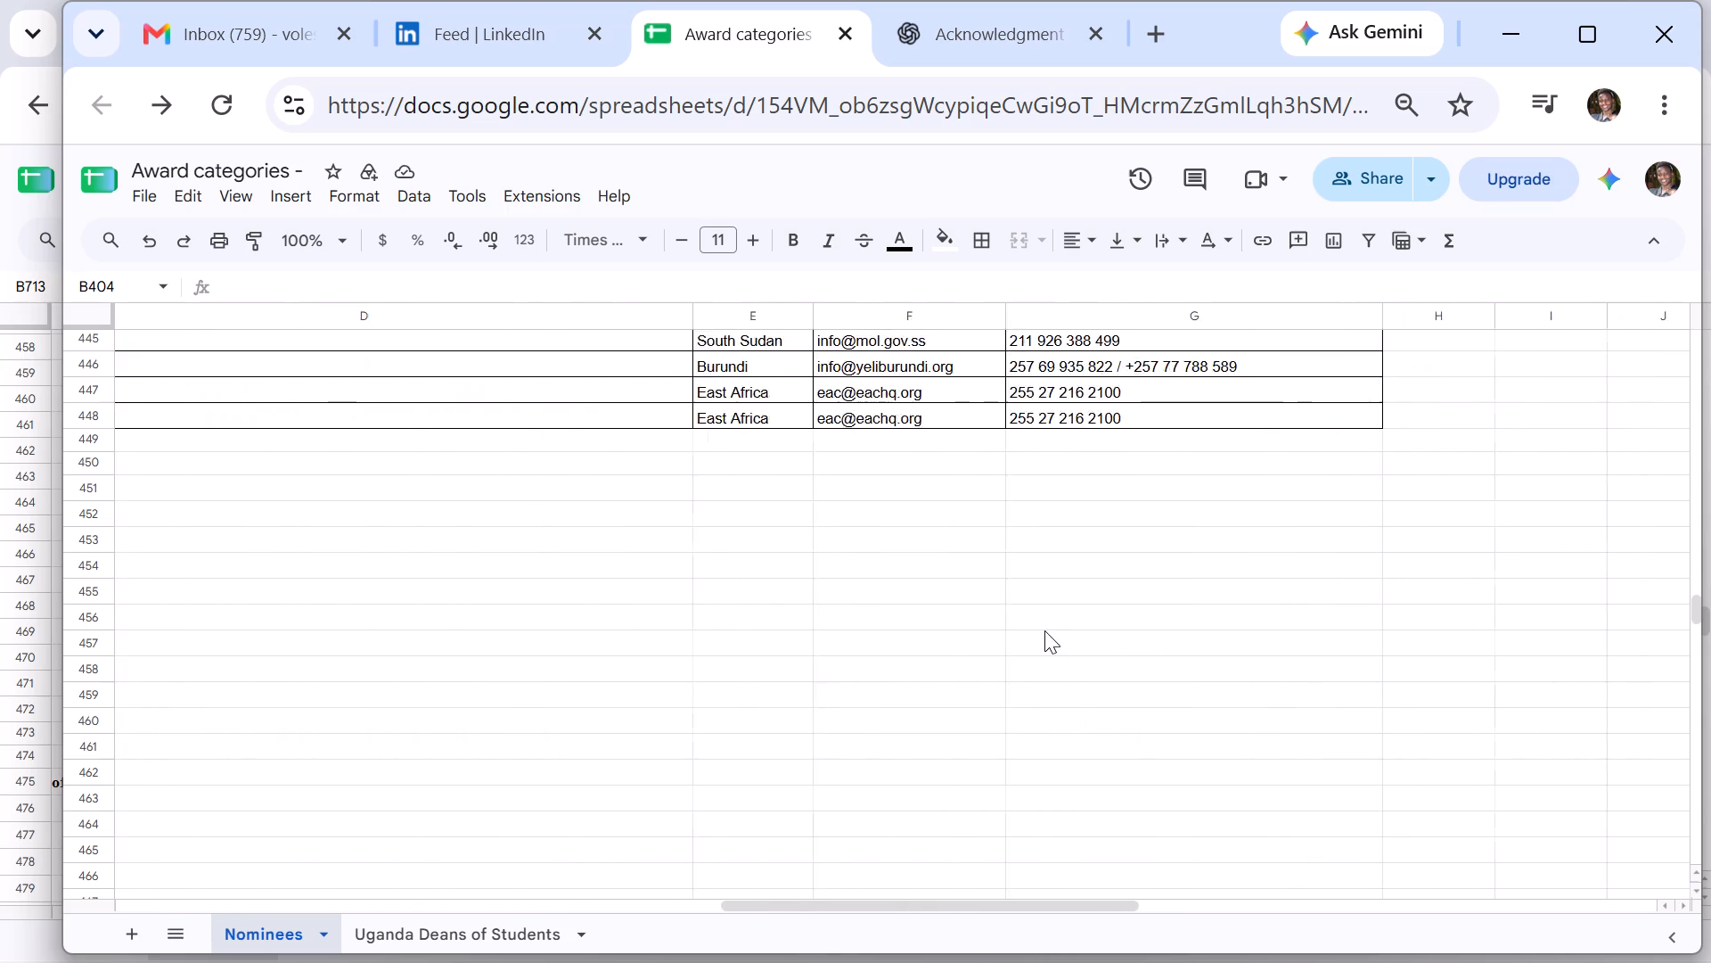
scroll(1044, 630, "left", 1)
scroll(787, 616, "right", 10)
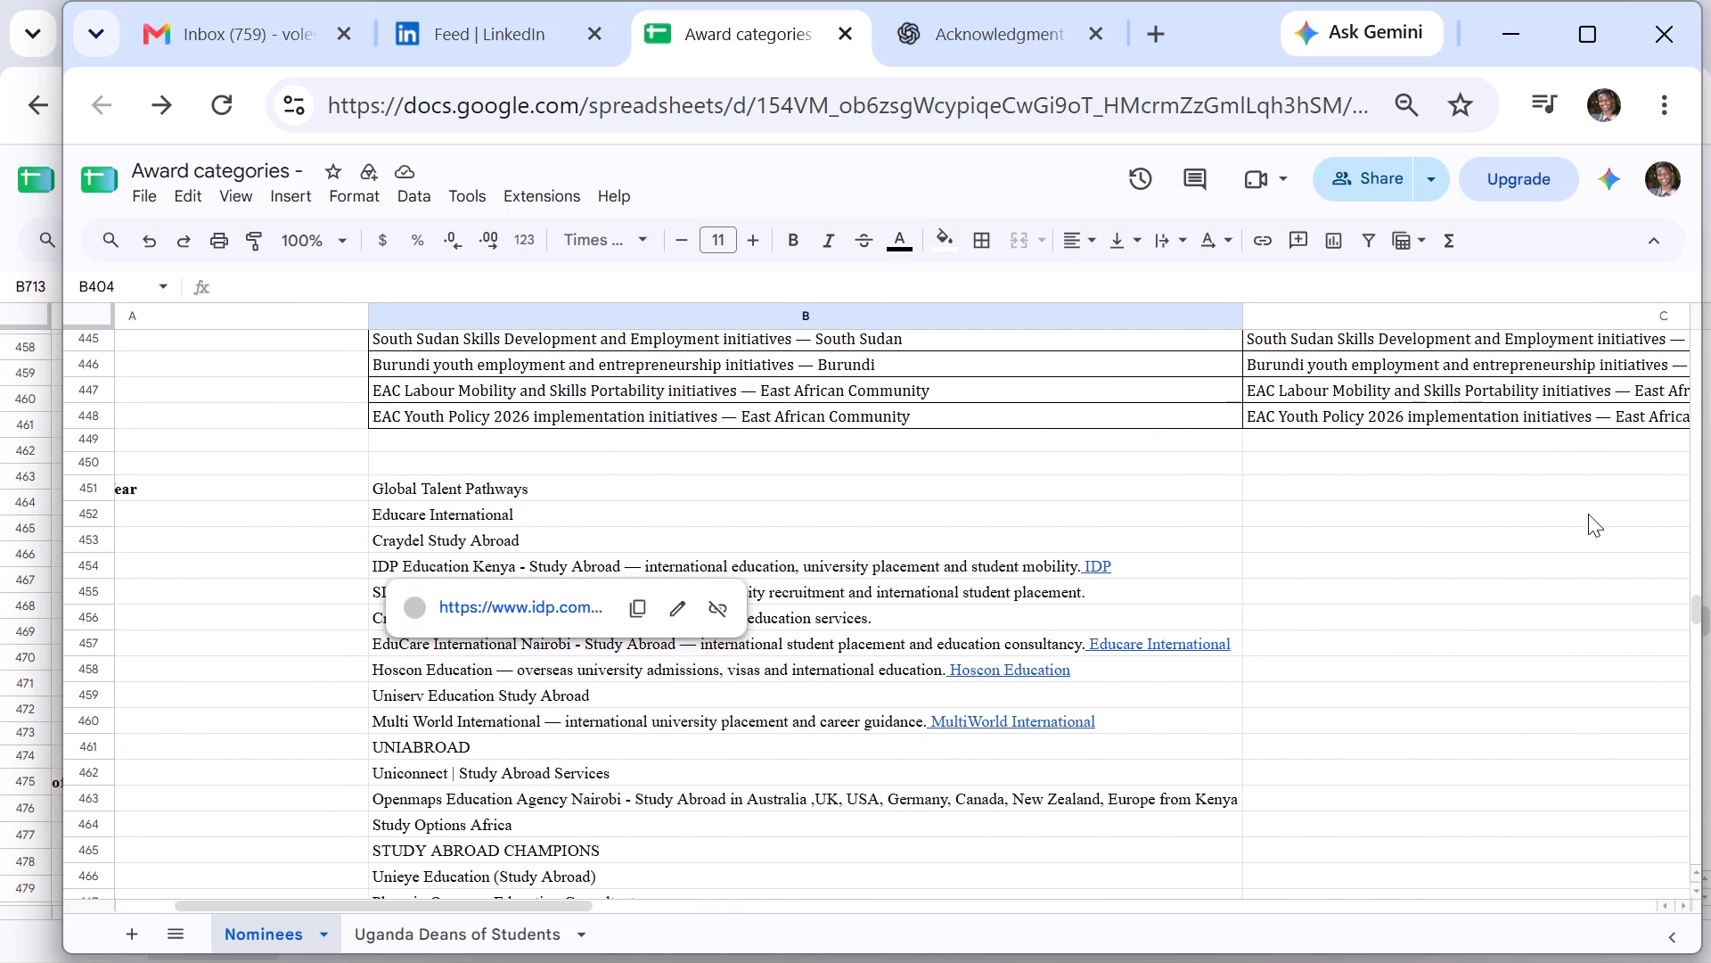
double_click(1429, 542)
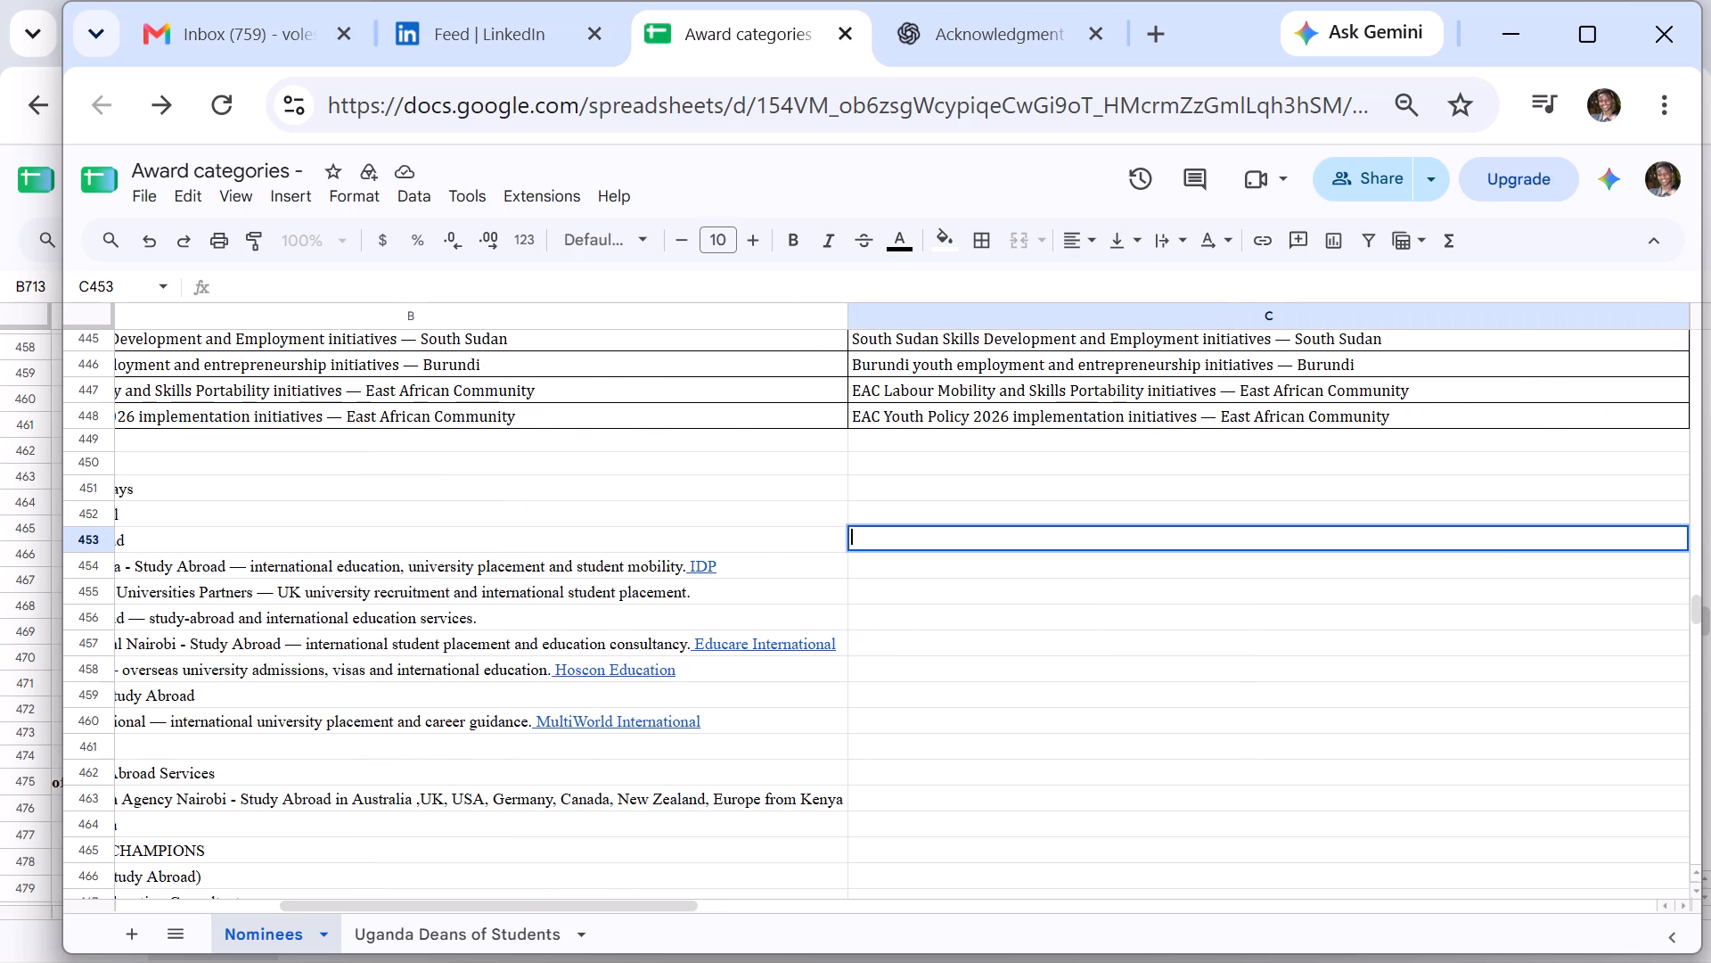
left_click_drag(1429, 542, 1156, 662)
left_click(1156, 662)
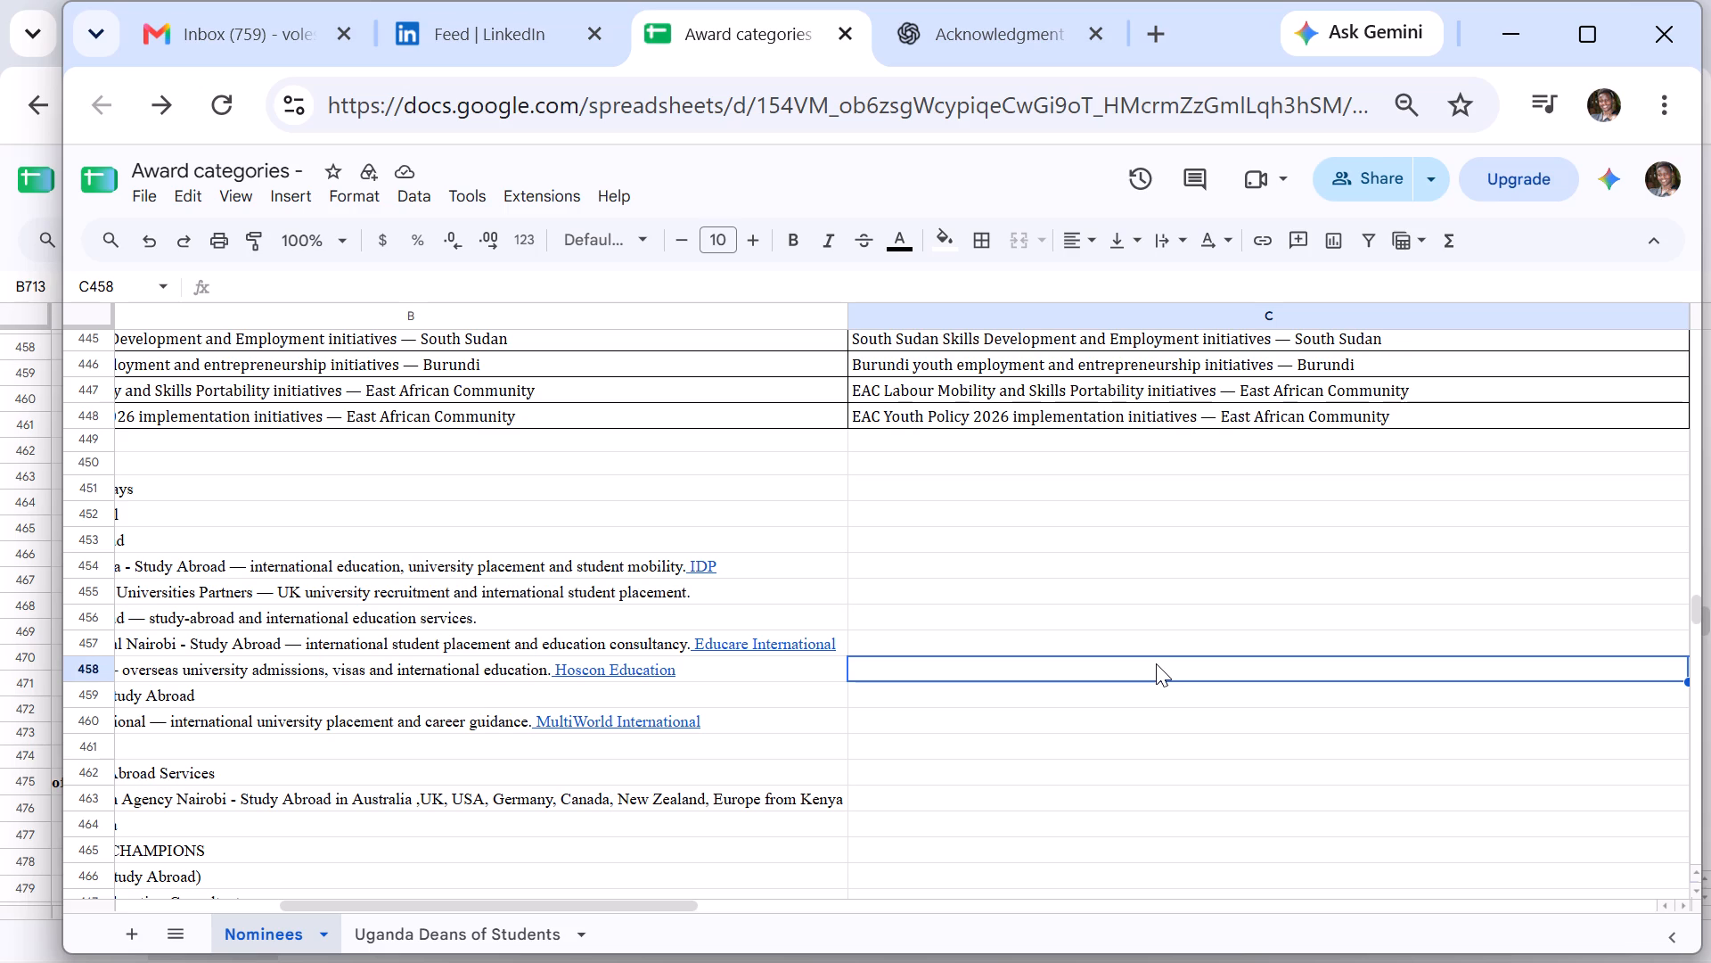
left_click(1156, 663)
Minimize the front spreadsheet window and the Consensus window to return to the other Award categories window.
left_click(1516, 21)
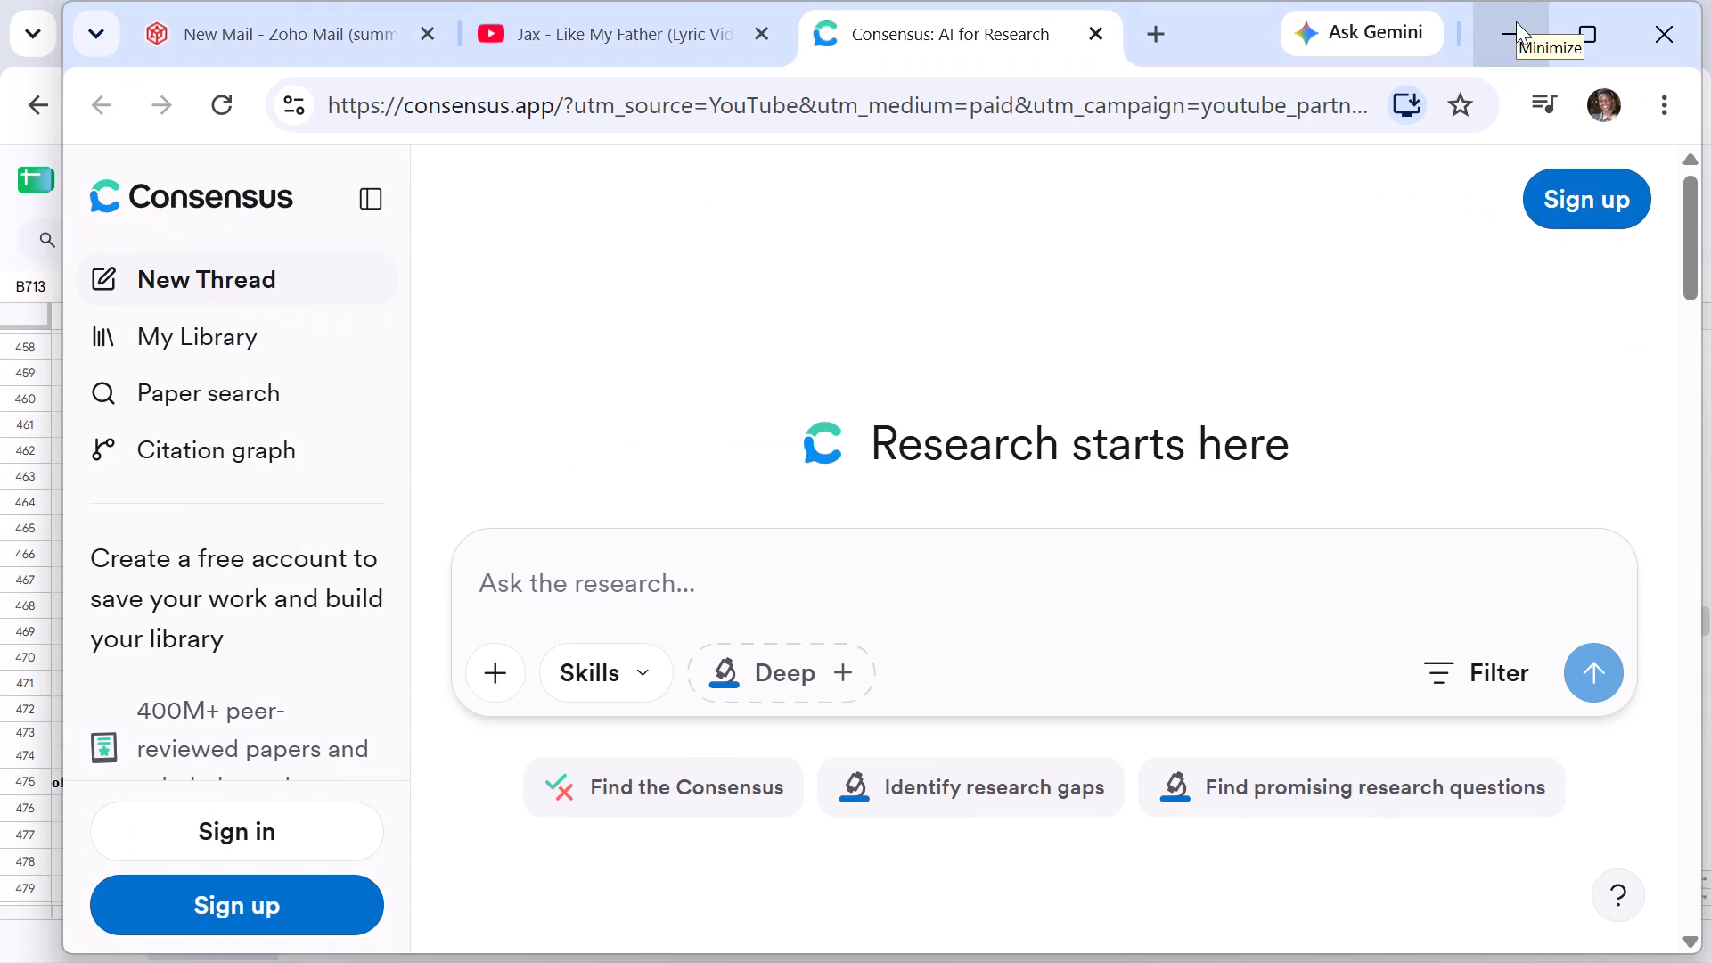
left_click(1516, 21)
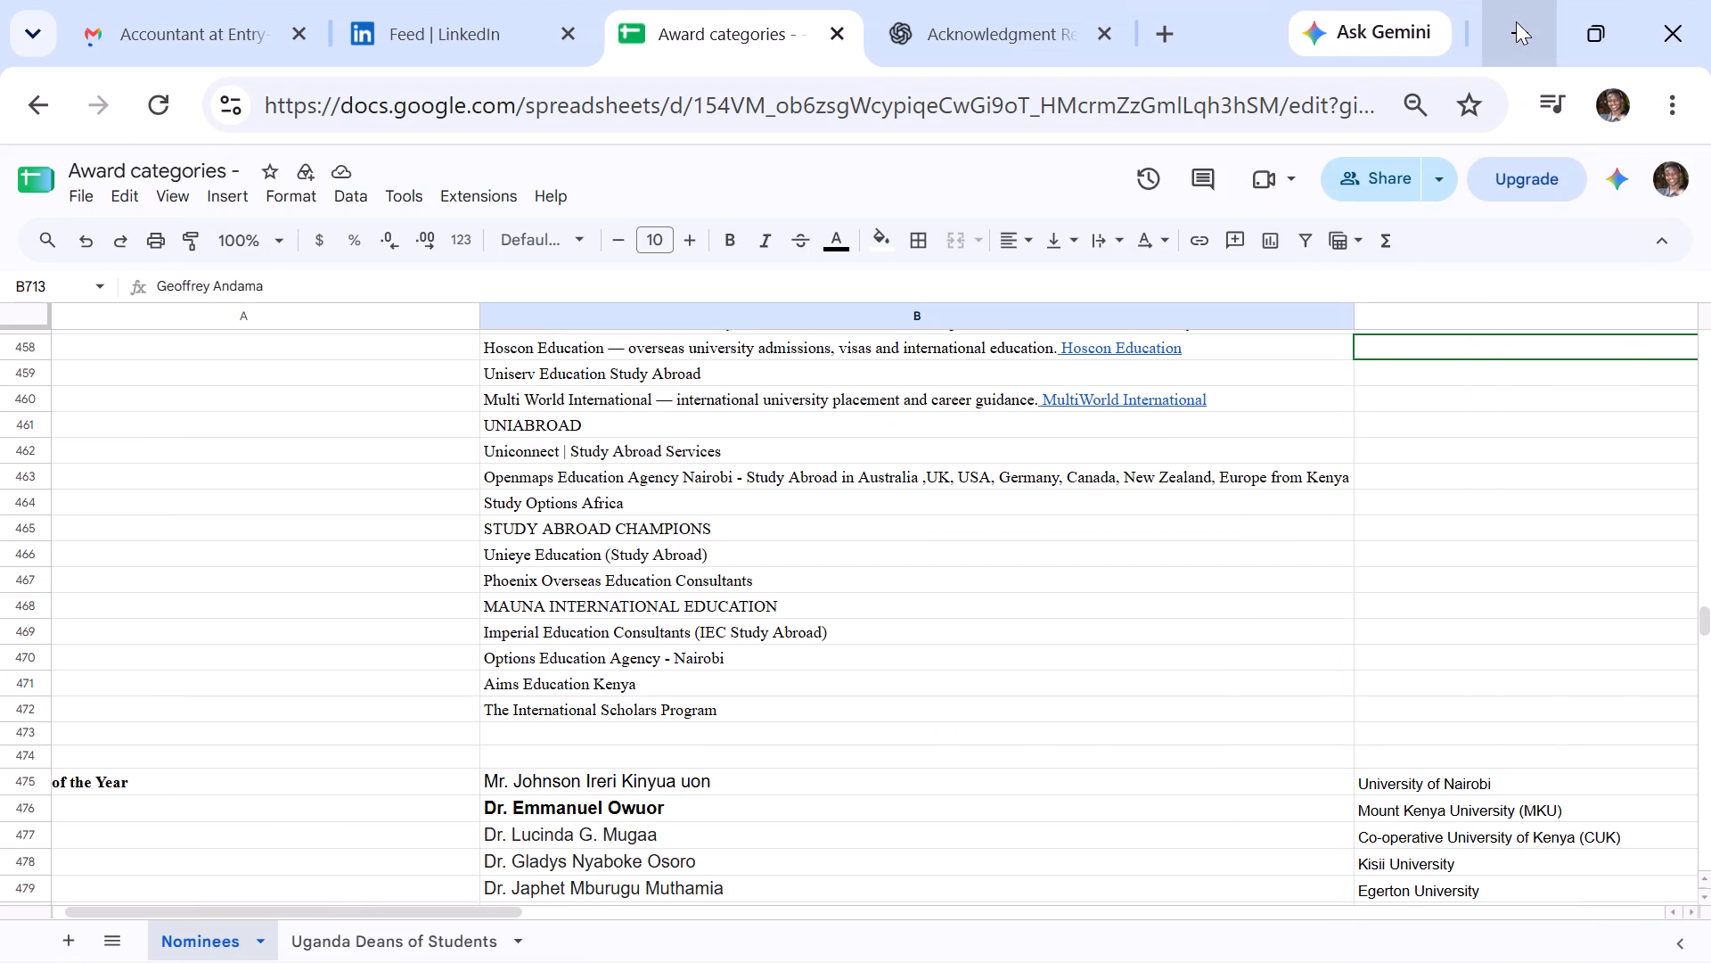
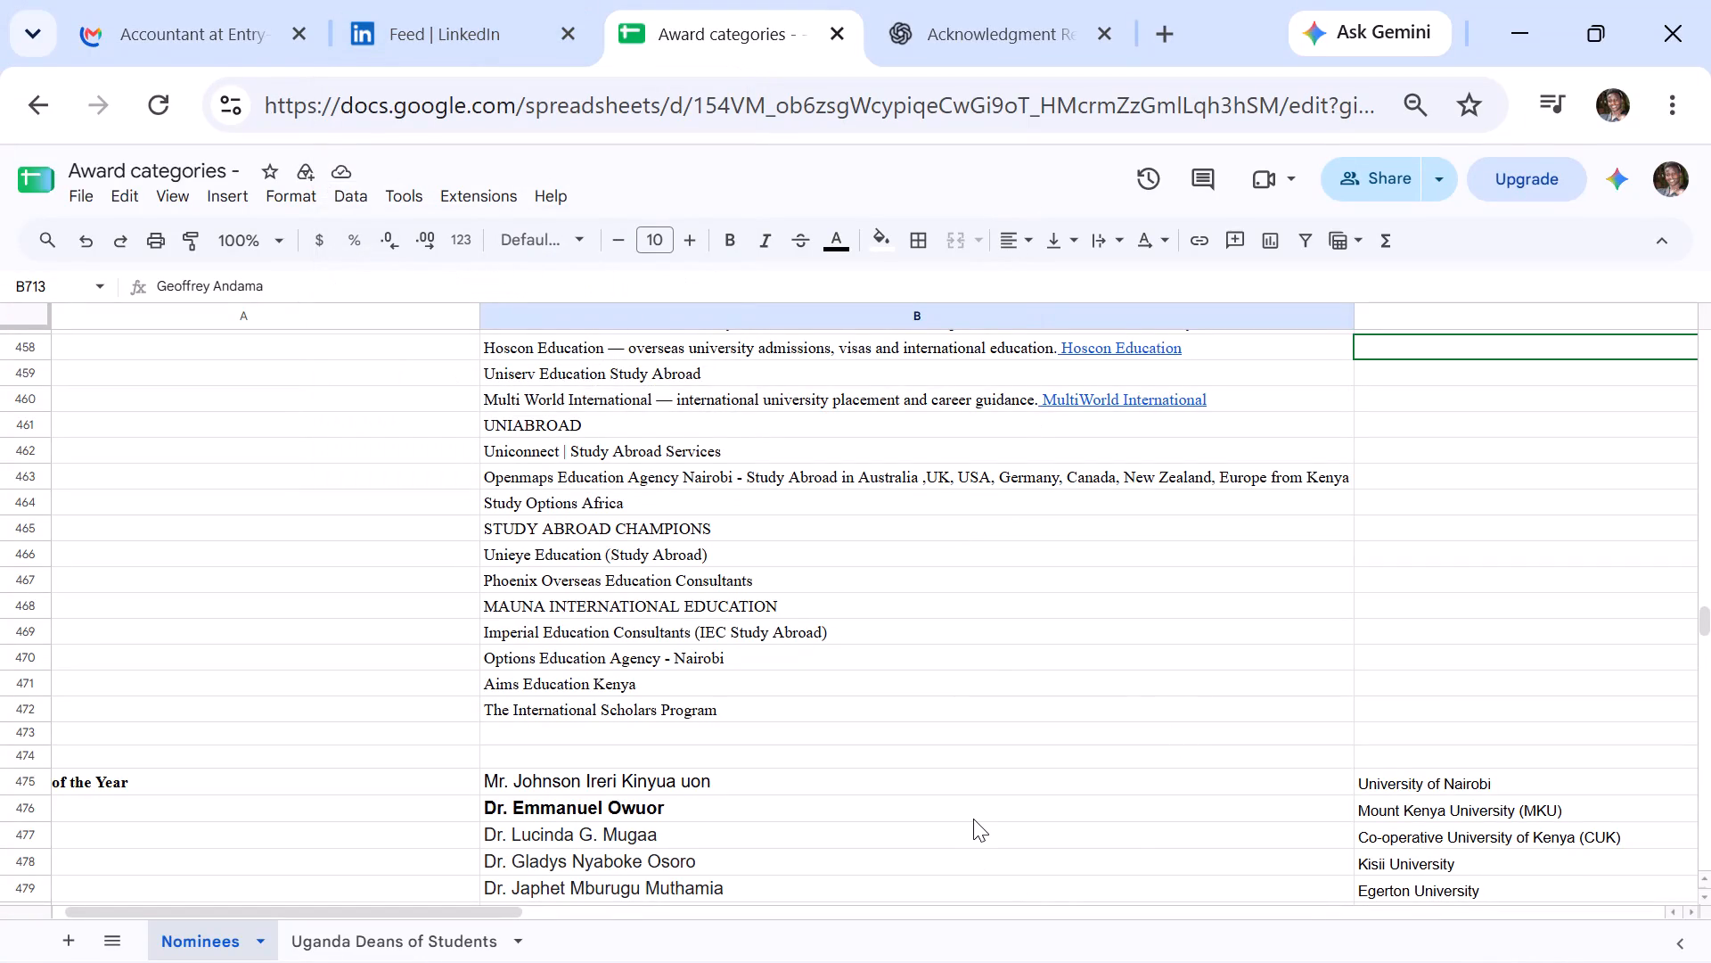
Review the nominees in the Nominees sheet from Dean of the Year through Alumni Association of the Year to the school lists.
scroll(972, 804, "down", 3)
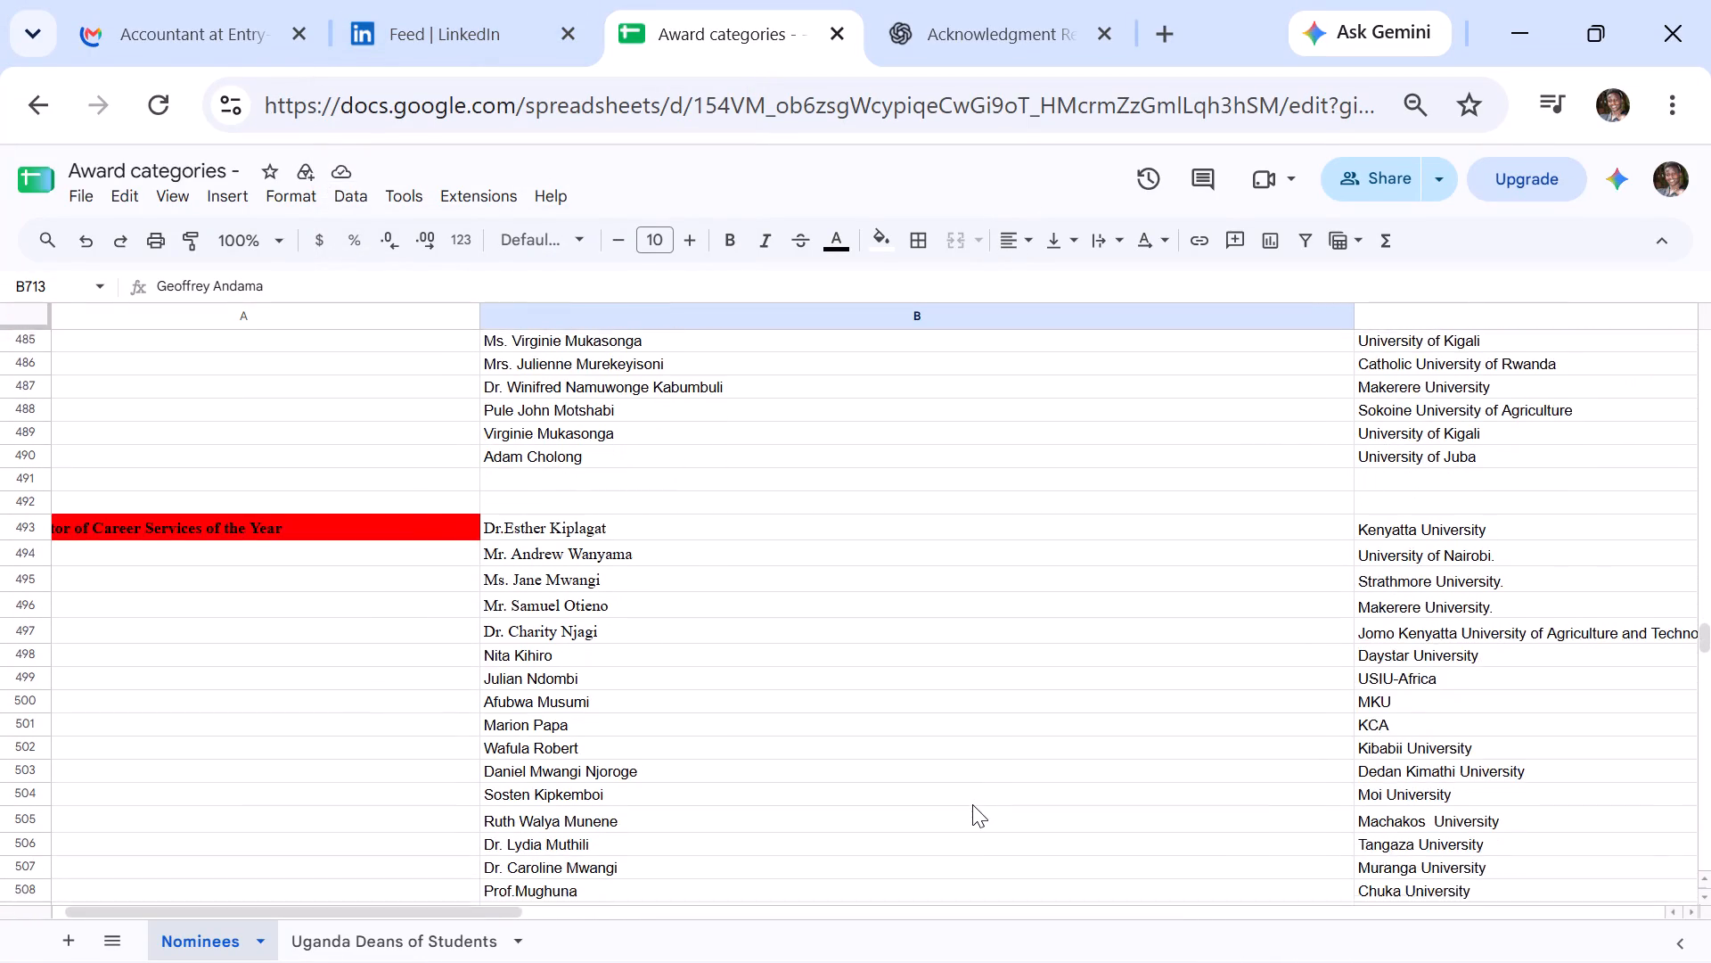
scroll(972, 804, "down", 4)
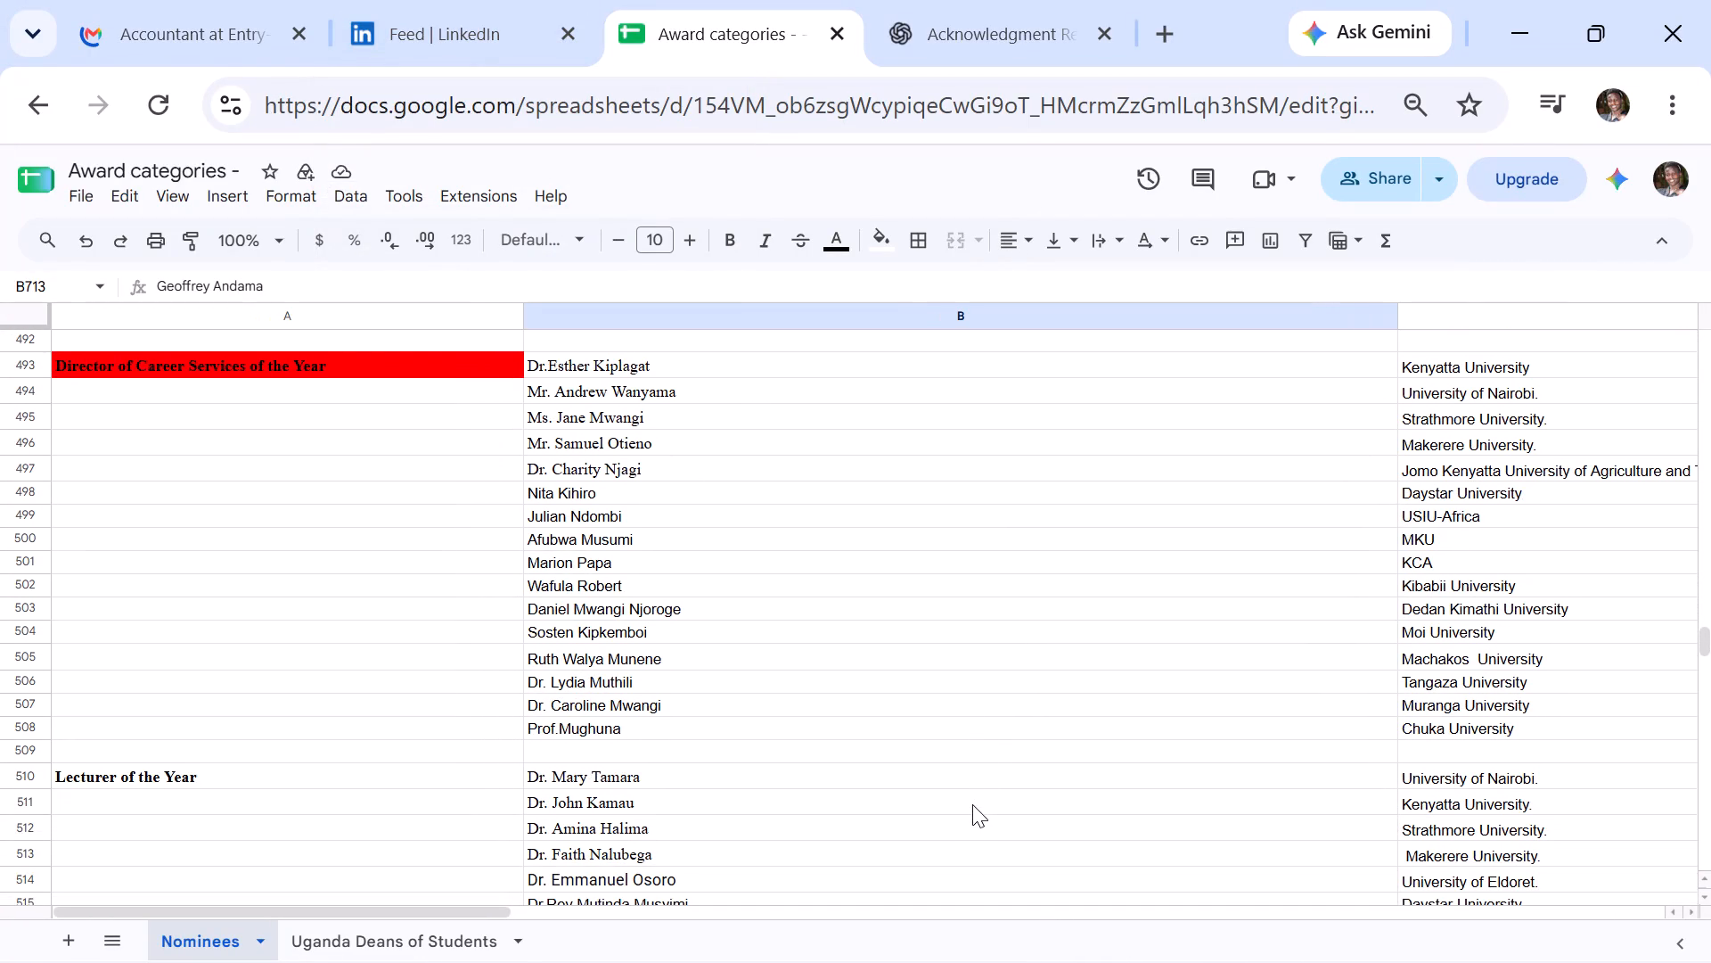
scroll(972, 804, "down", 1)
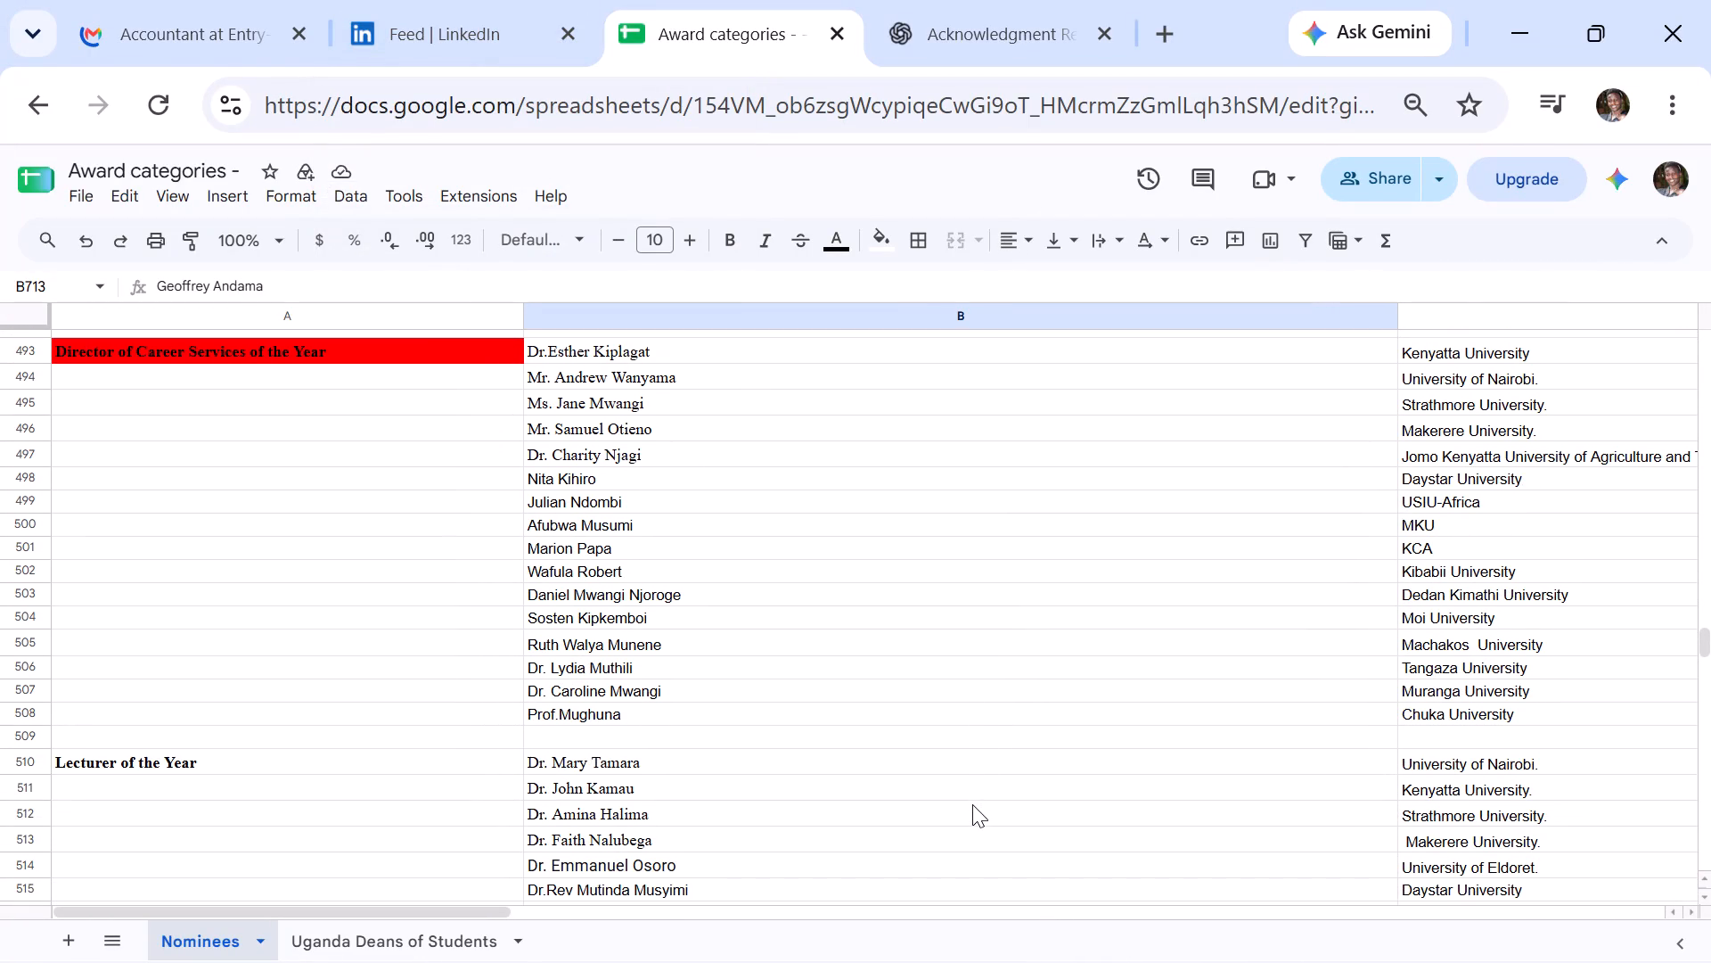
scroll(990, 800, "down", 3)
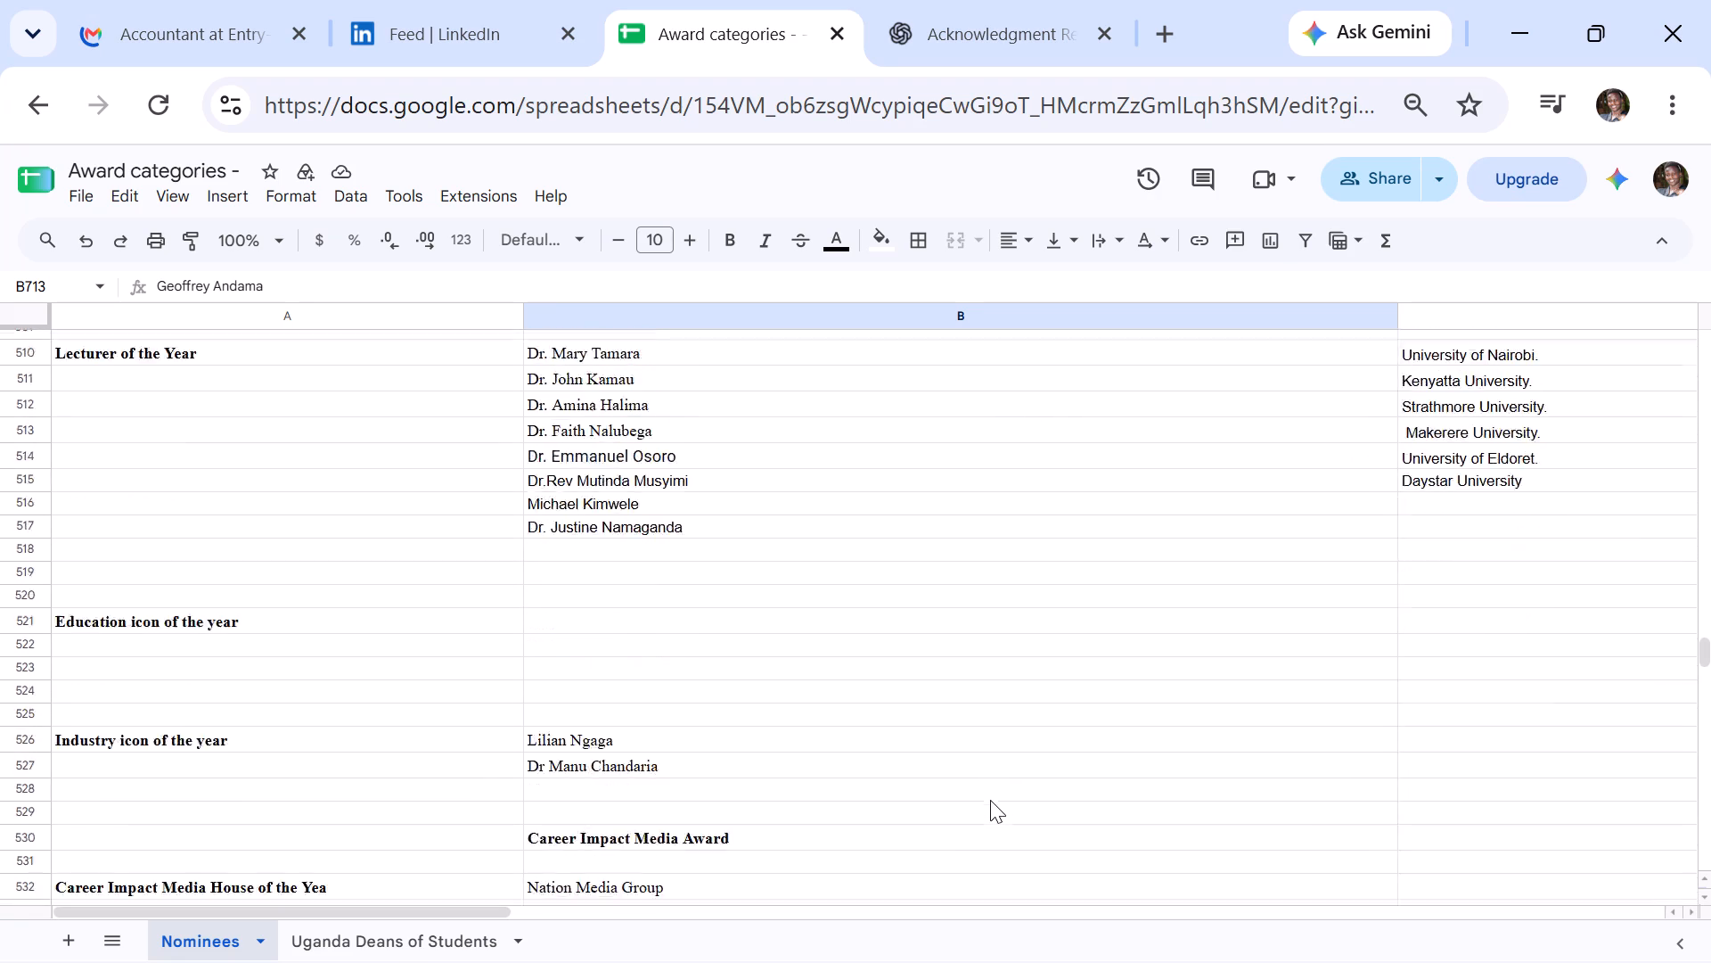
scroll(990, 800, "down", 3)
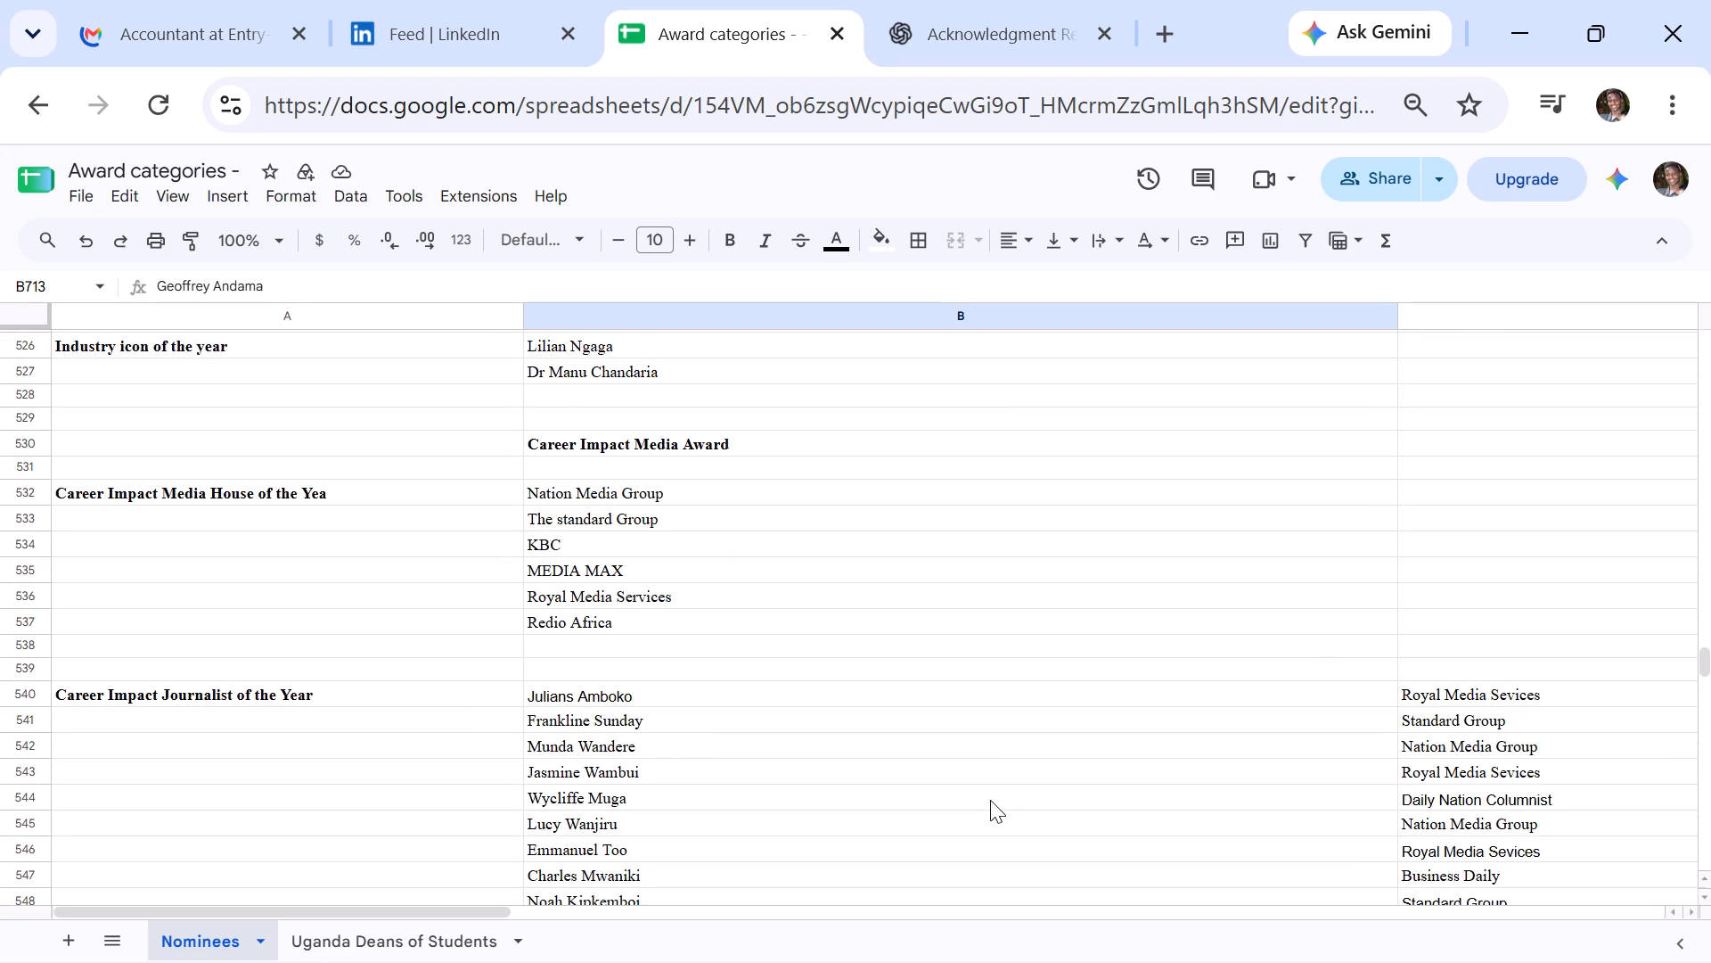
scroll(990, 800, "down", 6)
left_click(990, 800)
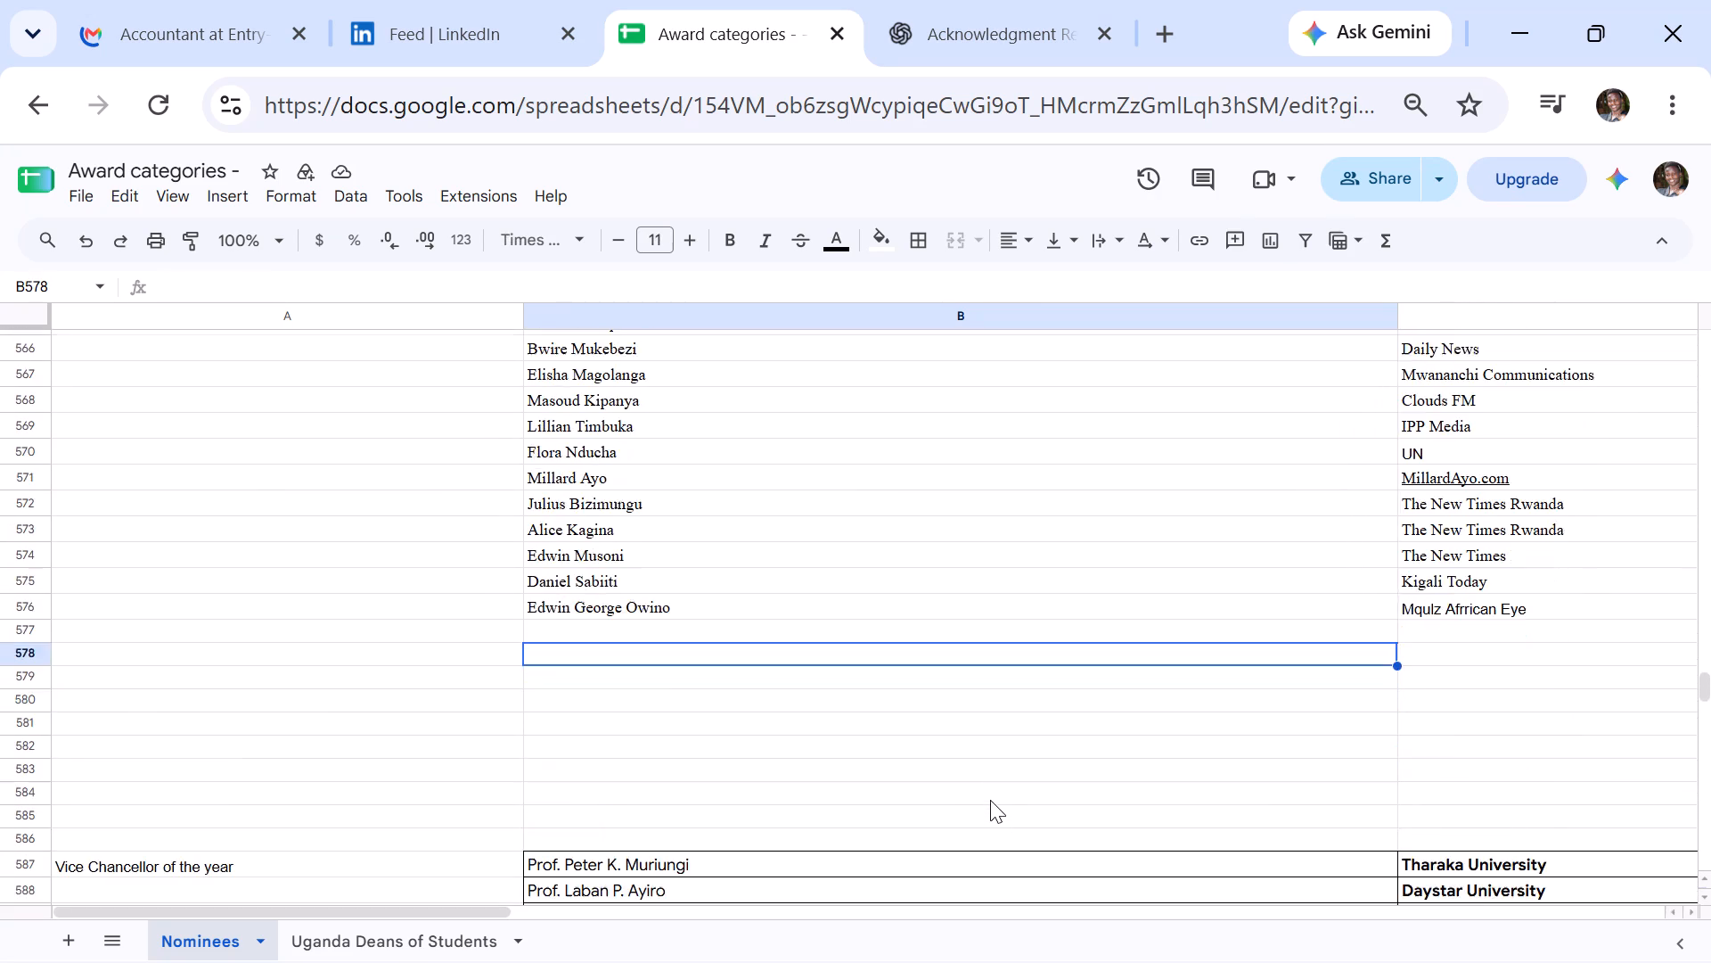
scroll(990, 800, "down", 8)
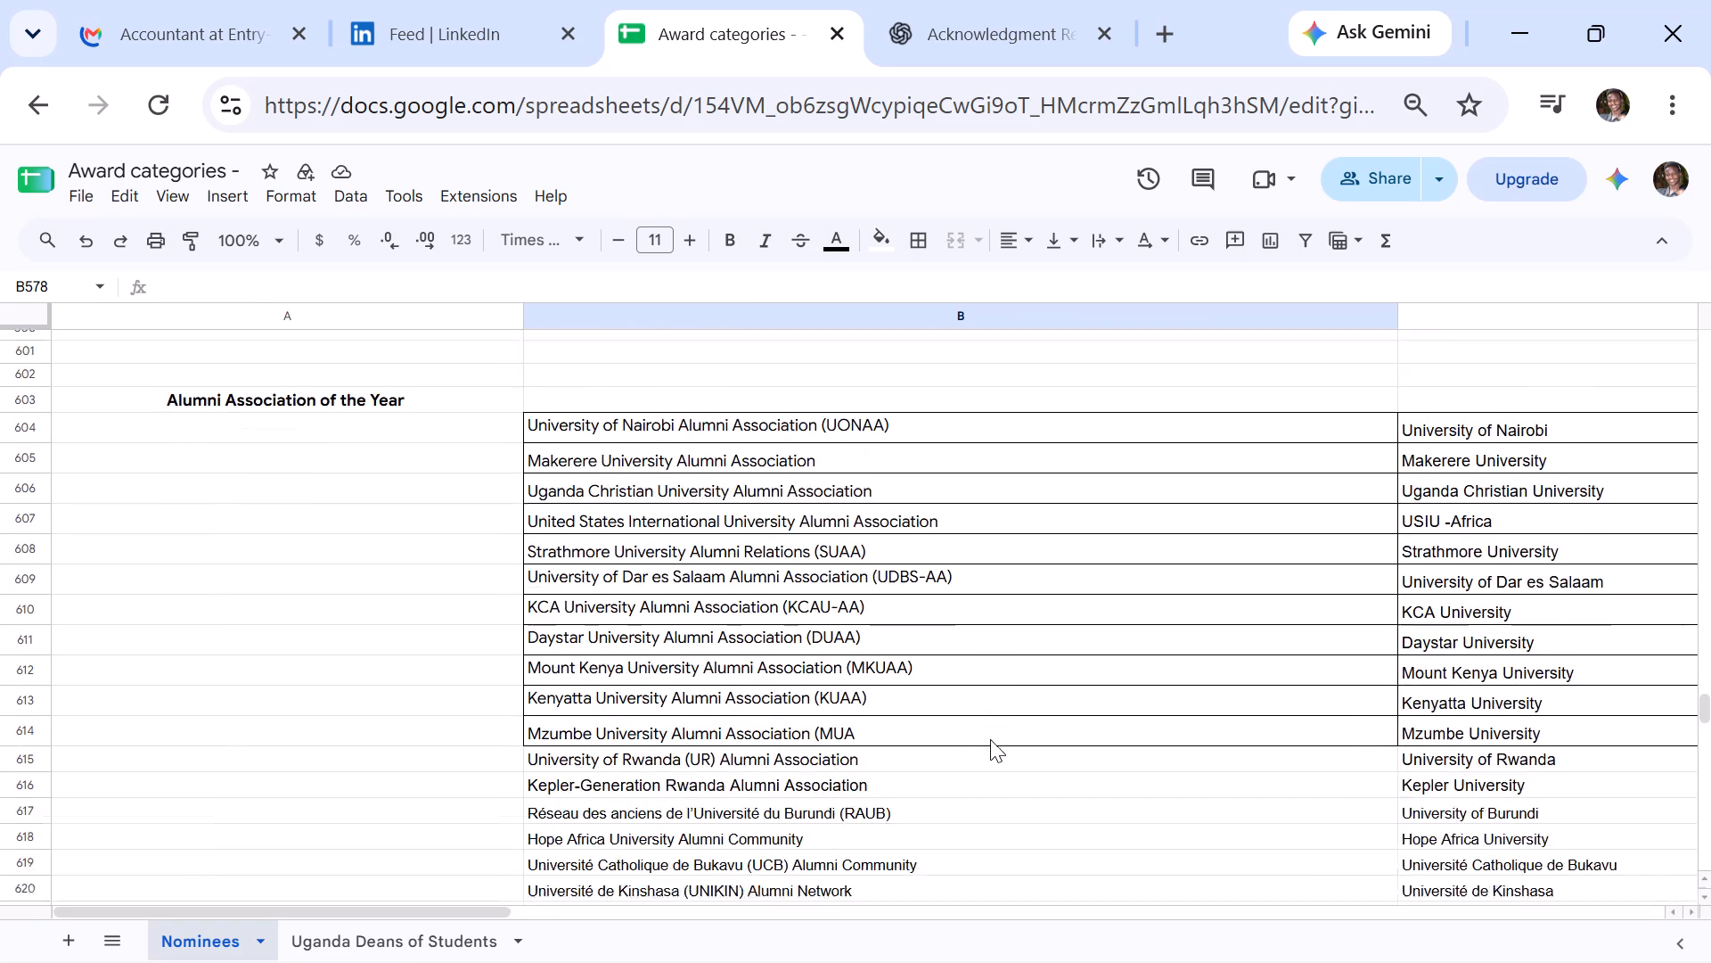
scroll(990, 739, "down", 8)
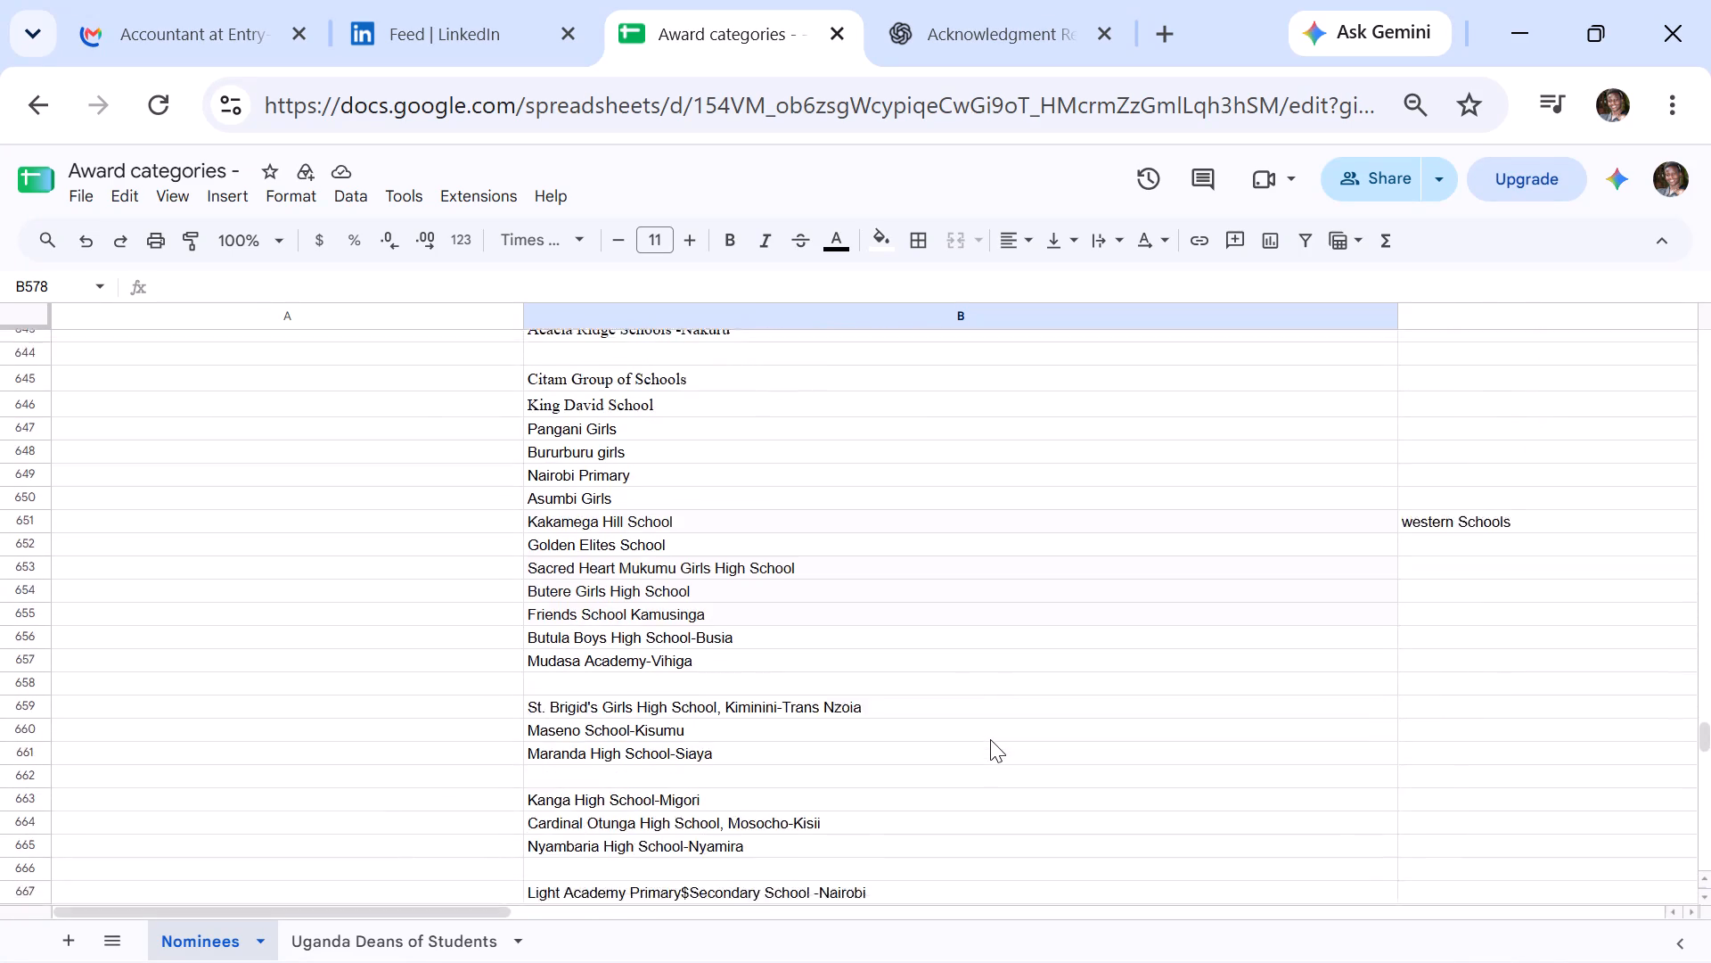
scroll(990, 739, "down", 1)
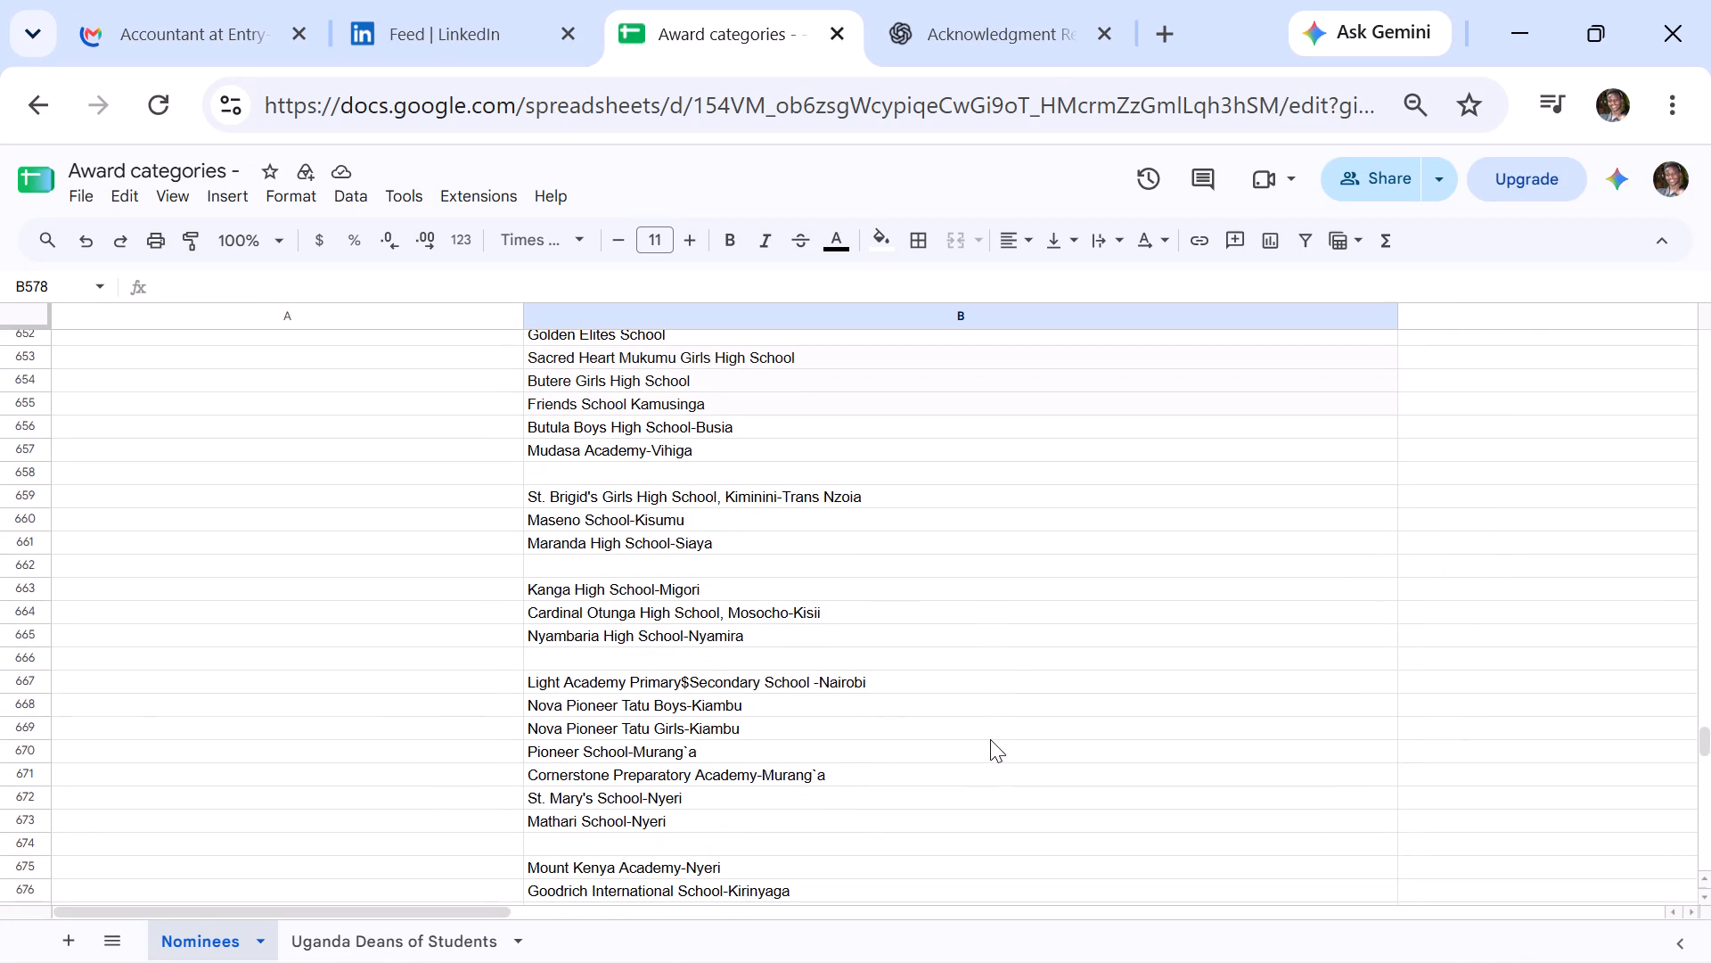
scroll(990, 739, "down", 1)
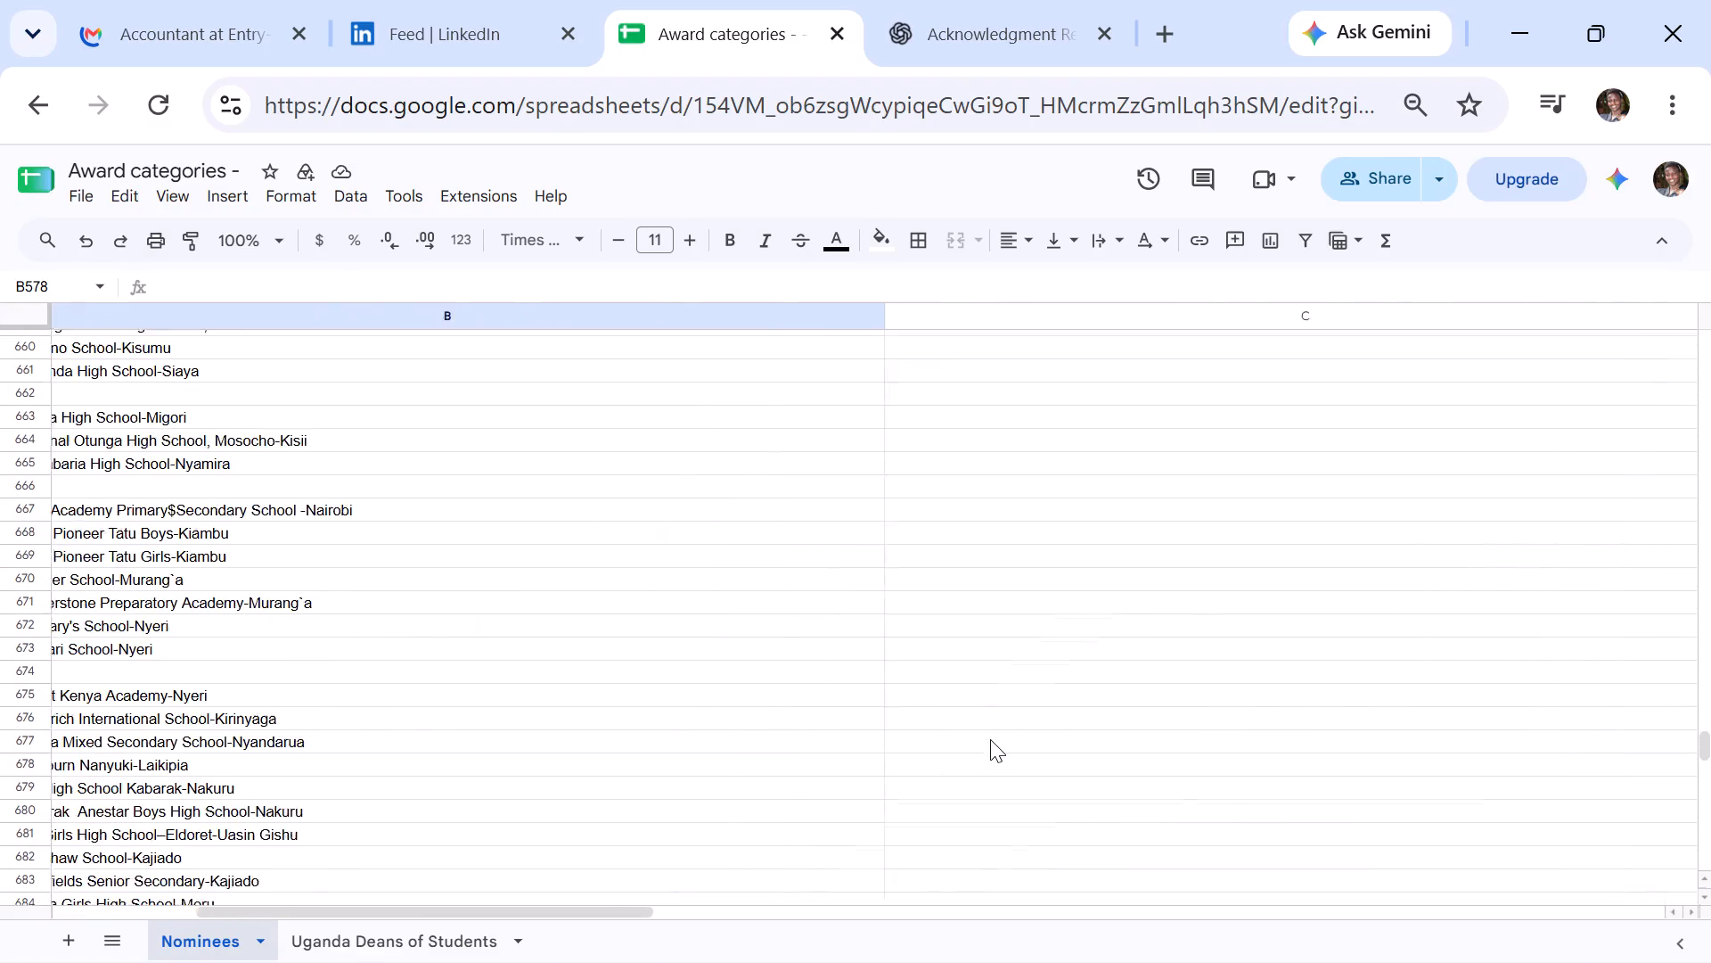
scroll(990, 739, "down", 5)
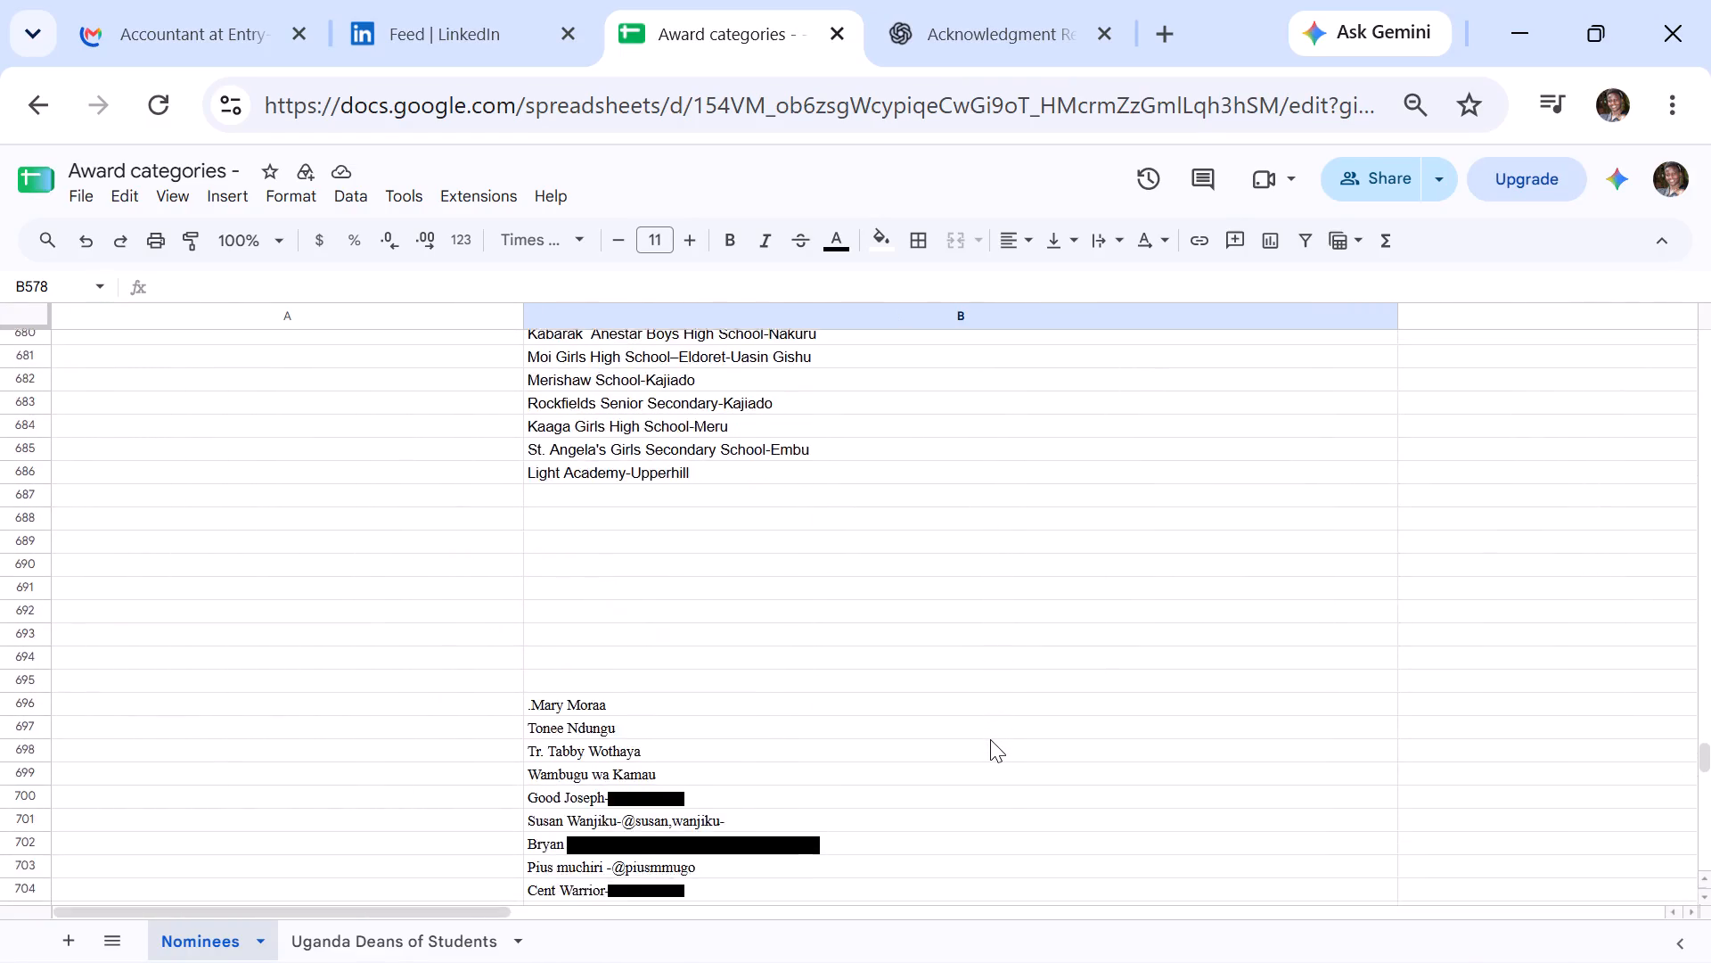
scroll(990, 739, "down", 6)
Examine the contact details beside the private international schools and check for further entries in the adjacent columns and rows below.
scroll(990, 739, "left", 3)
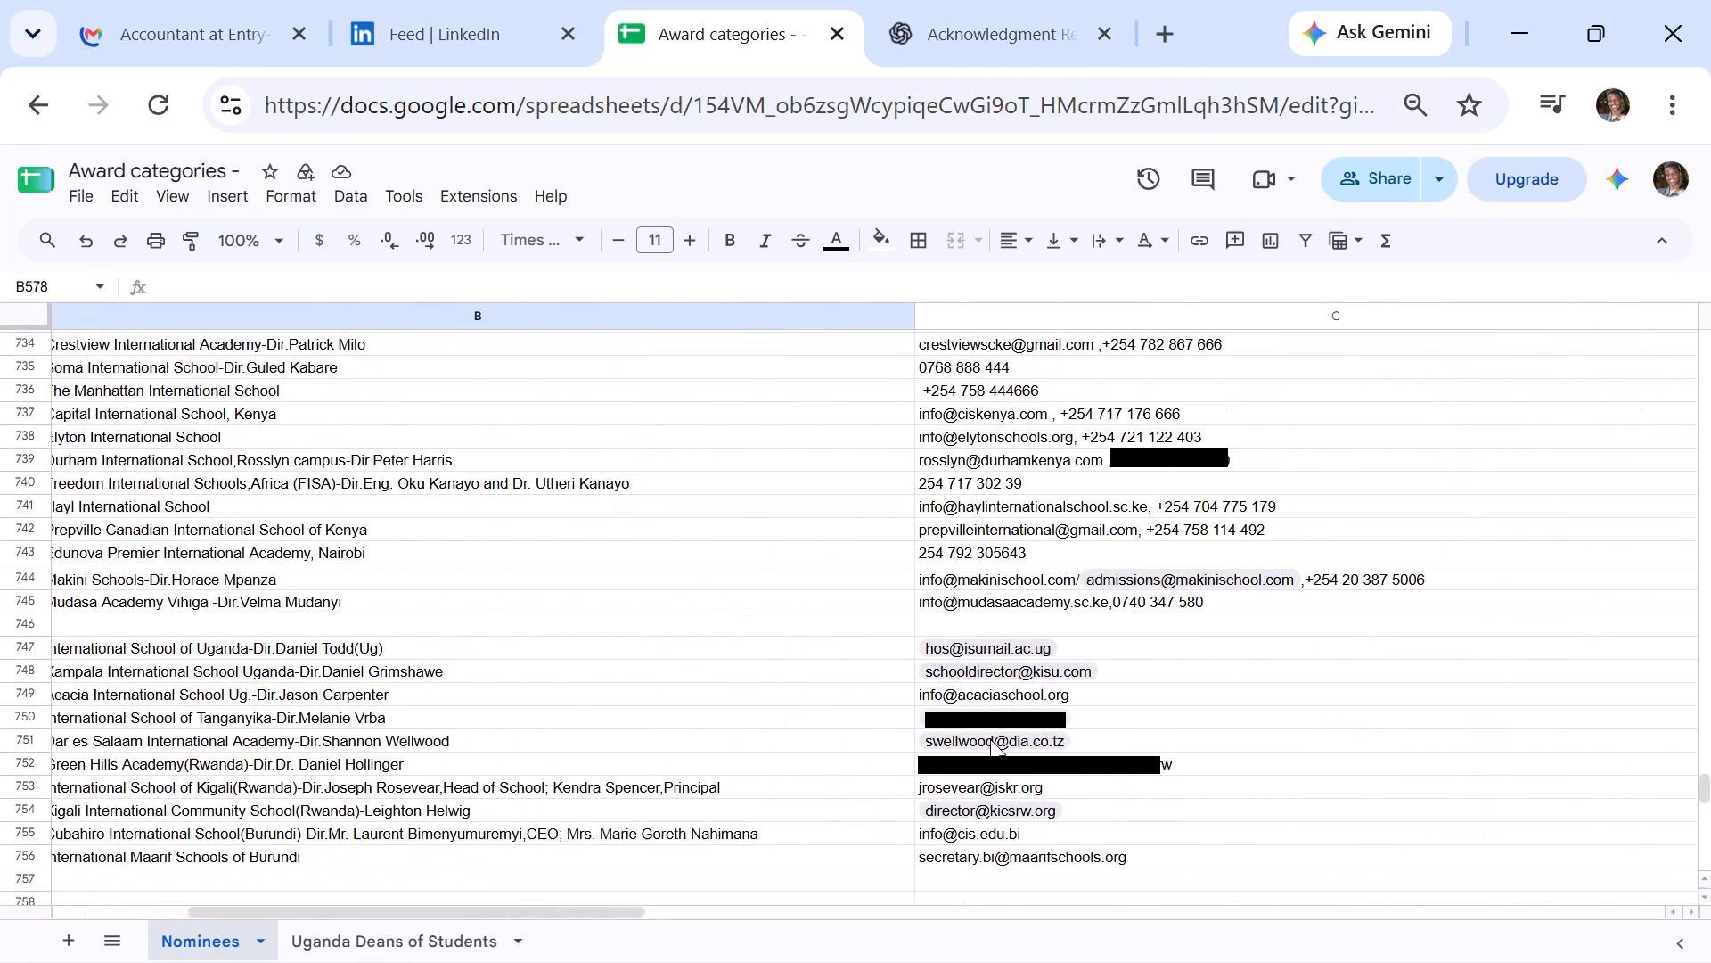
scroll(990, 739, "left", 6)
scroll(990, 739, "right", 1)
scroll(990, 739, "left", 4)
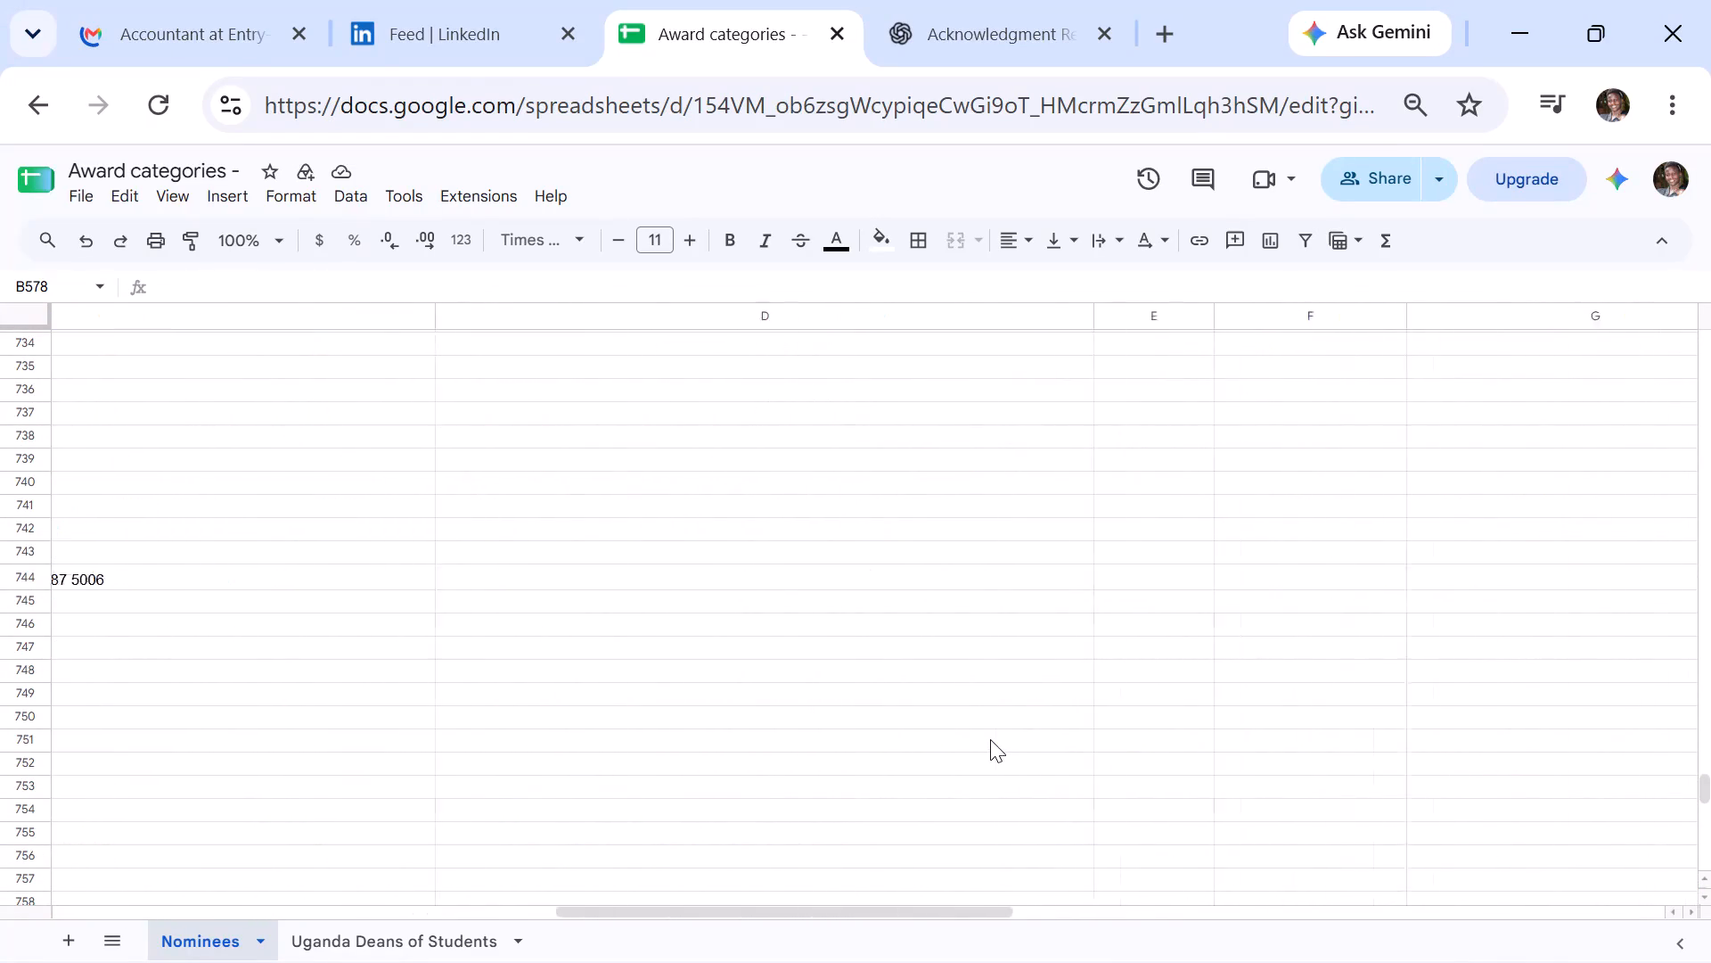
scroll(990, 739, "right", 11)
scroll(990, 739, "down", 2)
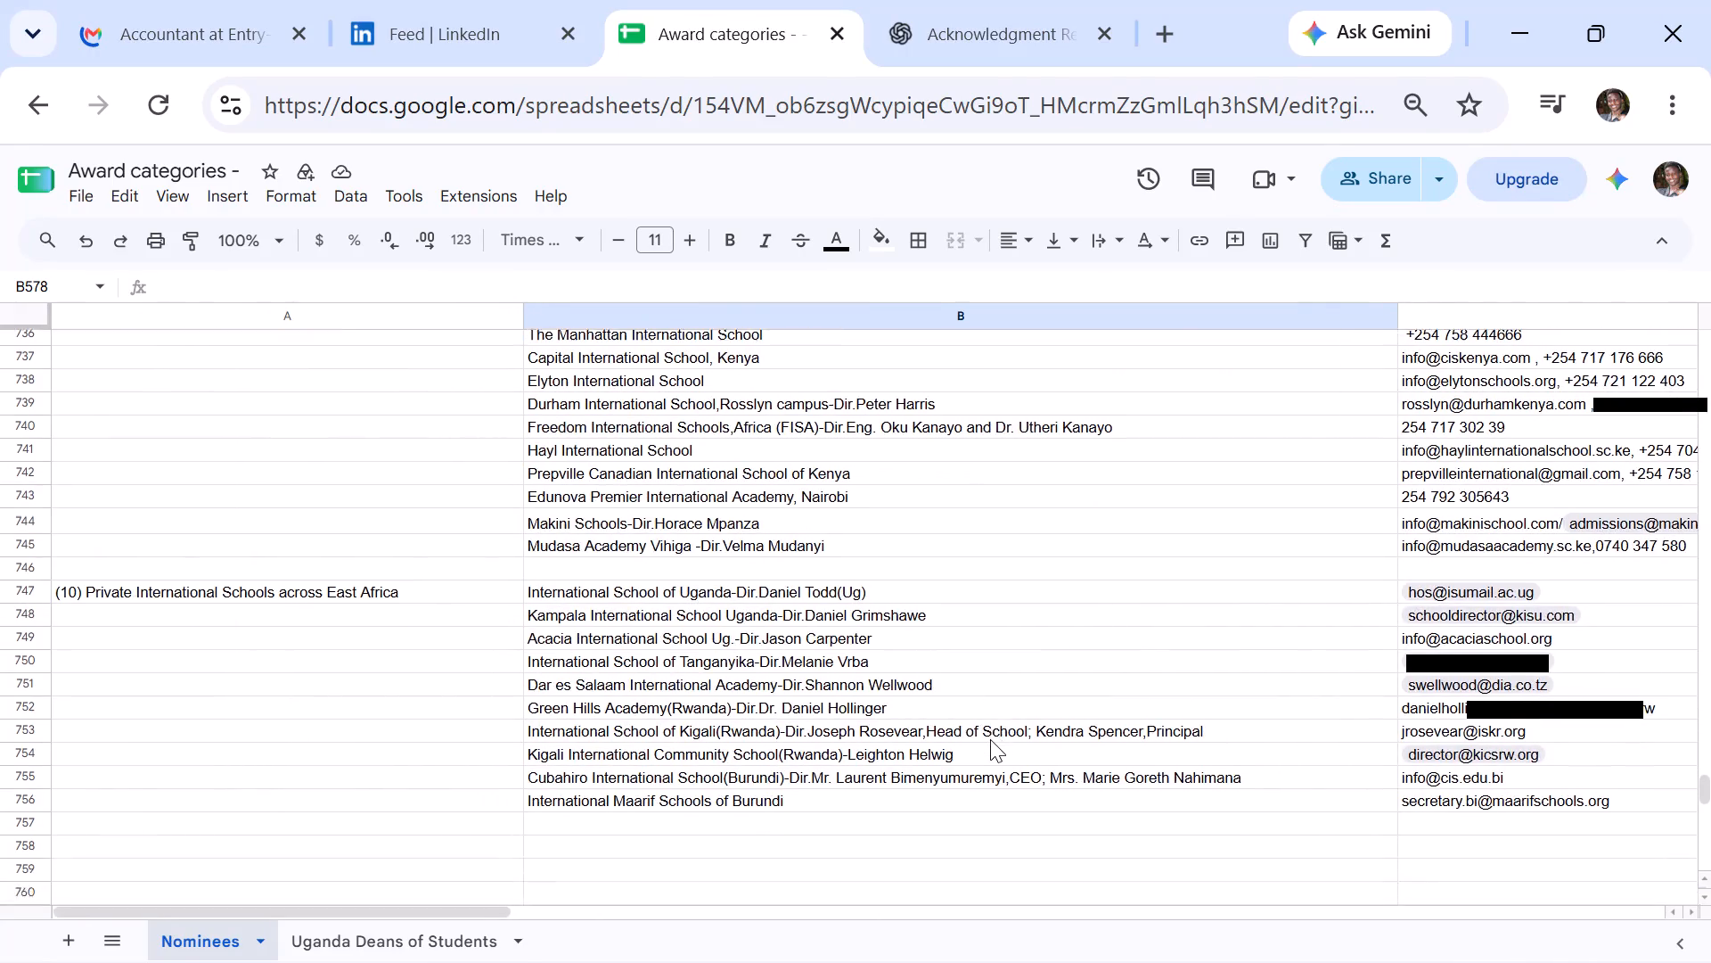
scroll(990, 739, "down", 4)
Look back through the Nominees sheet from the end of the list up to the Career Impact Journalist of the Year nominees.
scroll(990, 739, "up", 1)
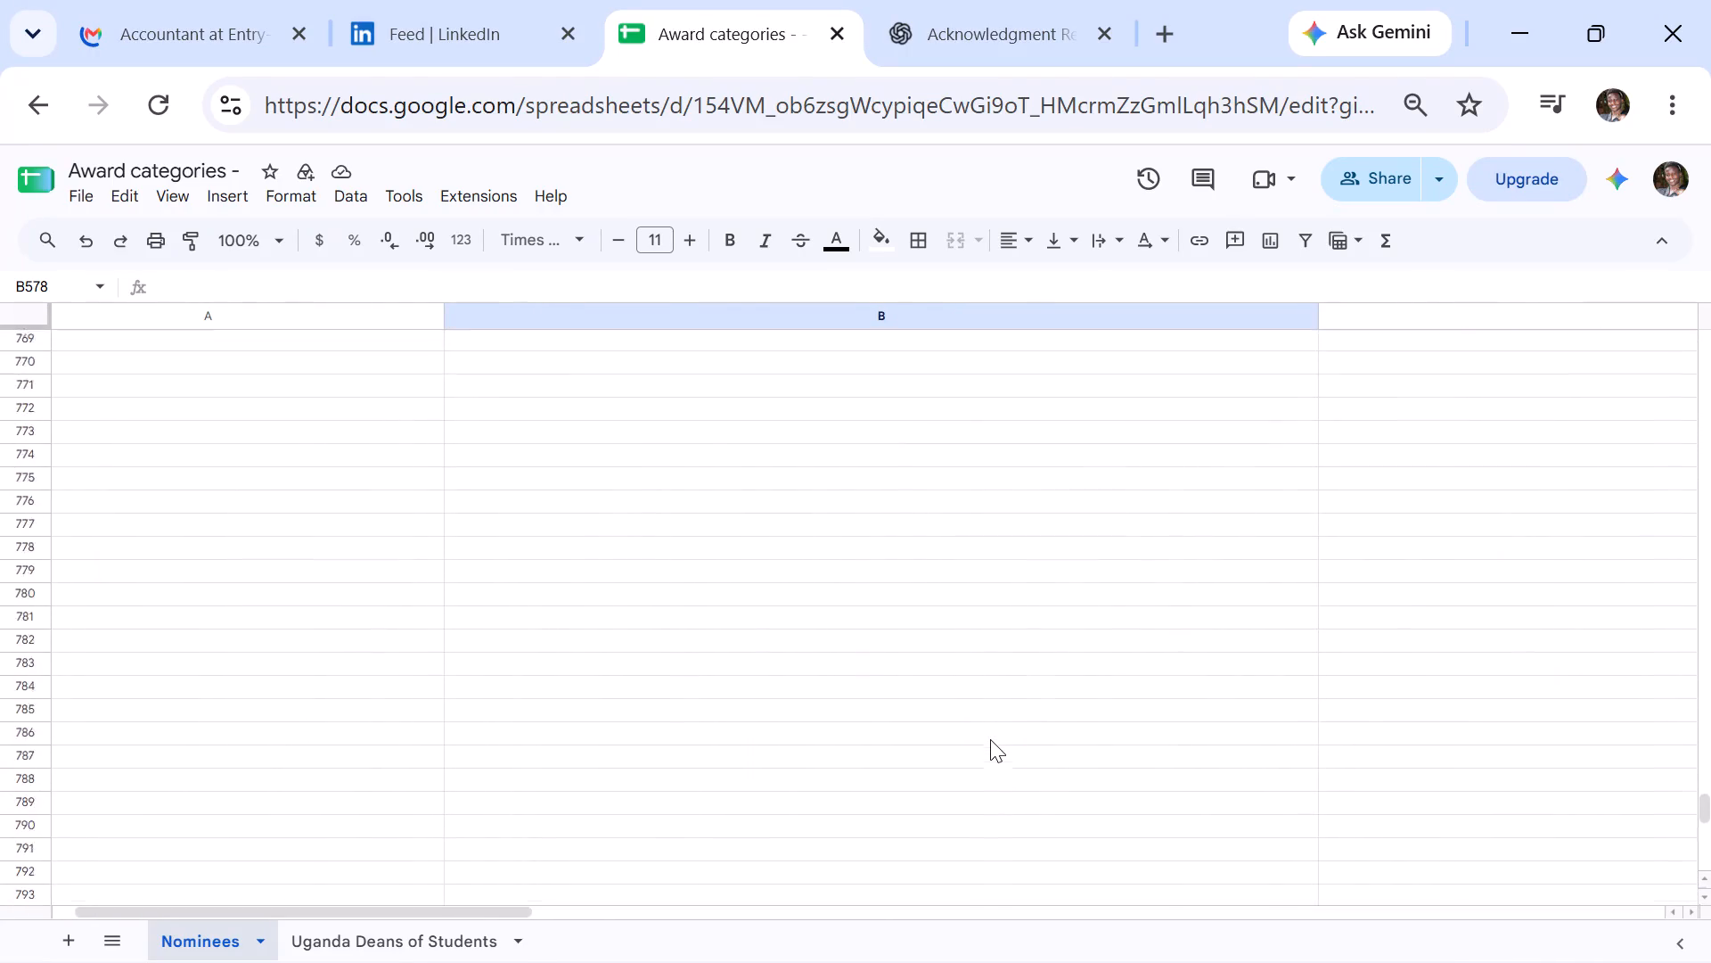
scroll(990, 739, "up", 4)
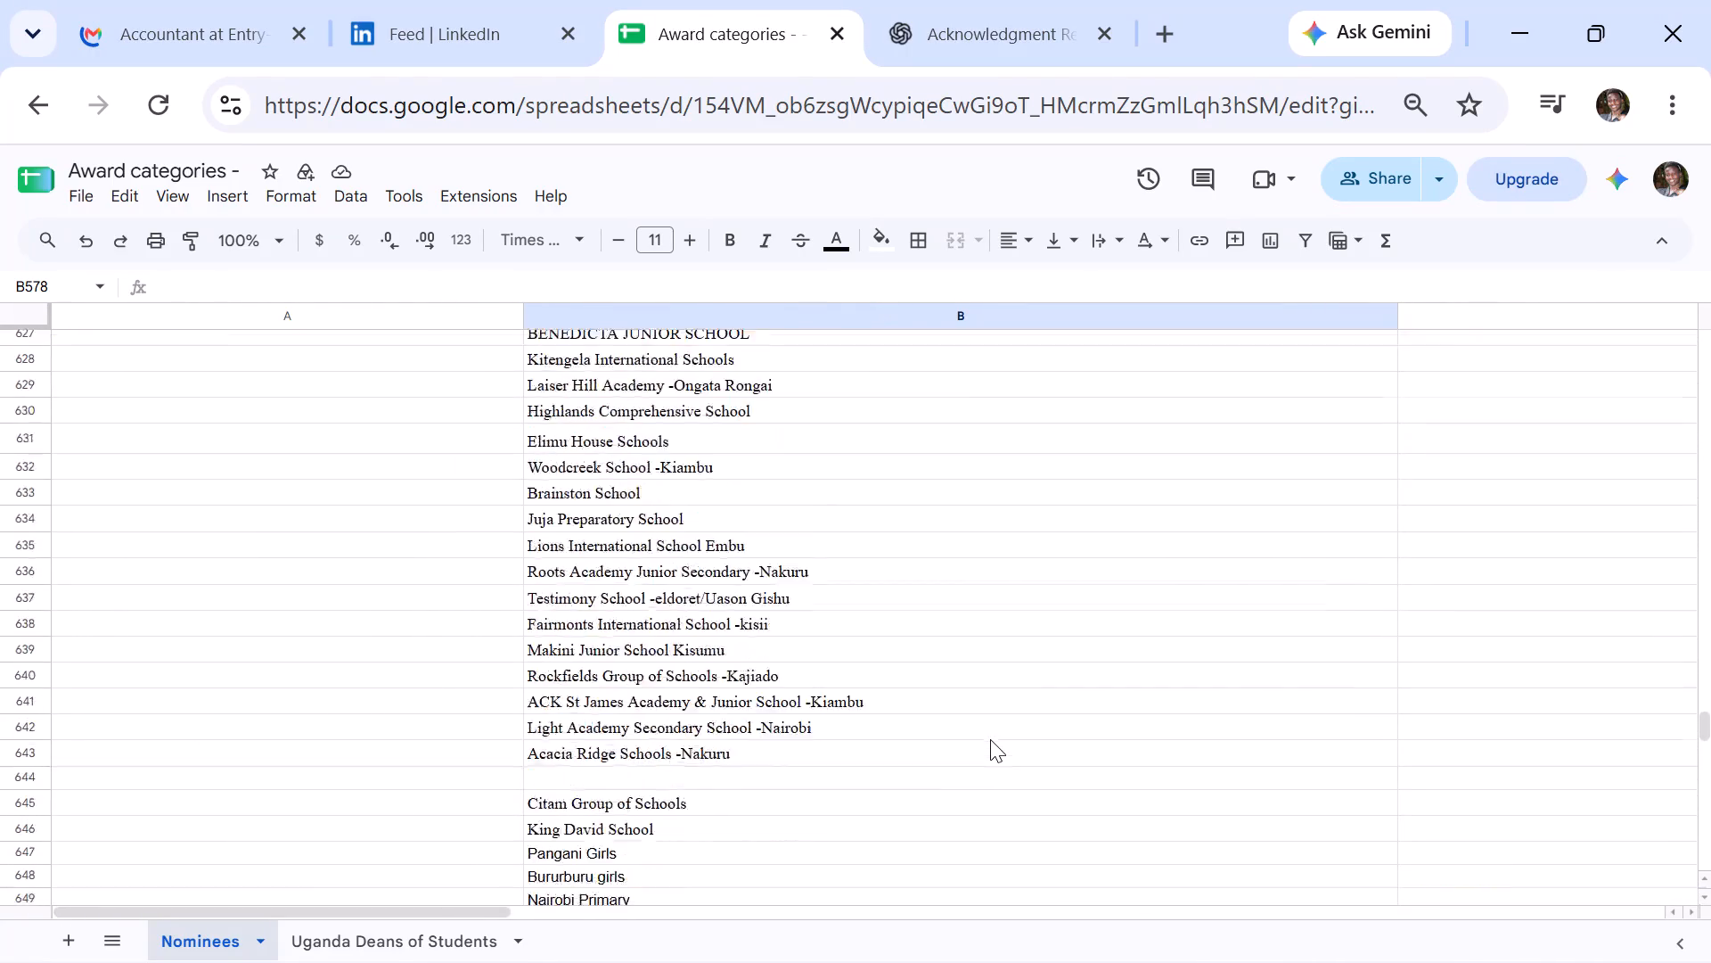
scroll(990, 739, "up", 5)
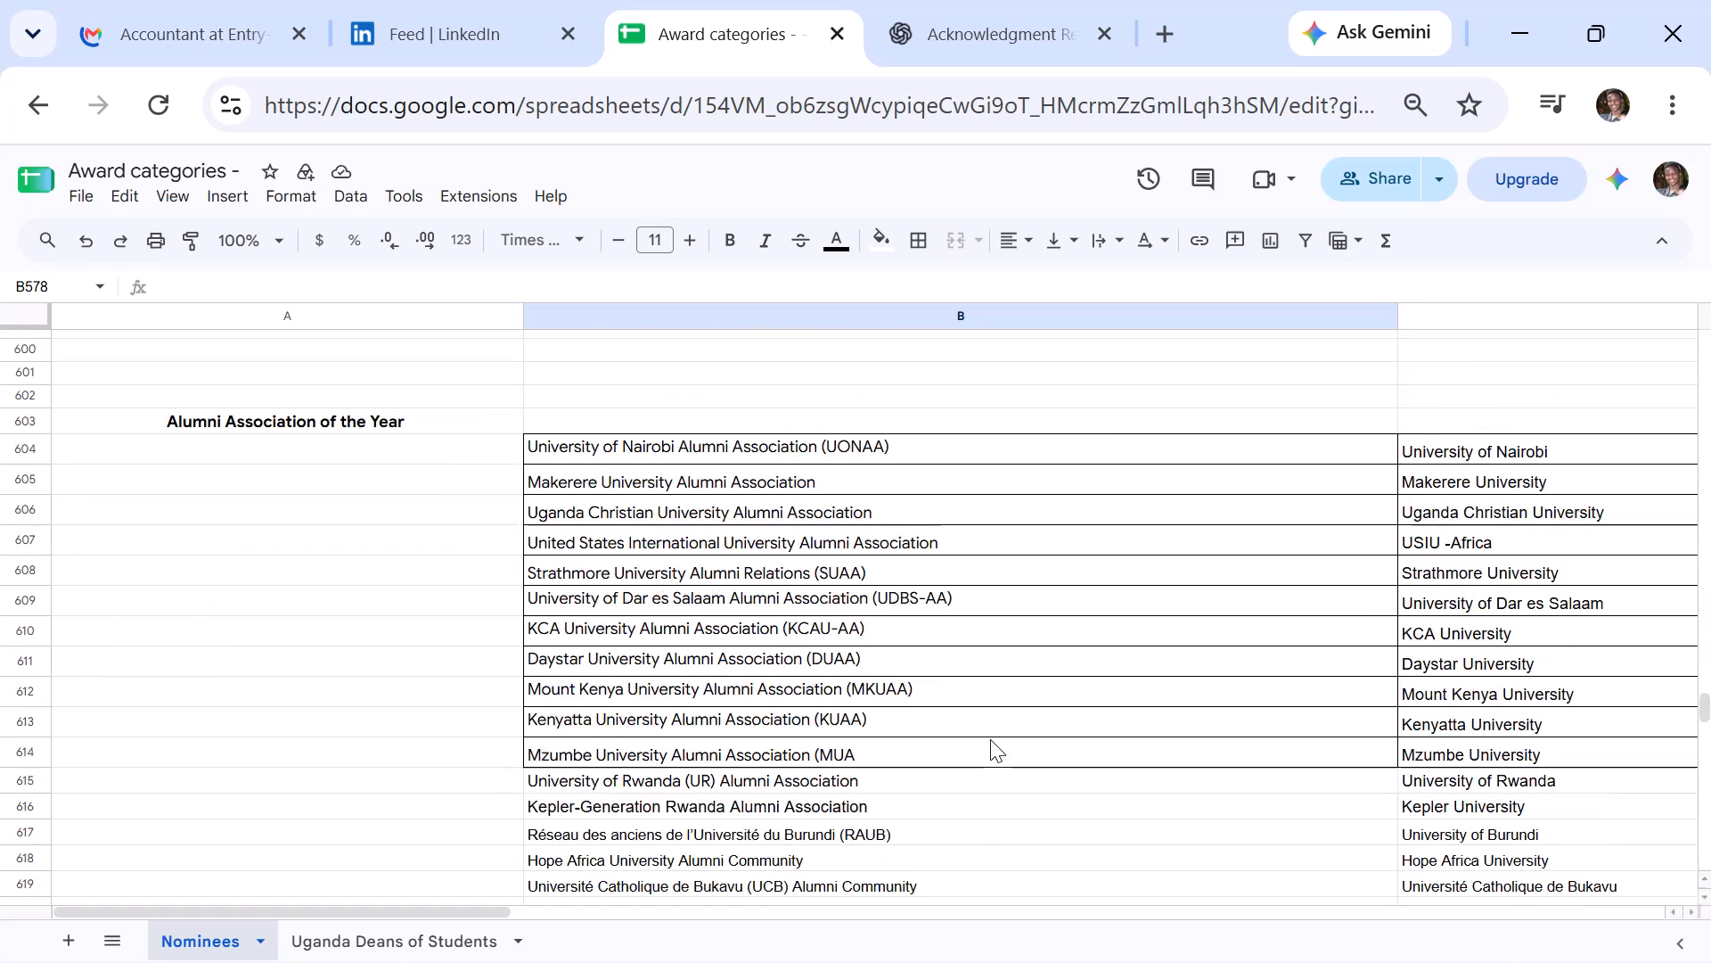
scroll(990, 739, "up", 3)
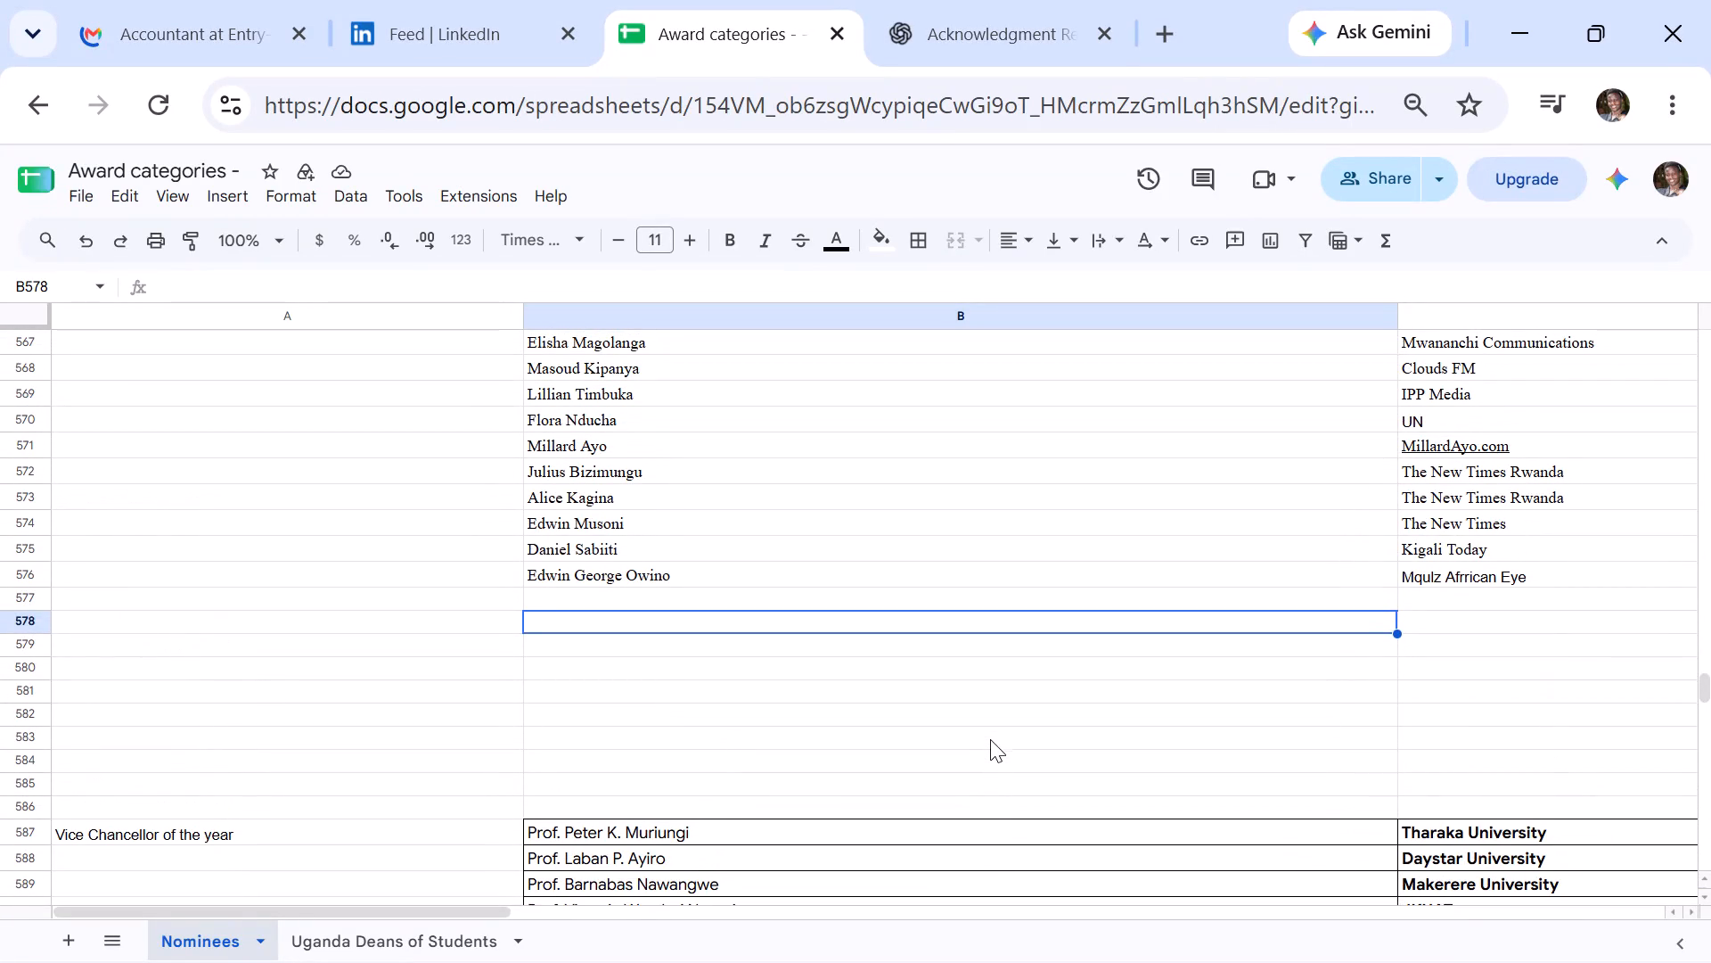
scroll(1024, 868, "up", 3)
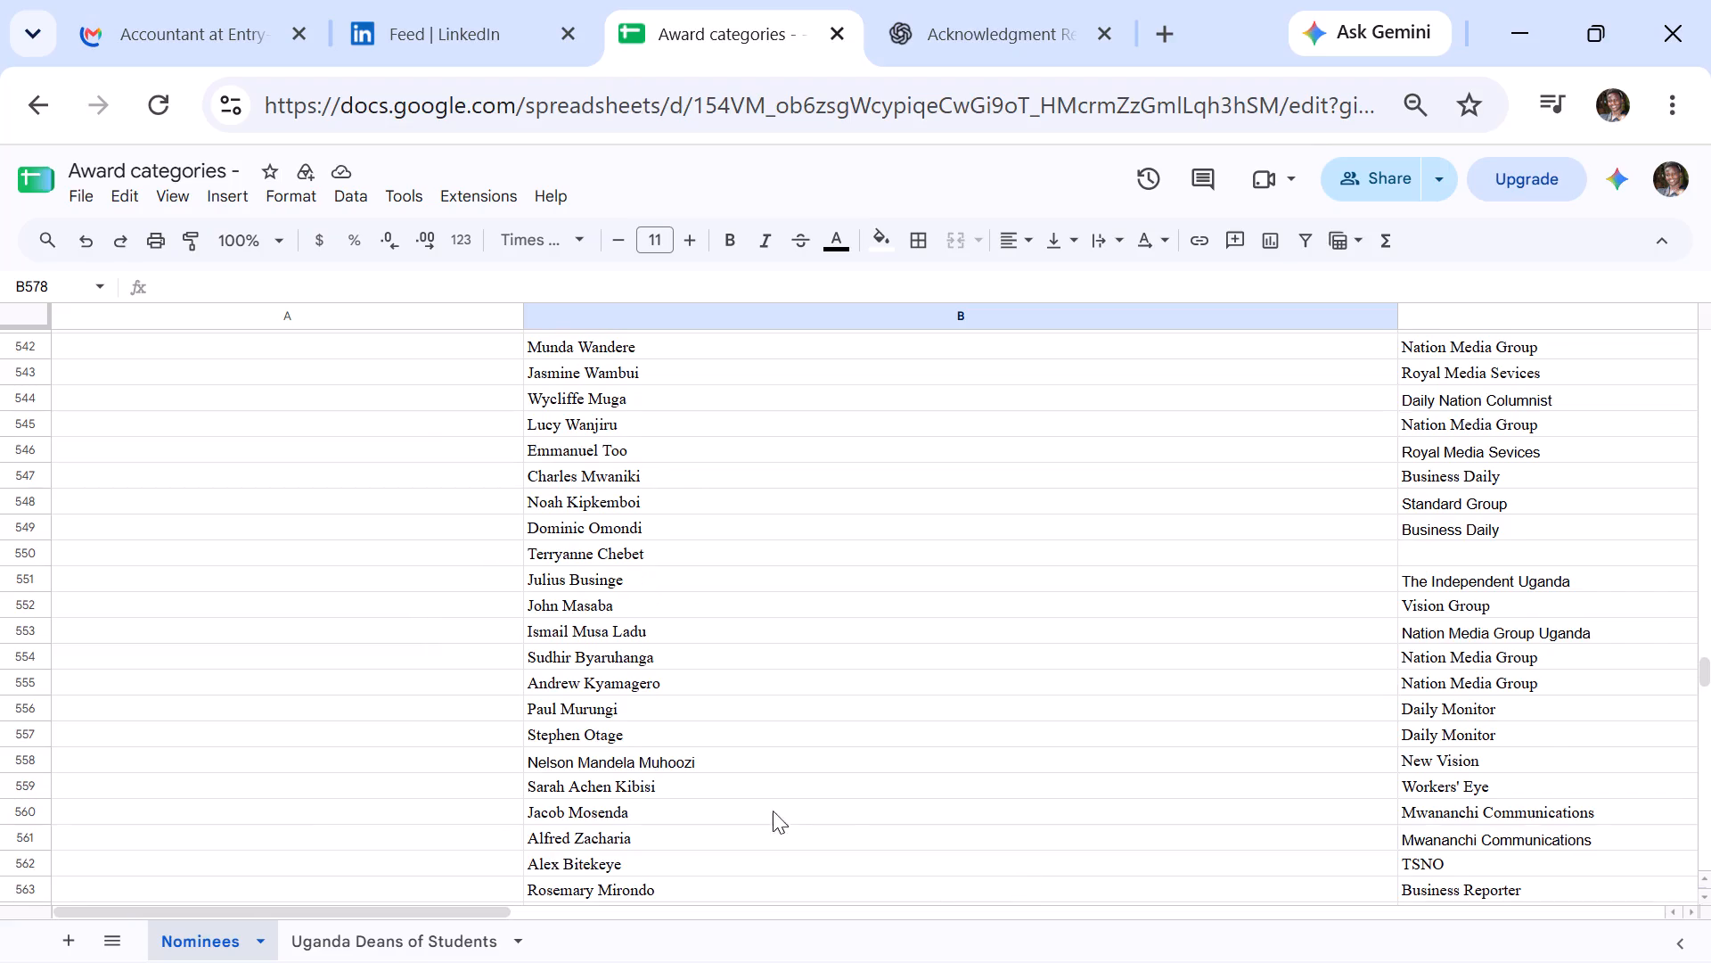
Switch to the other open Award categories spreadsheet window.
left_click(37, 29)
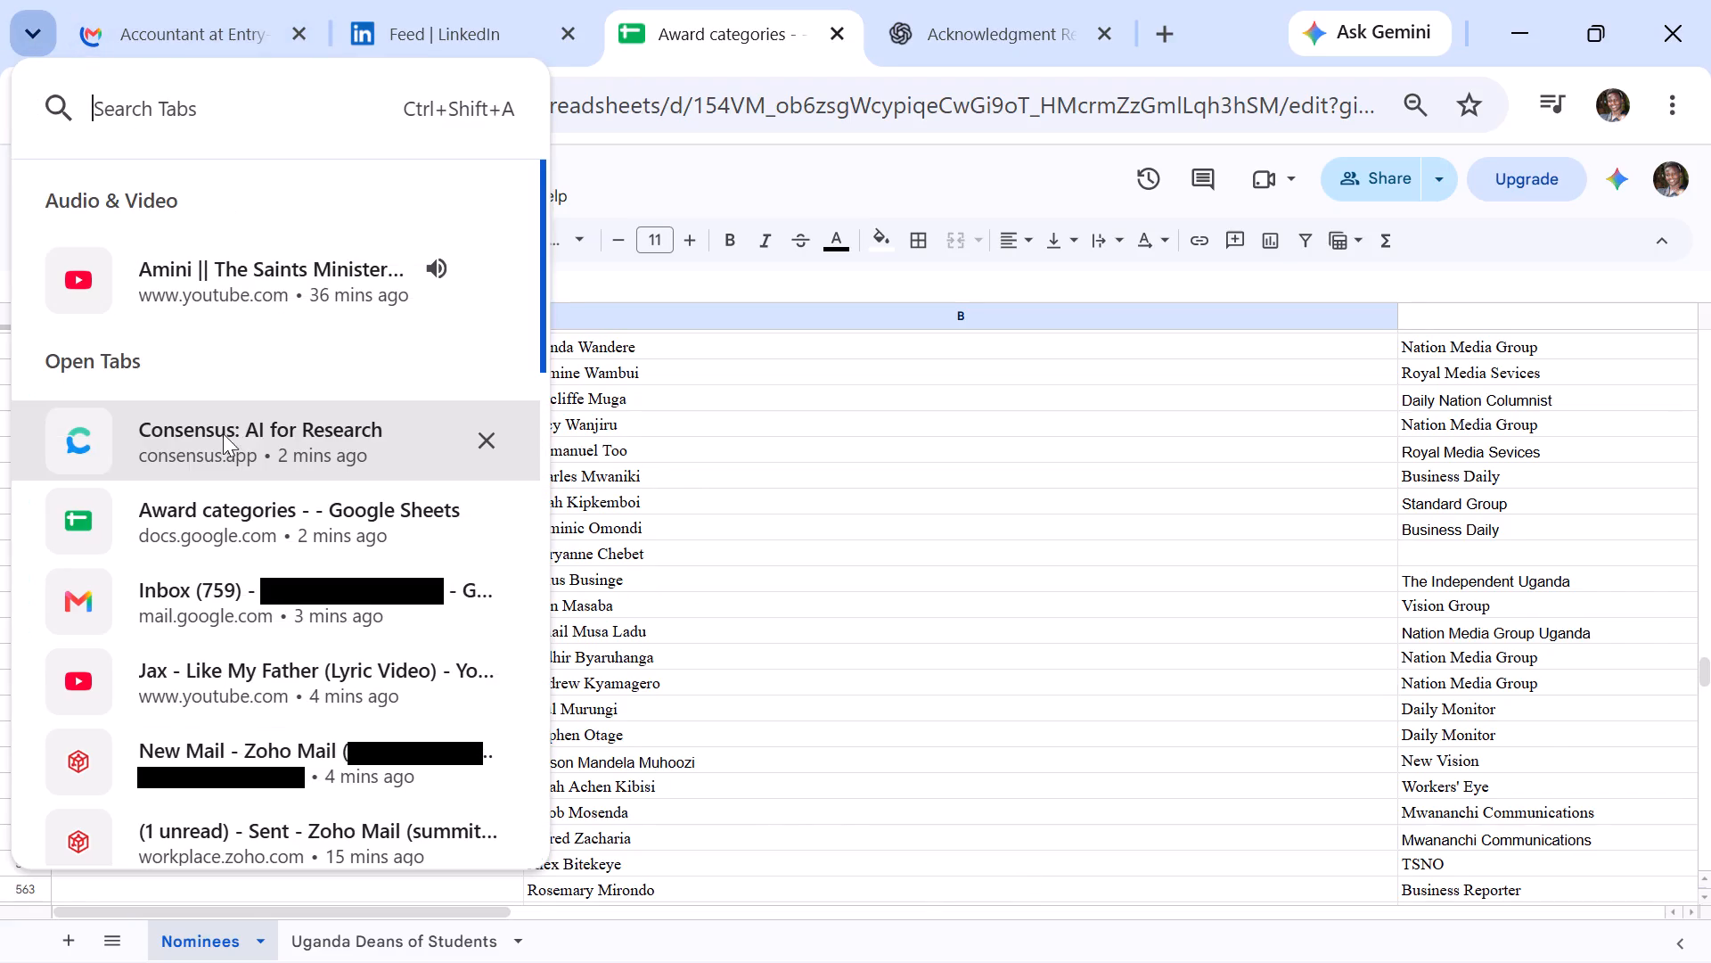
left_click(226, 511)
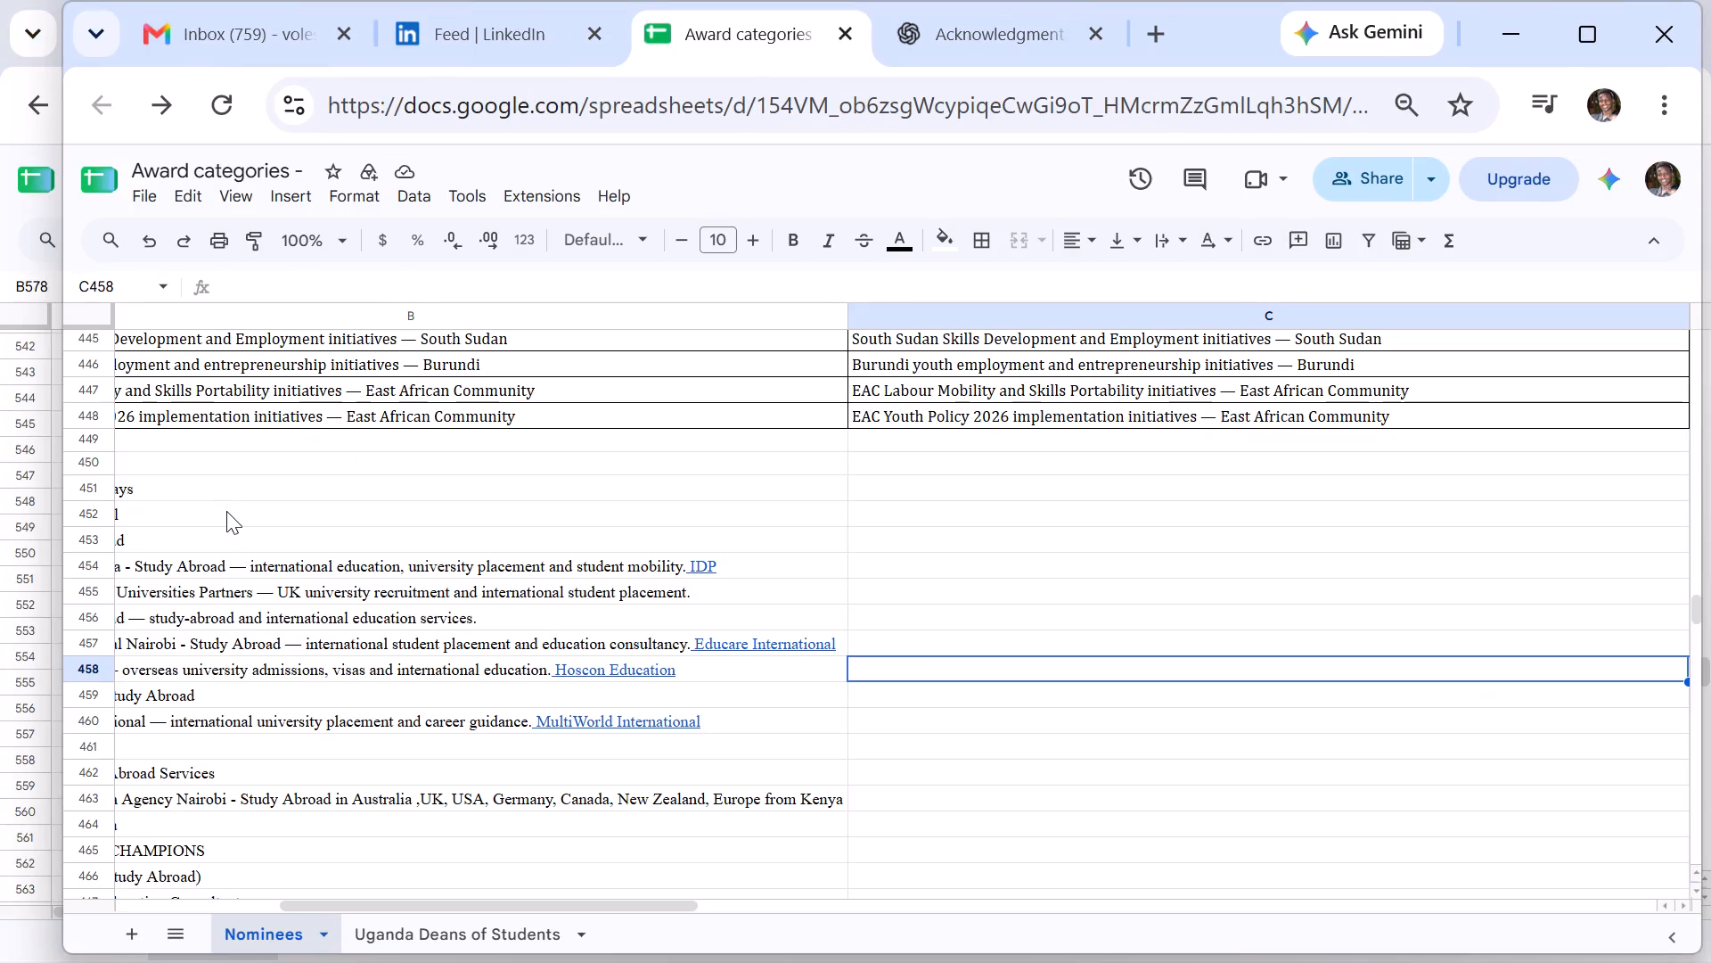
left_click(226, 511)
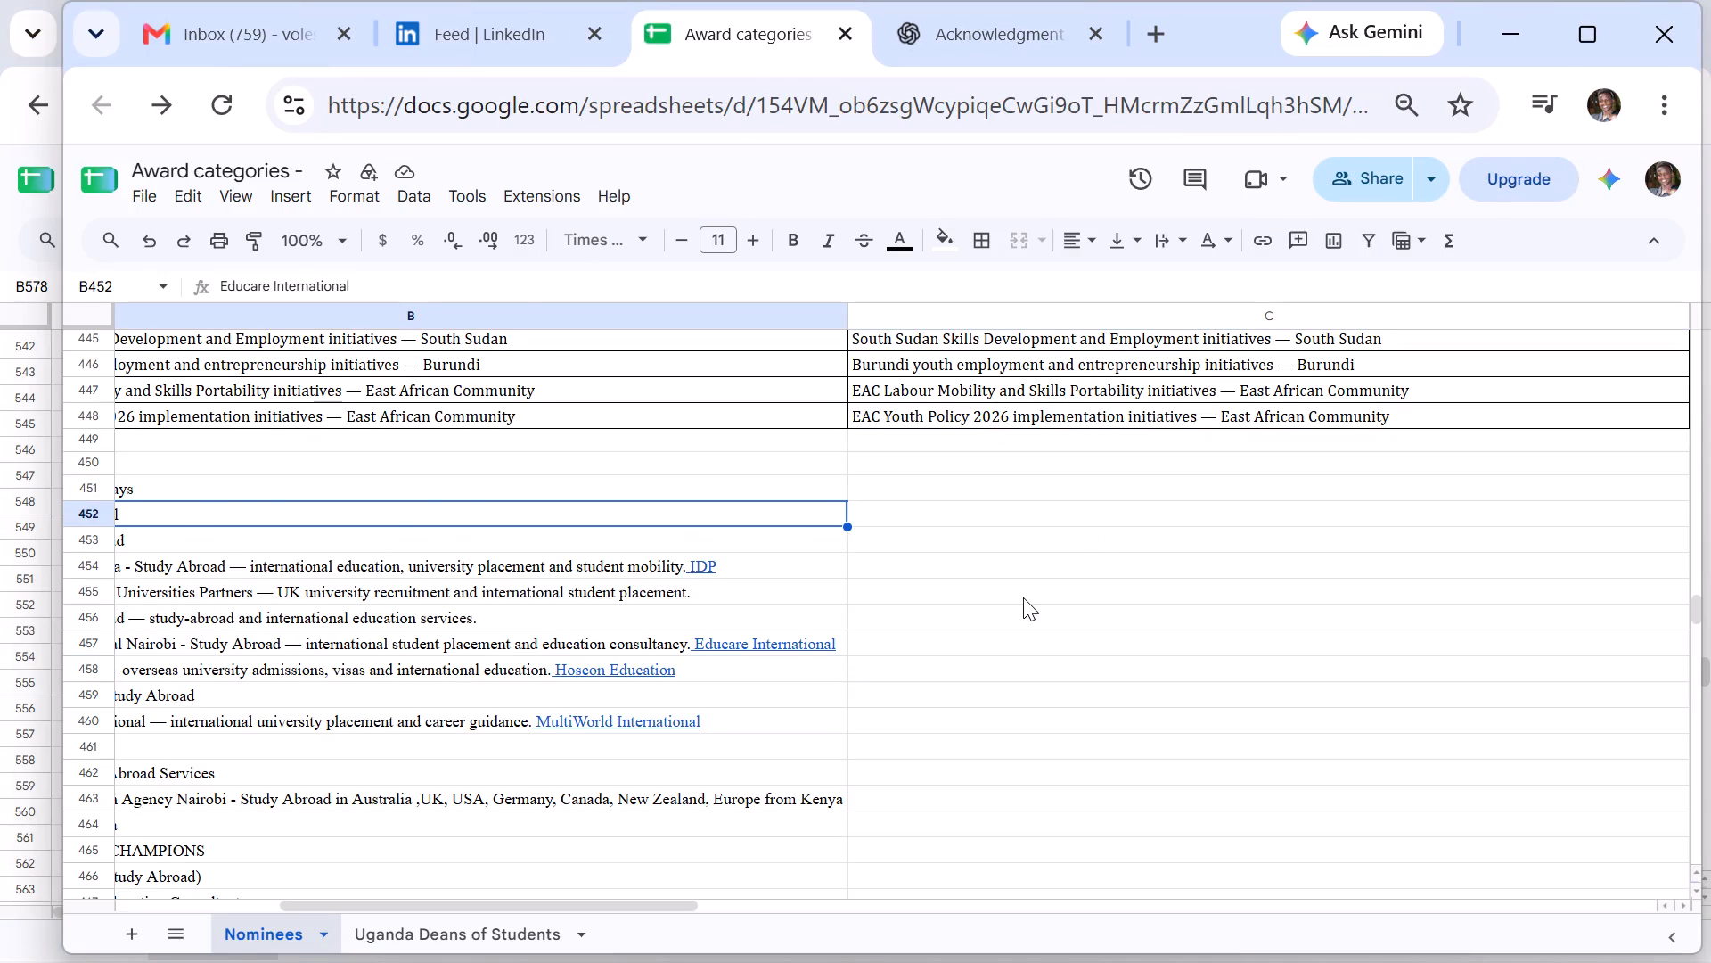
Look back through the nominees from Study Abroad Partner of the Year up past President / Chairperson of the Year.
scroll(1023, 597, "up", 7)
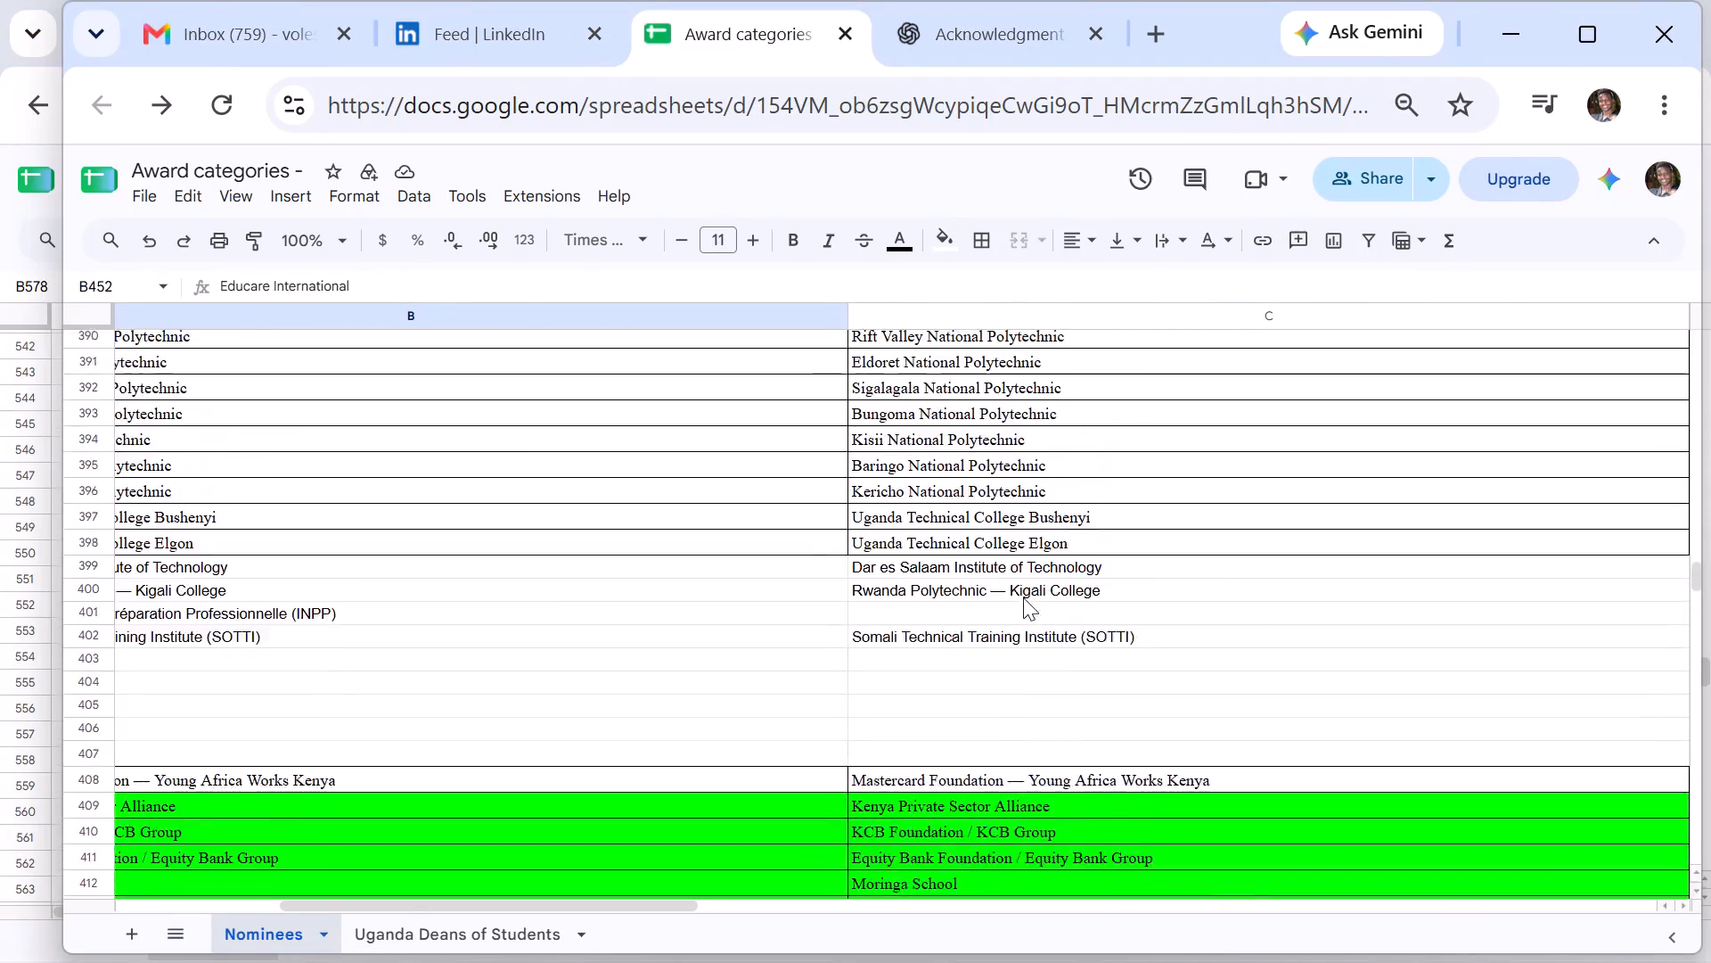
scroll(1023, 597, "up", 4)
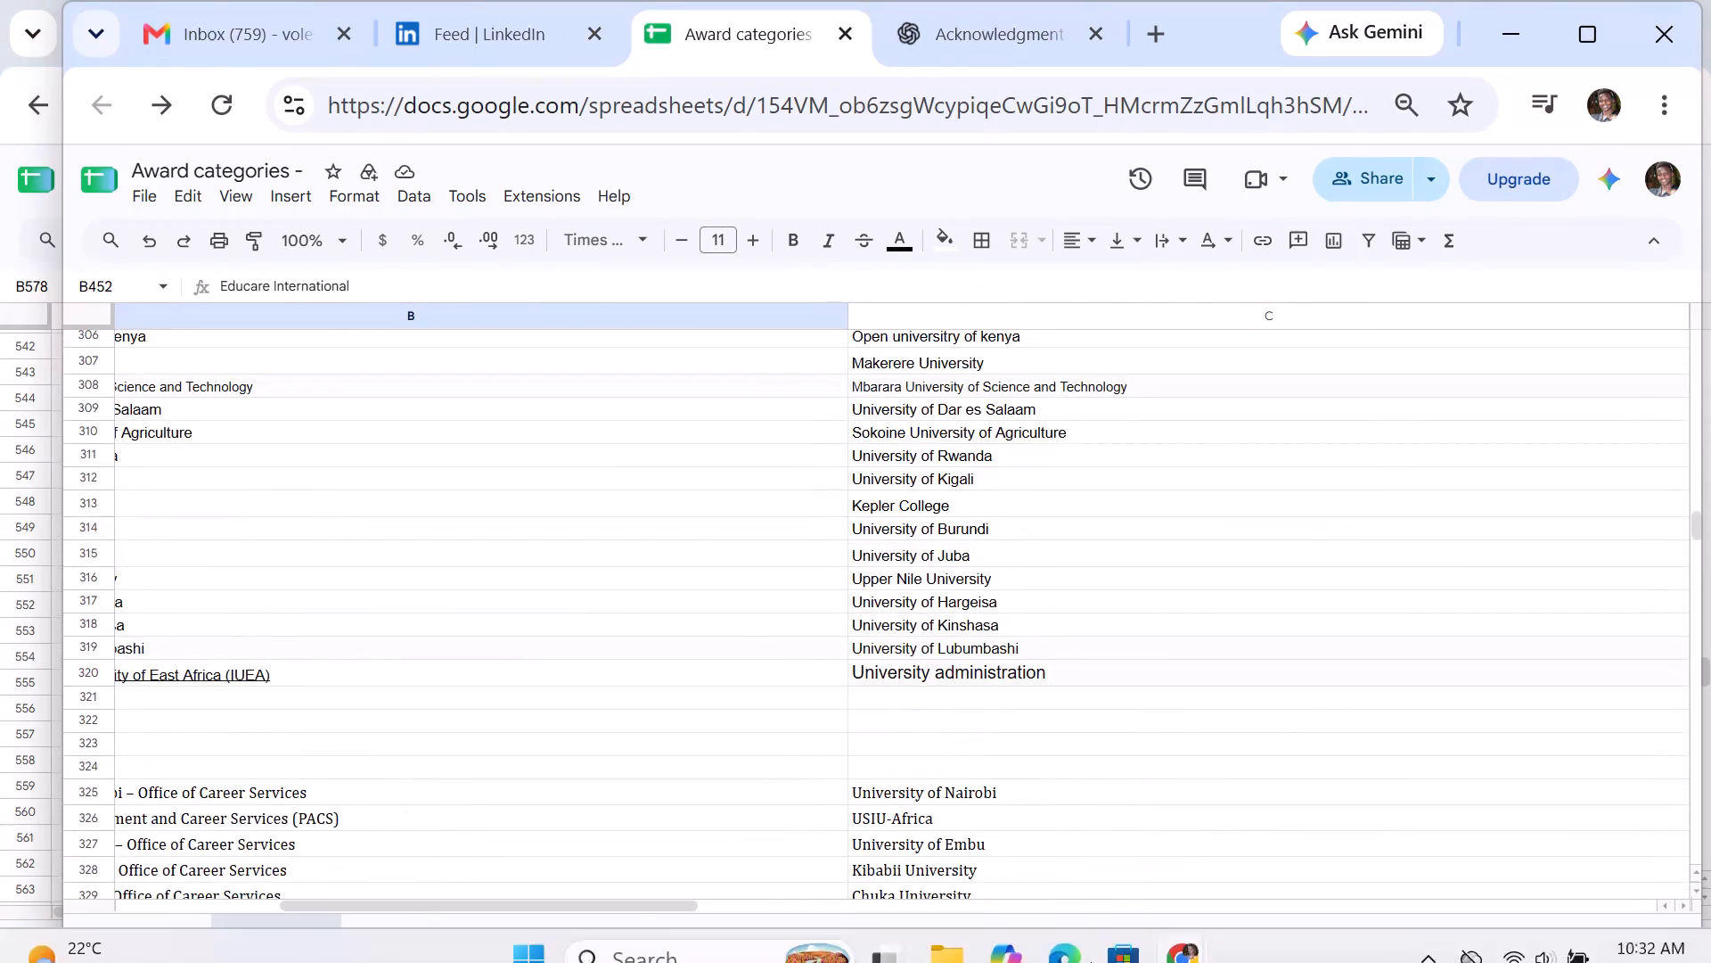
scroll(1141, 645, "down", 1)
scroll(1141, 645, "up", 4)
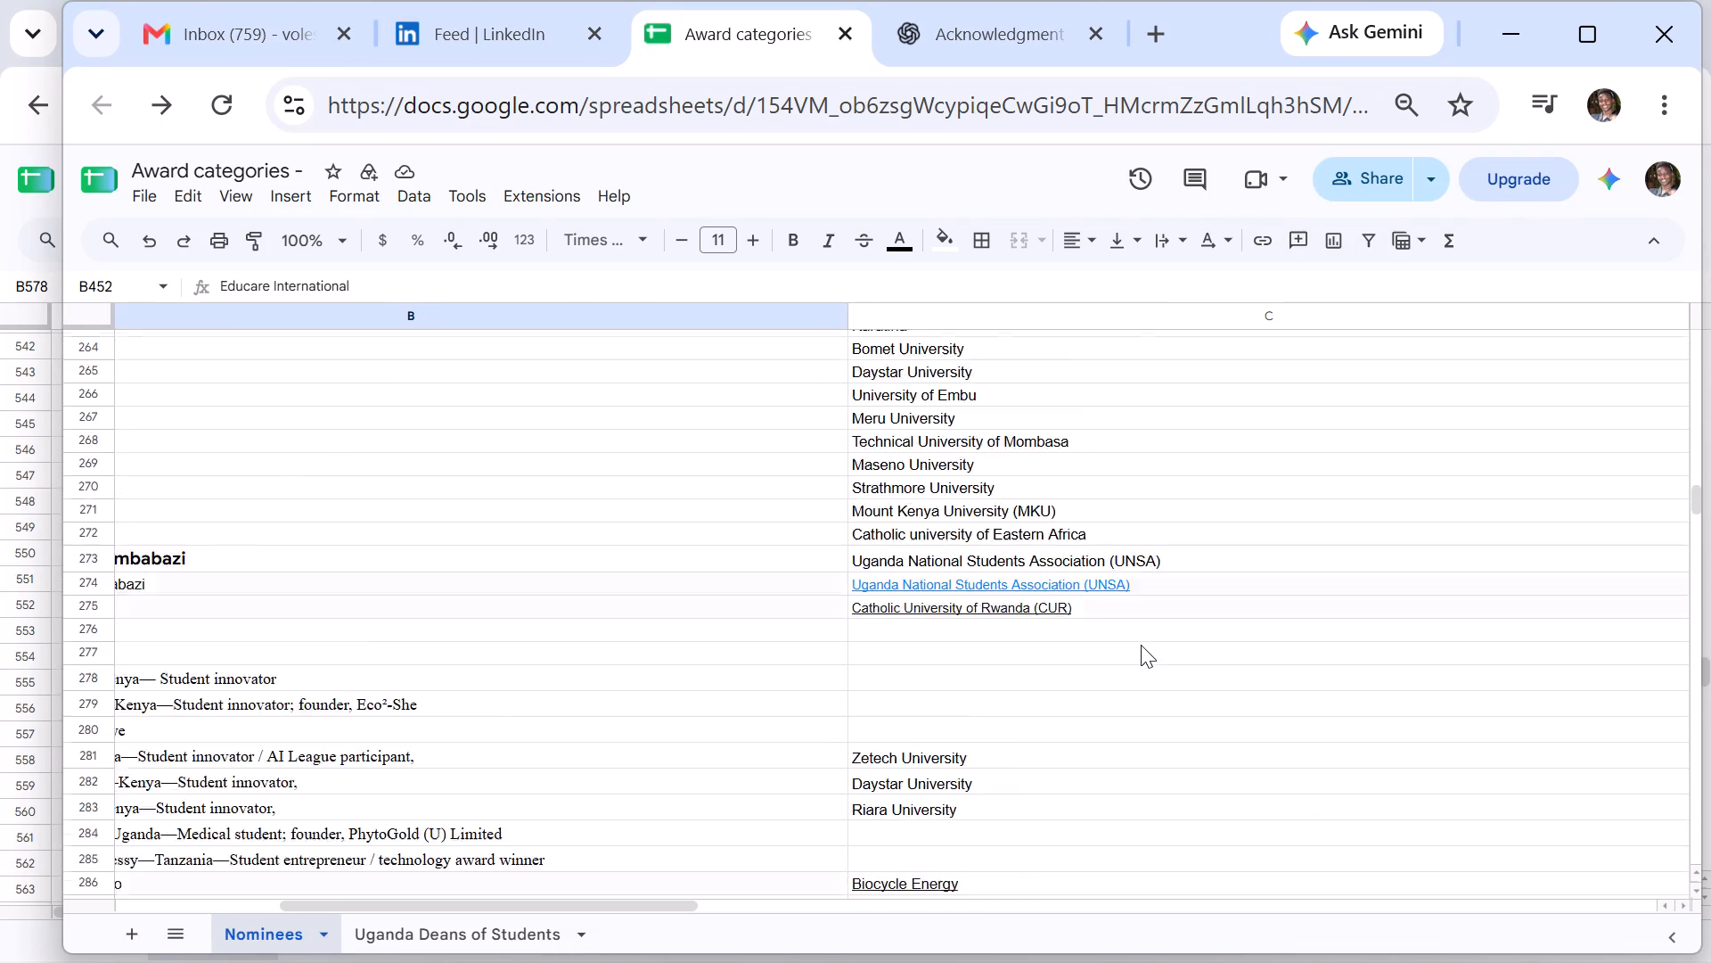
scroll(1141, 645, "up", 1)
Review the nominees from President / Chairperson of the Year through the academia and skills institutions categories to TVET Institution of the Year.
scroll(1141, 645, "down", 1)
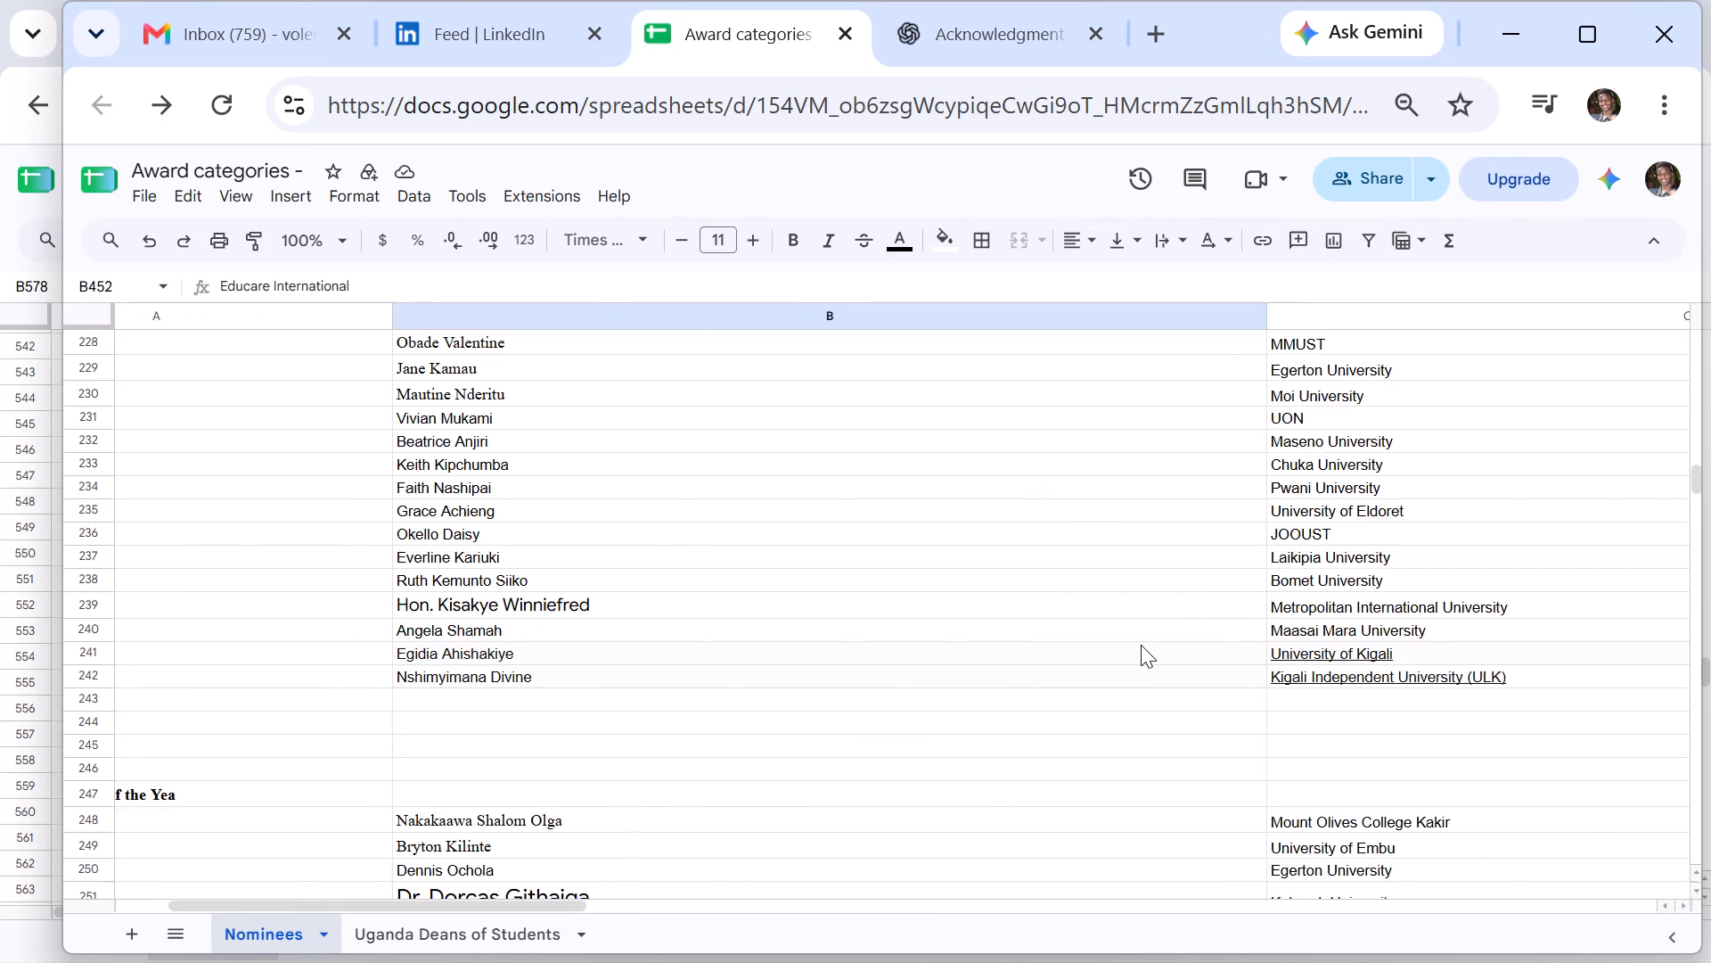
scroll(1141, 645, "down", 5)
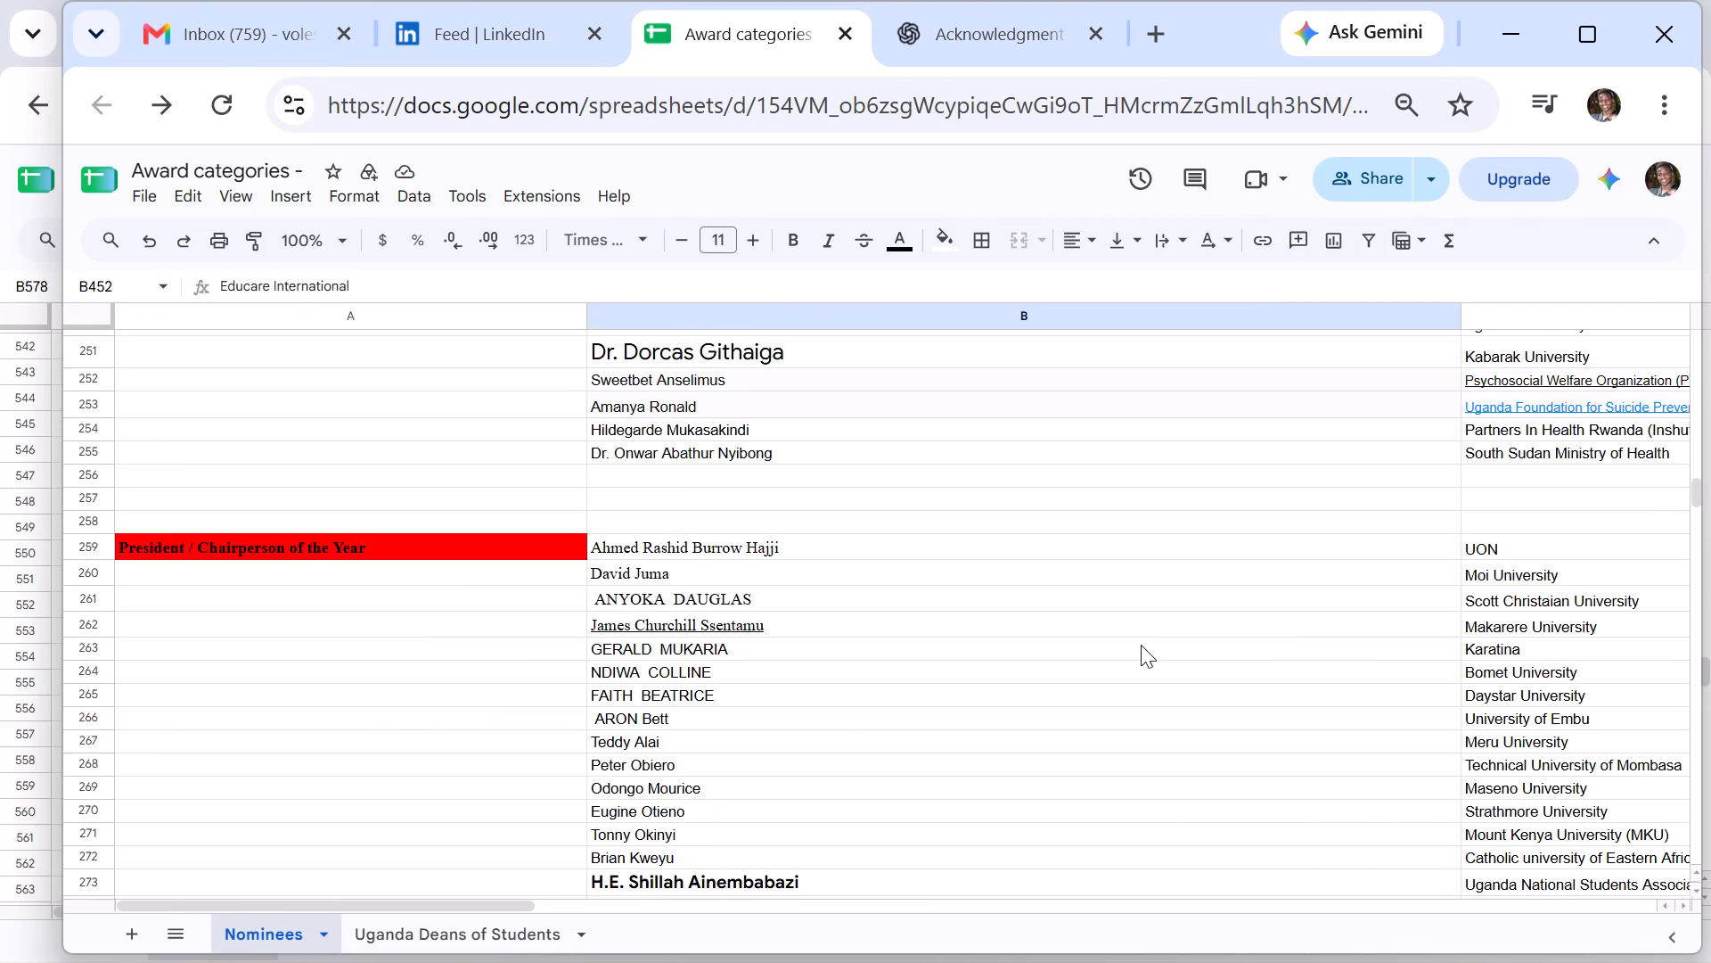
scroll(1141, 645, "down", 7)
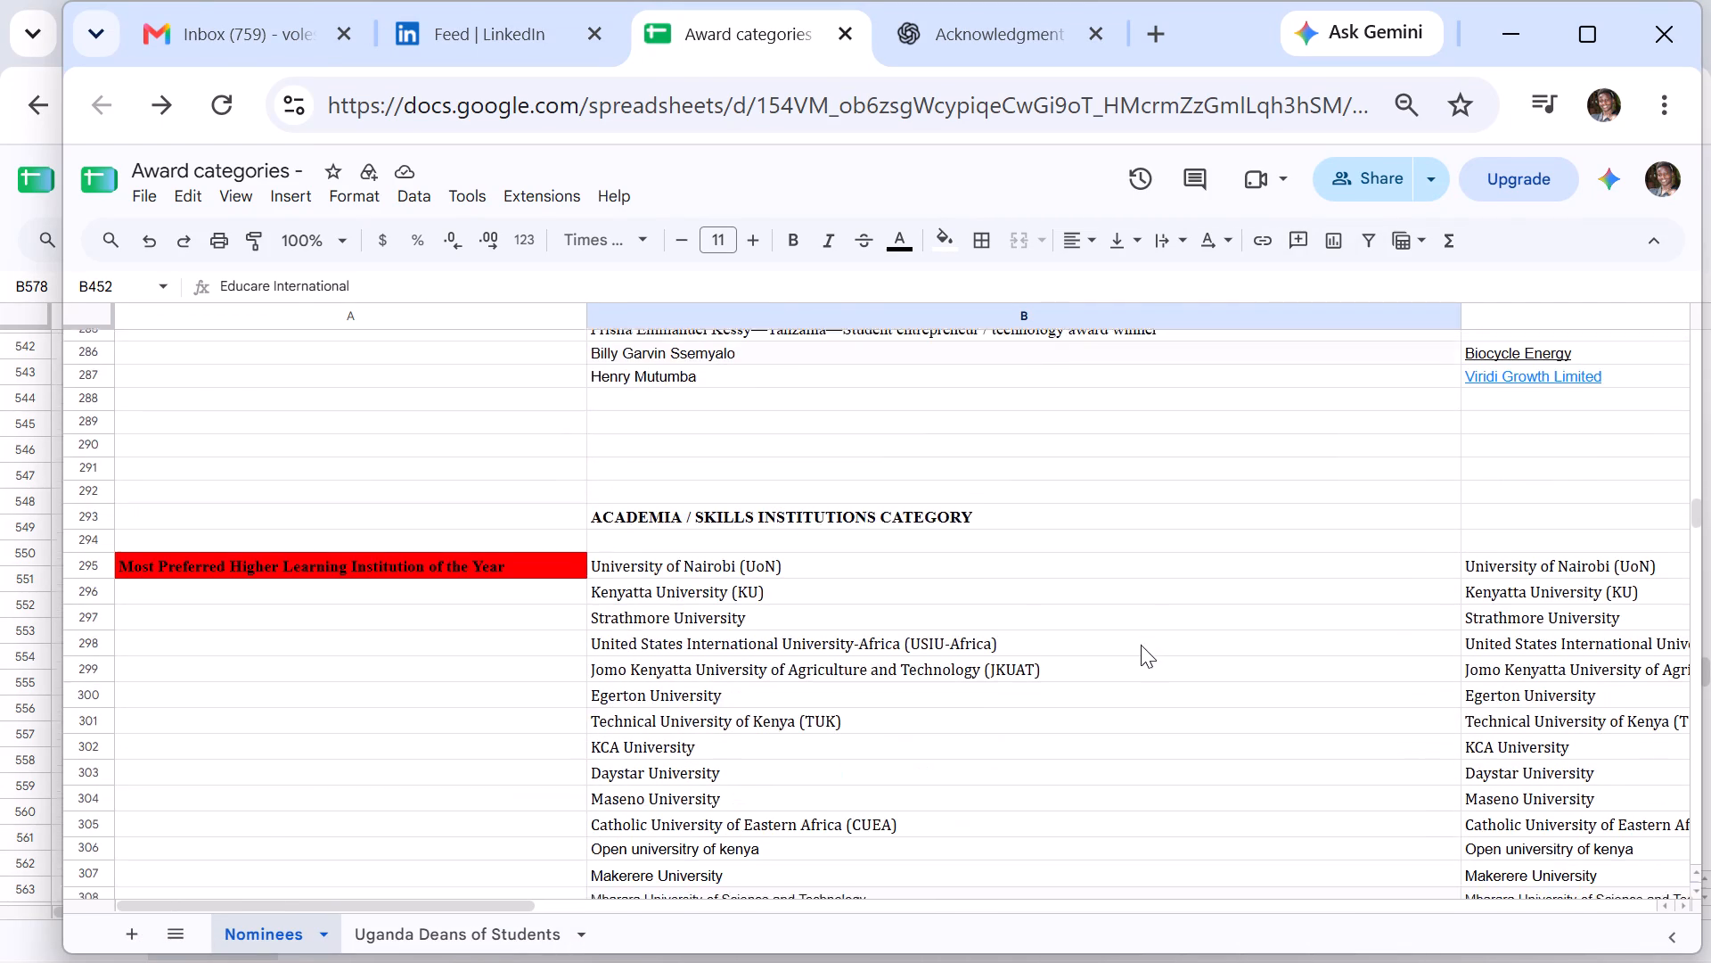
scroll(1141, 645, "down", 7)
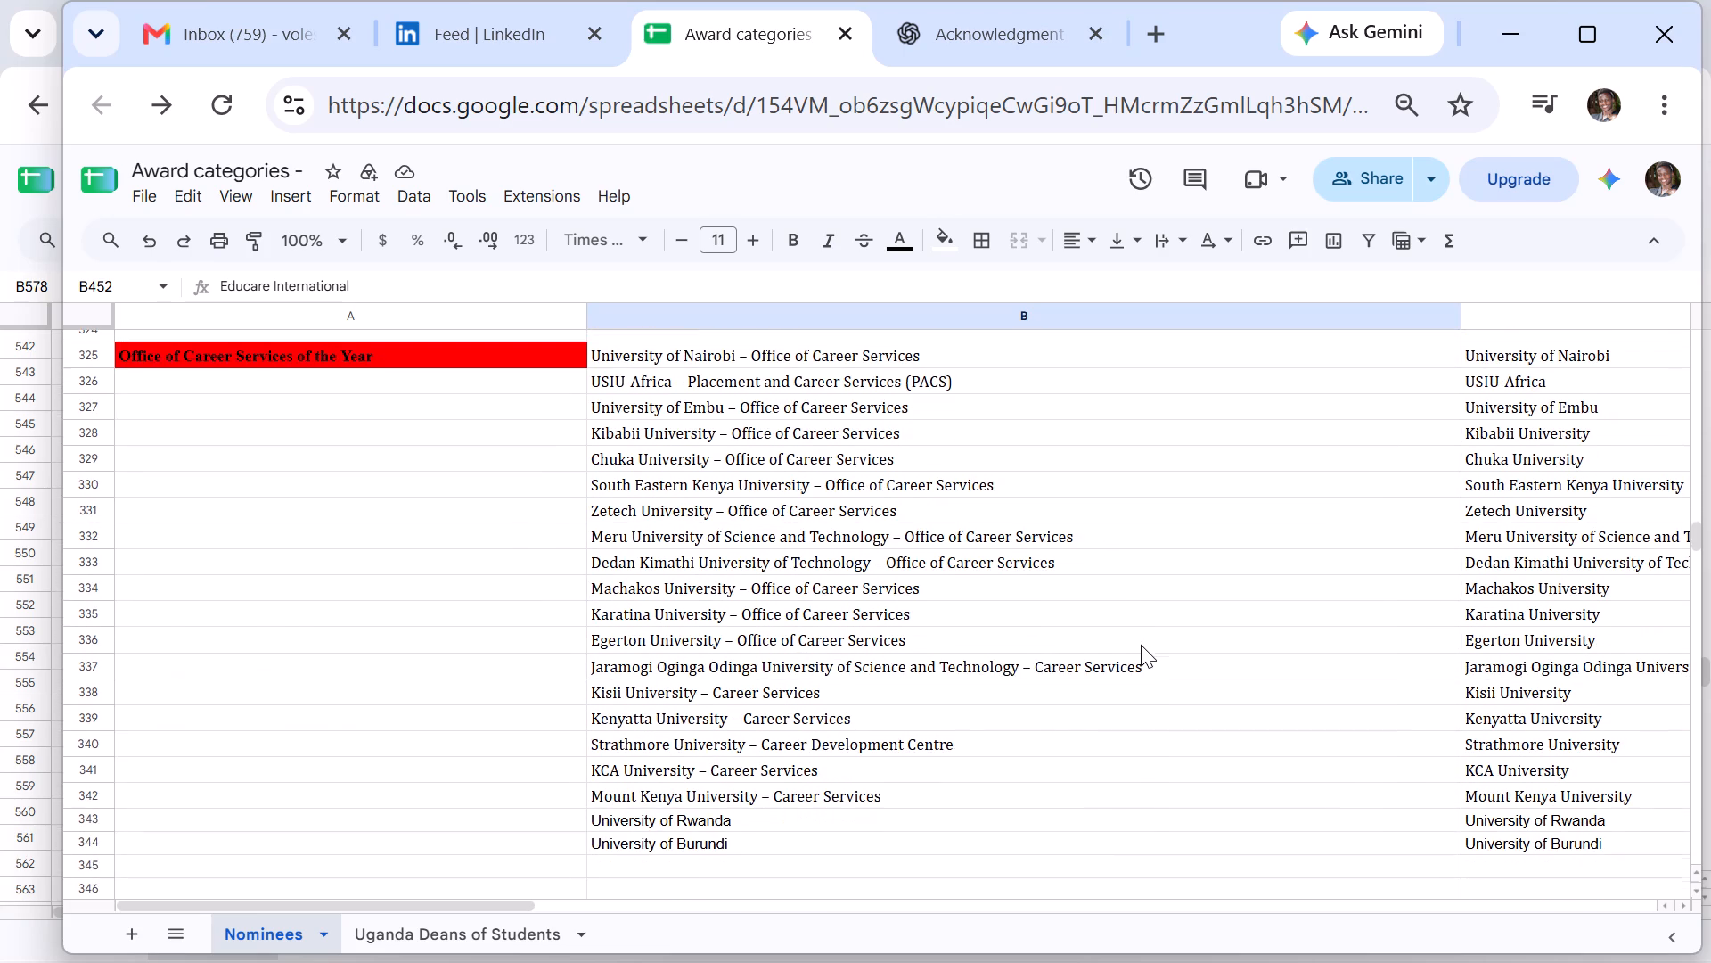
scroll(1141, 645, "down", 3)
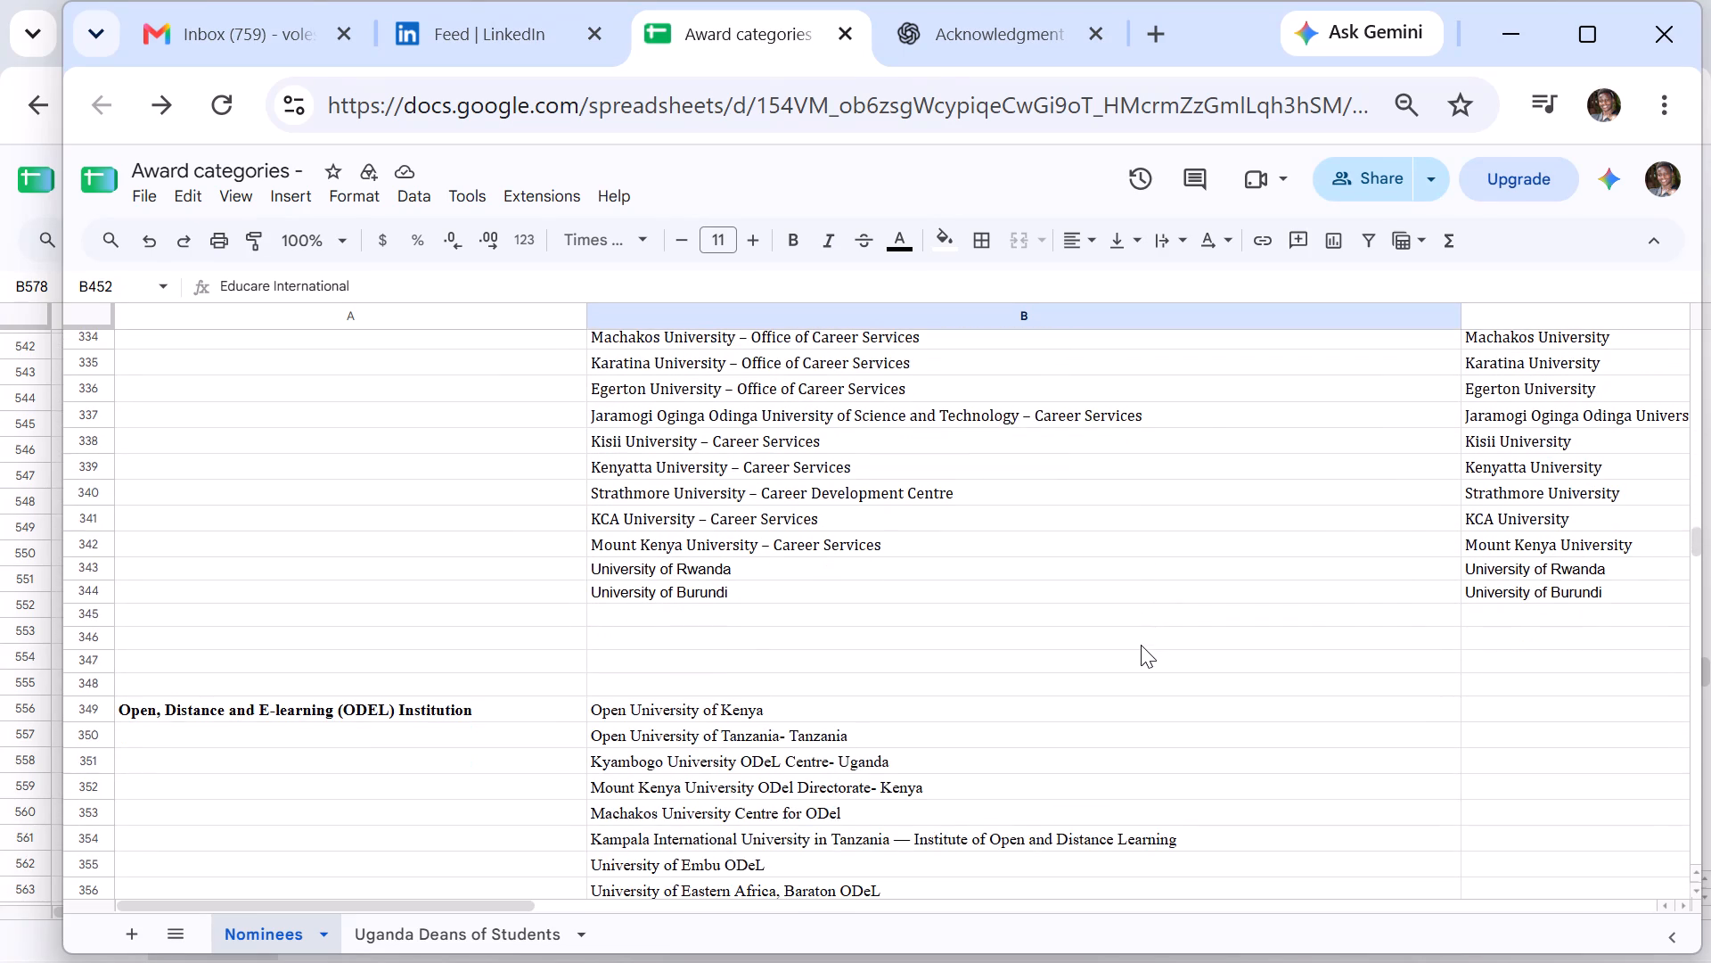
scroll(1141, 645, "down", 2)
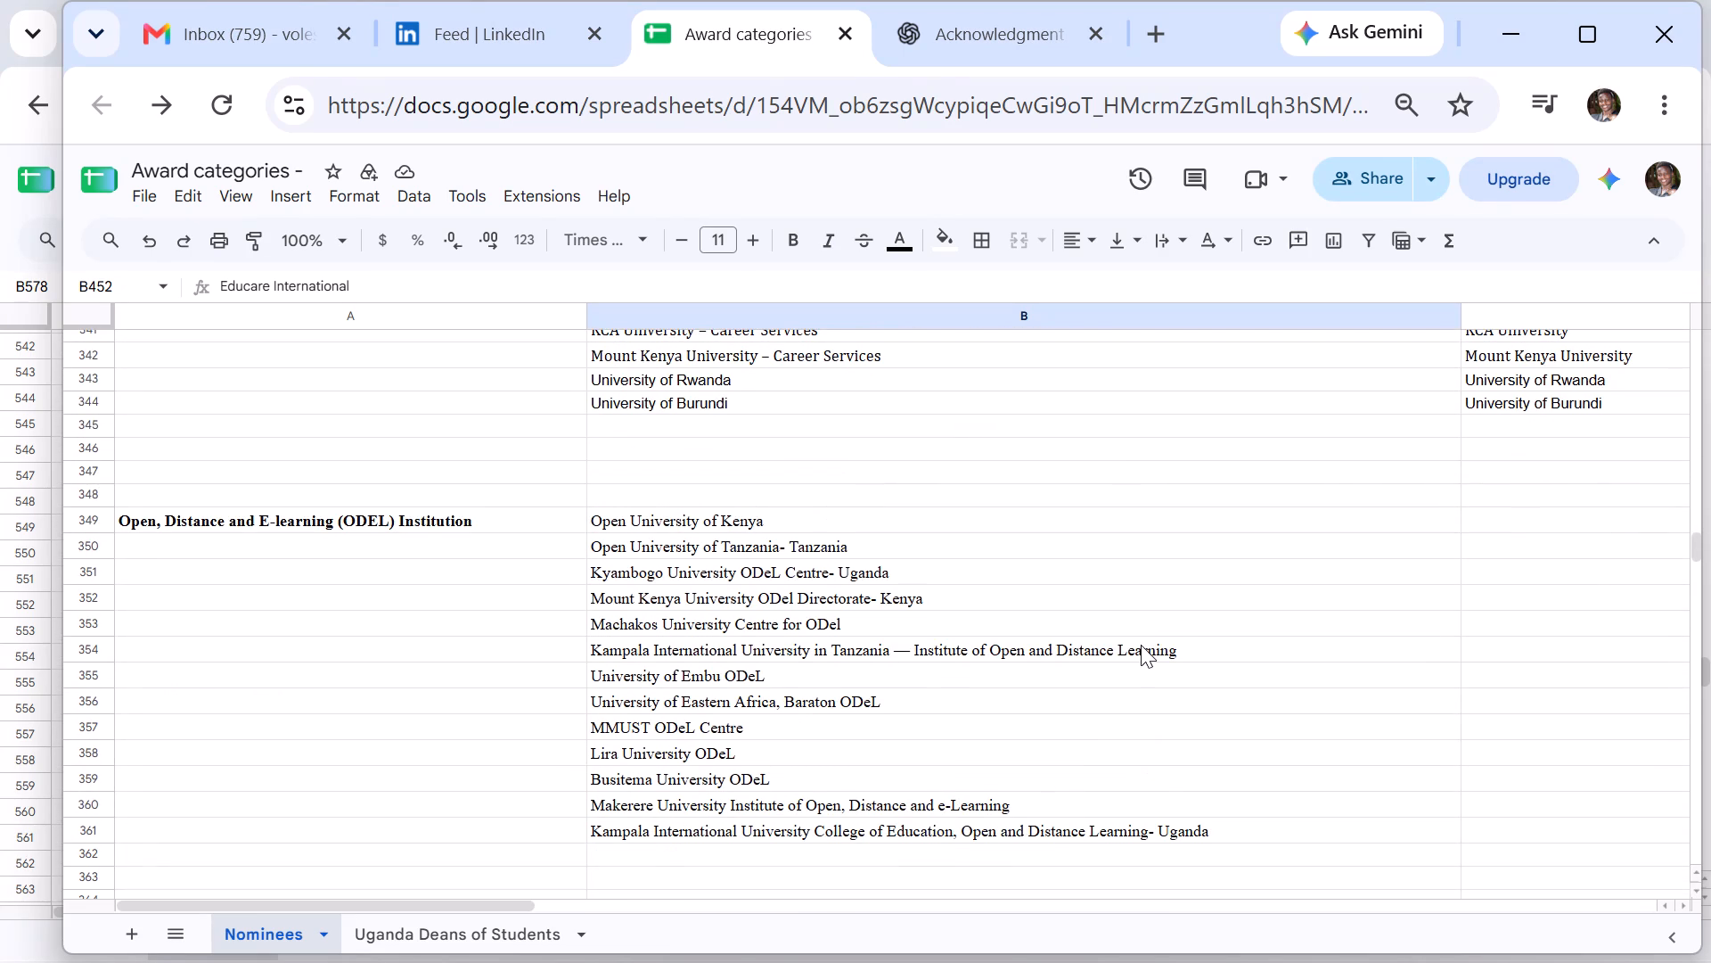
scroll(1141, 645, "down", 2)
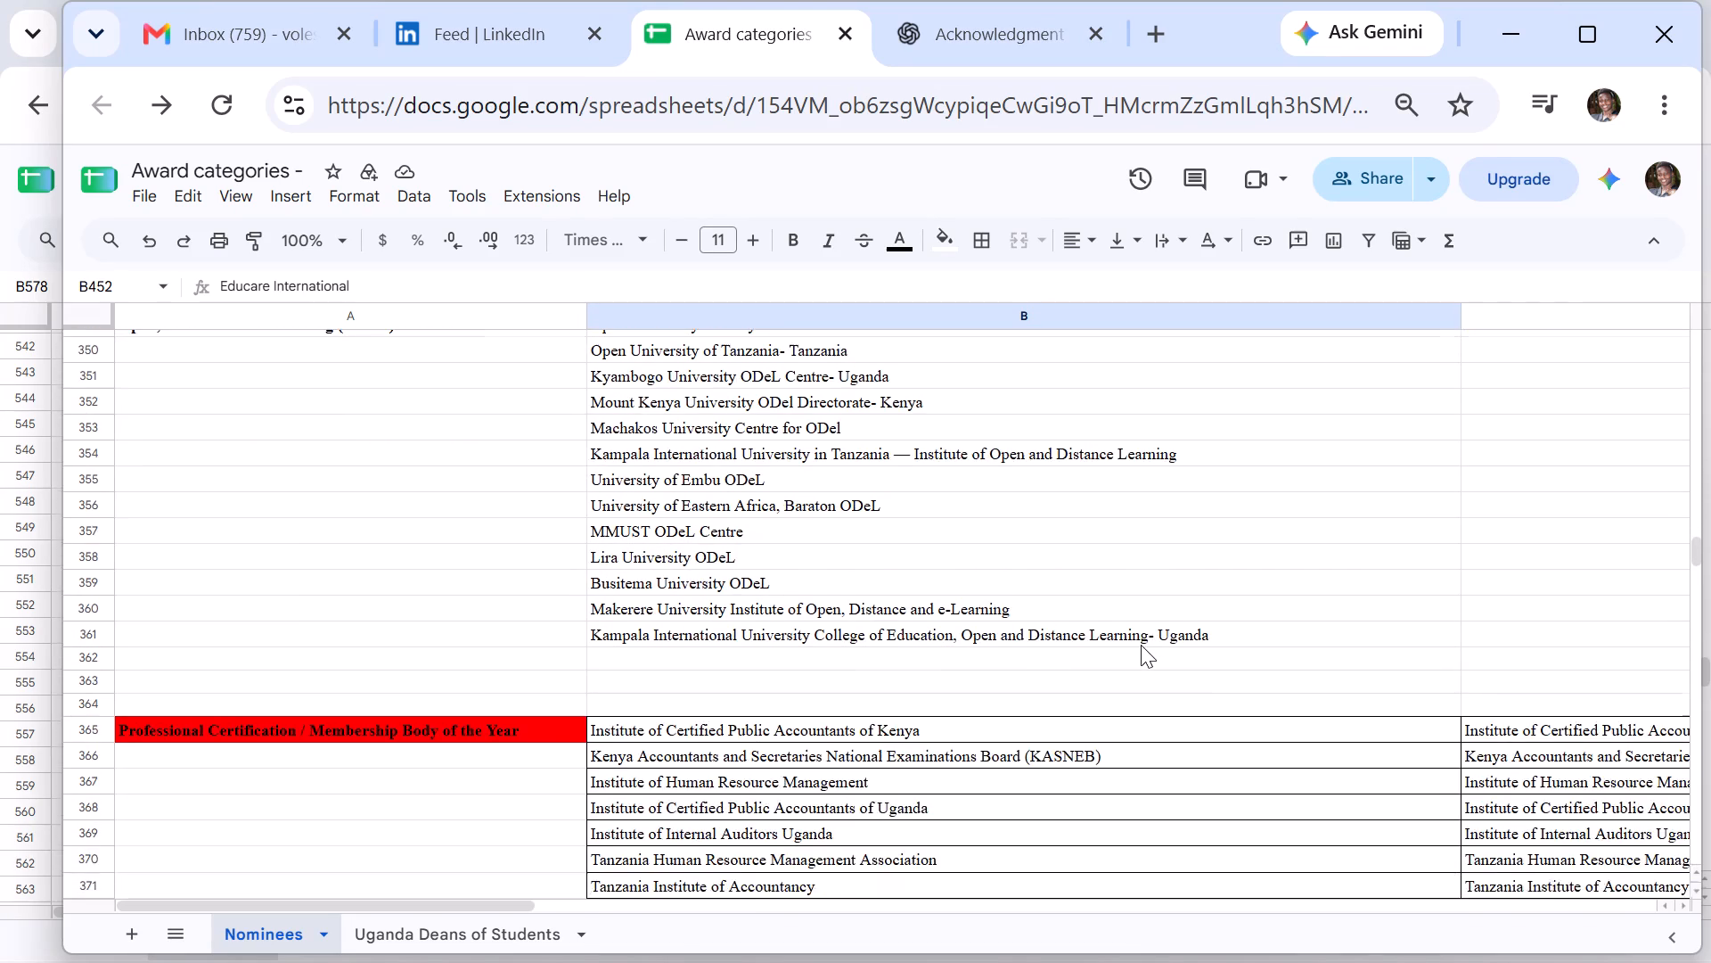
scroll(1141, 645, "down", 6)
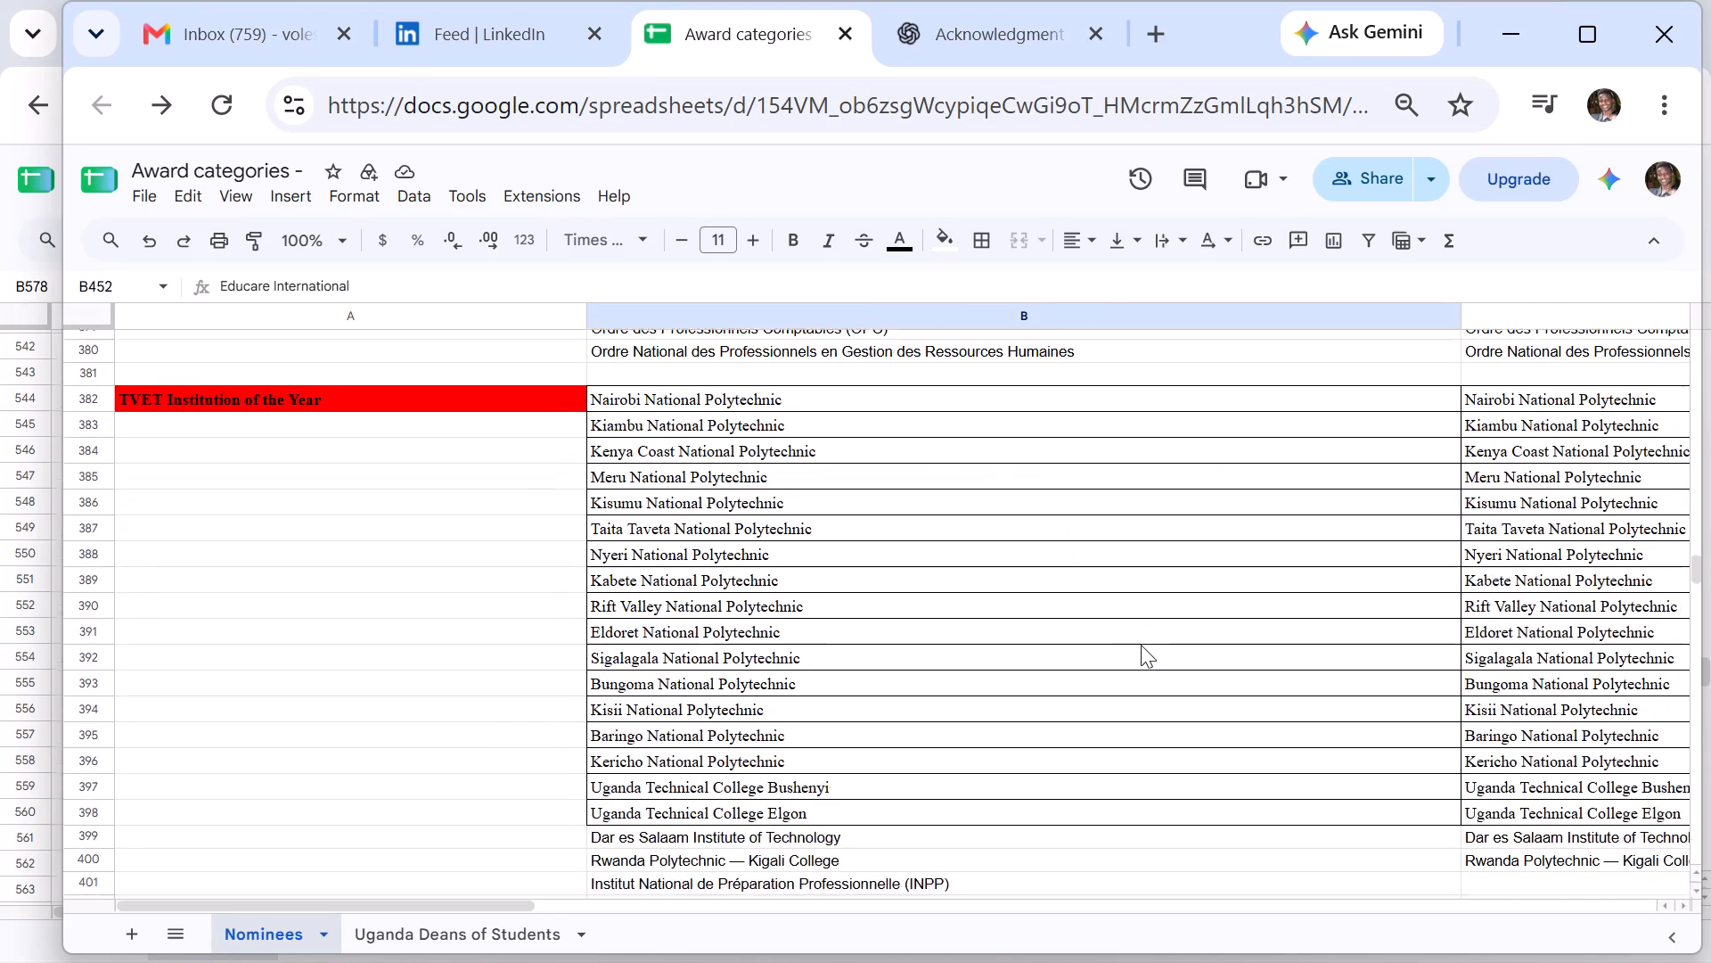
Review the nominees after TVET Institution of the Year, from the youth employment programmes through Dean of the Year to the media awards.
scroll(1141, 645, "down", 7)
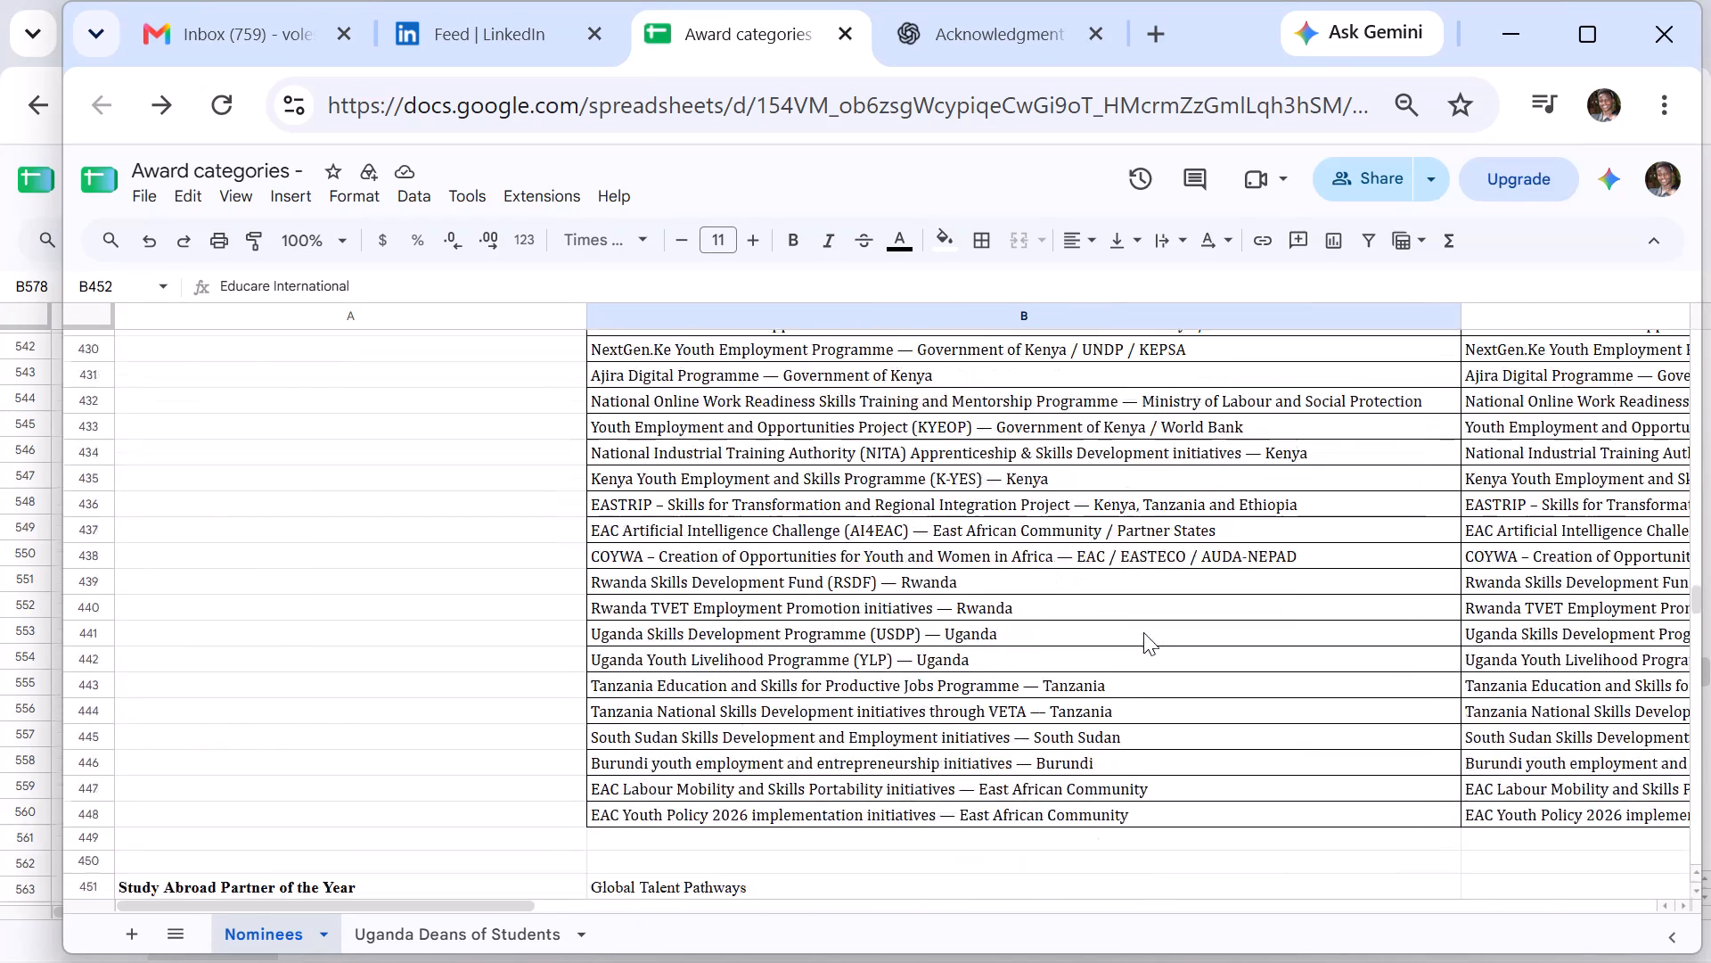
scroll(1143, 632, "down", 7)
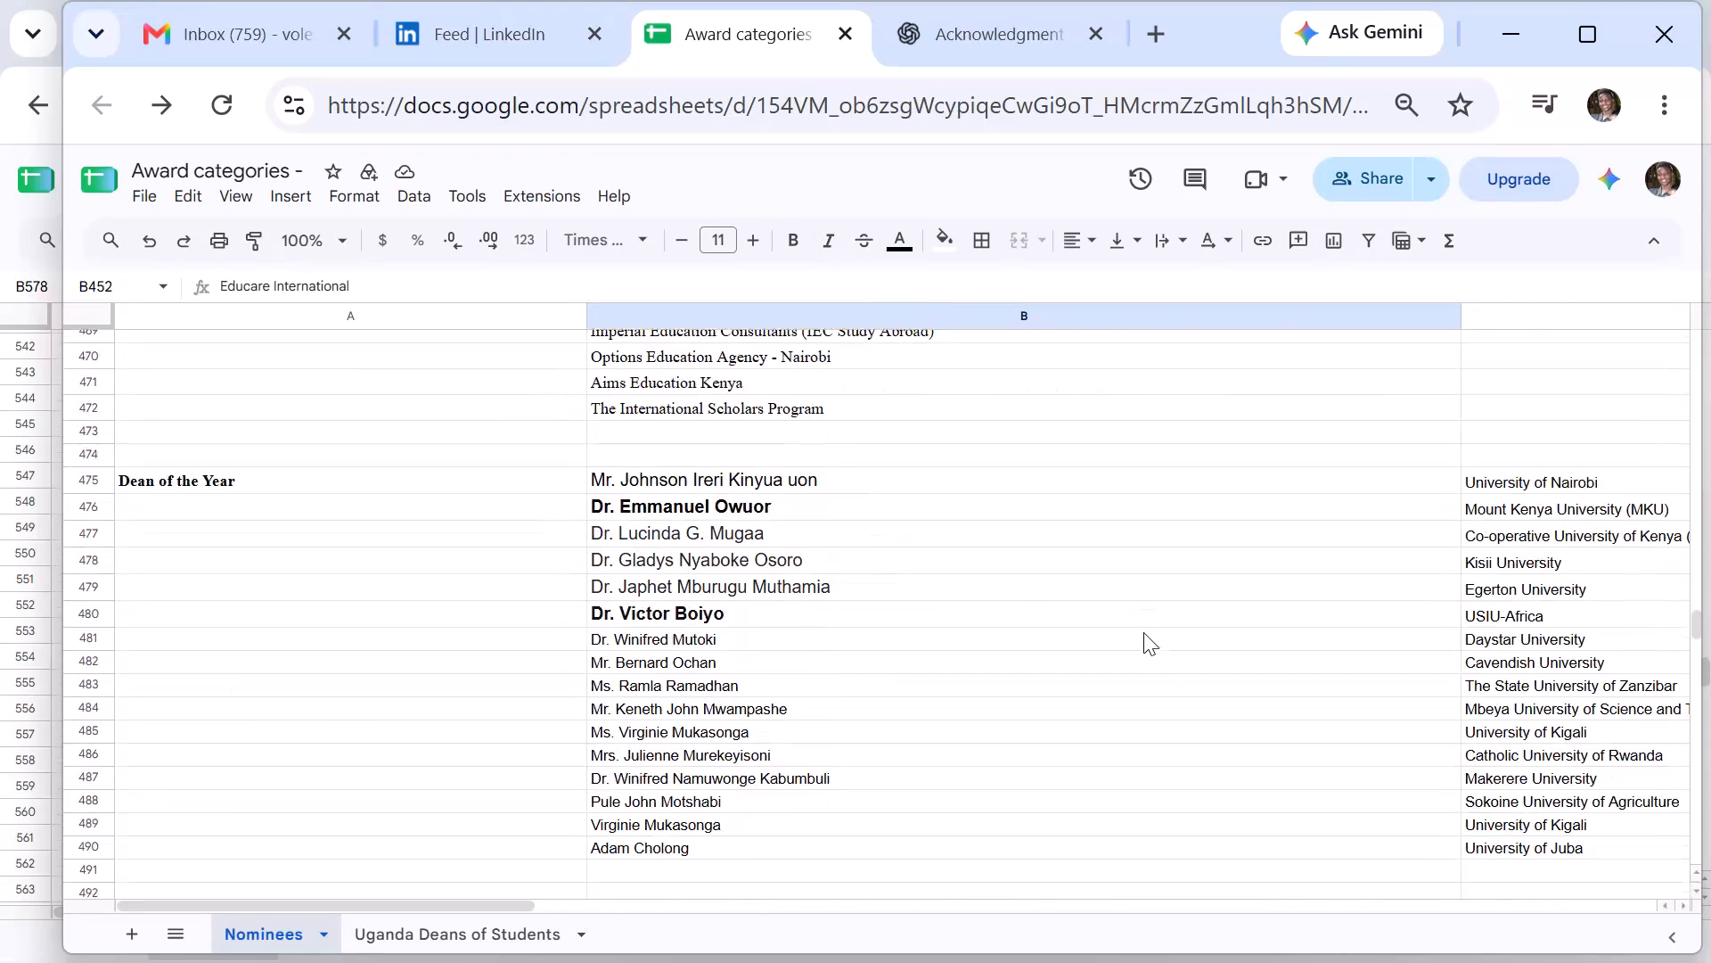
scroll(1143, 632, "down", 6)
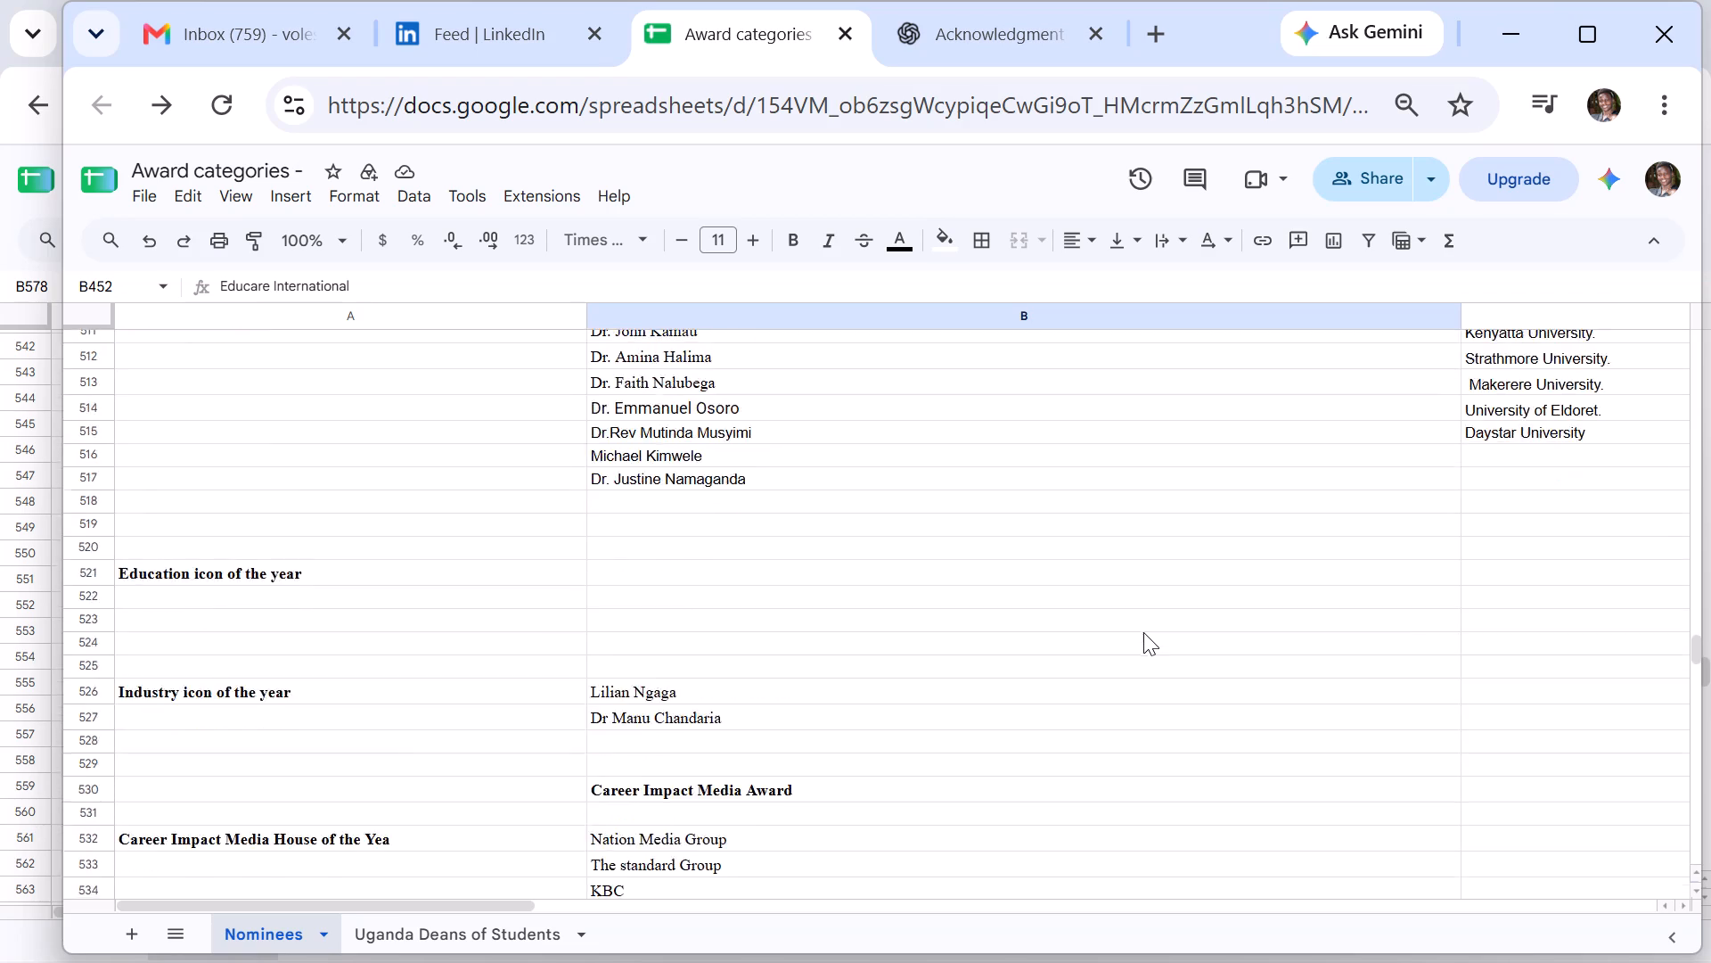
scroll(1143, 632, "down", 8)
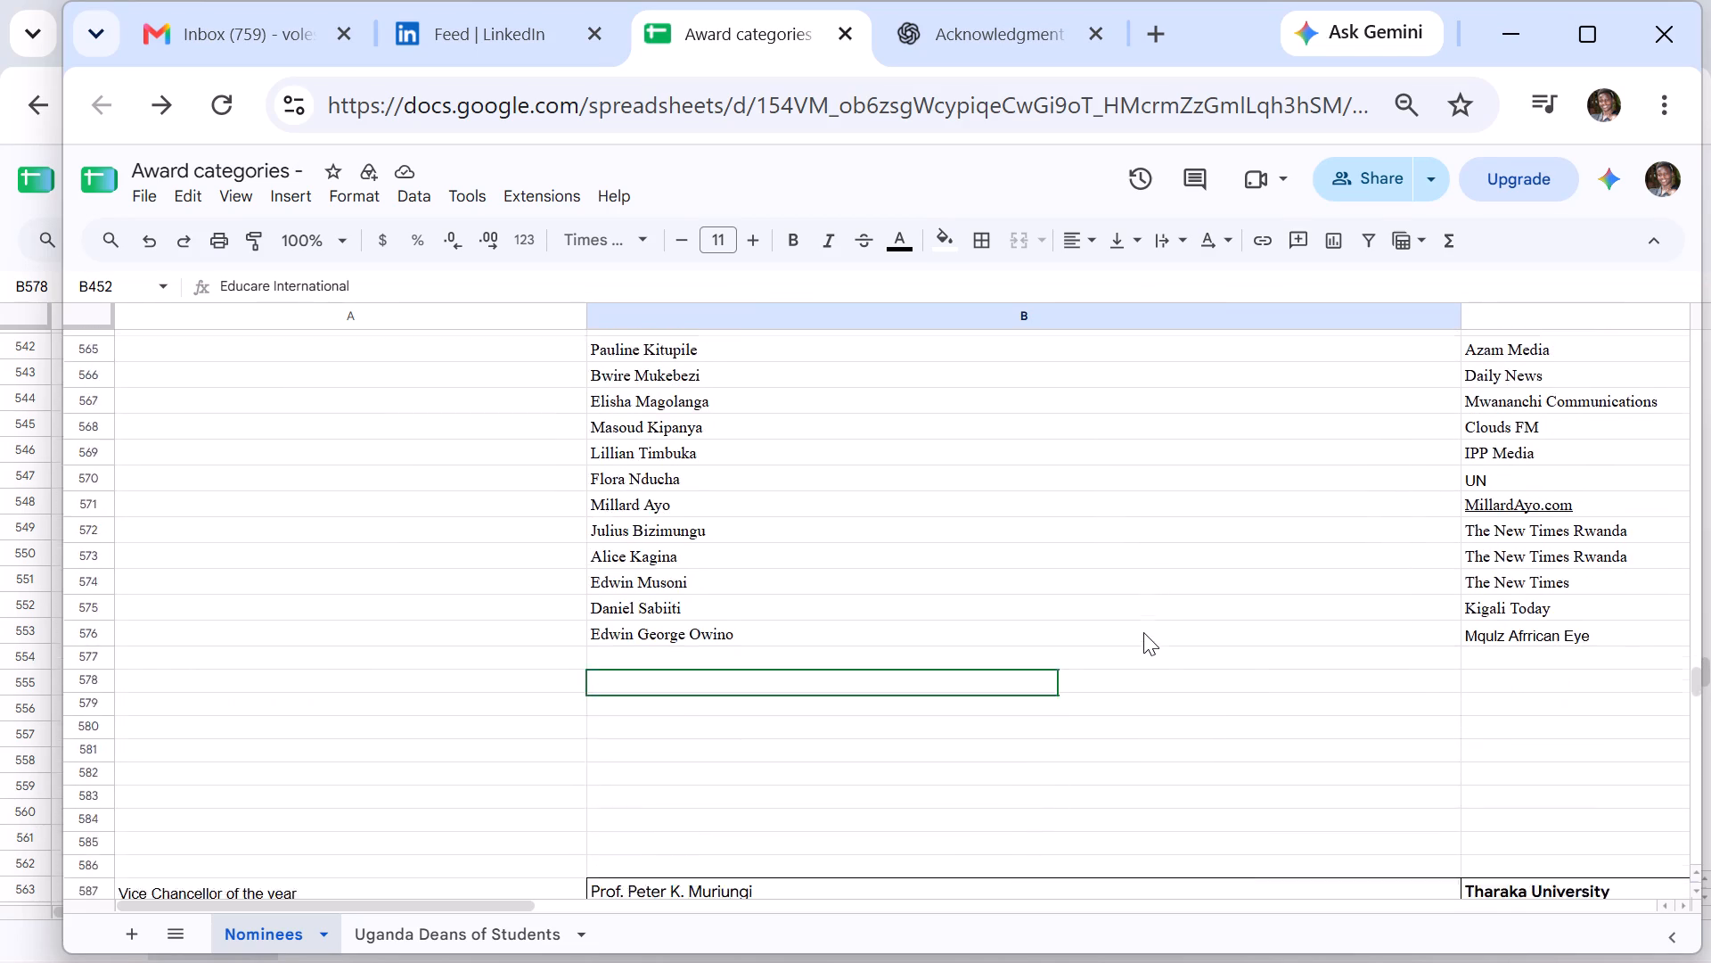
Review the nominees after the journalist awards, from Vice Chancellor of the year through Alumni Association of the Year to the CBE Excellence Award schools.
scroll(1143, 632, "down", 5)
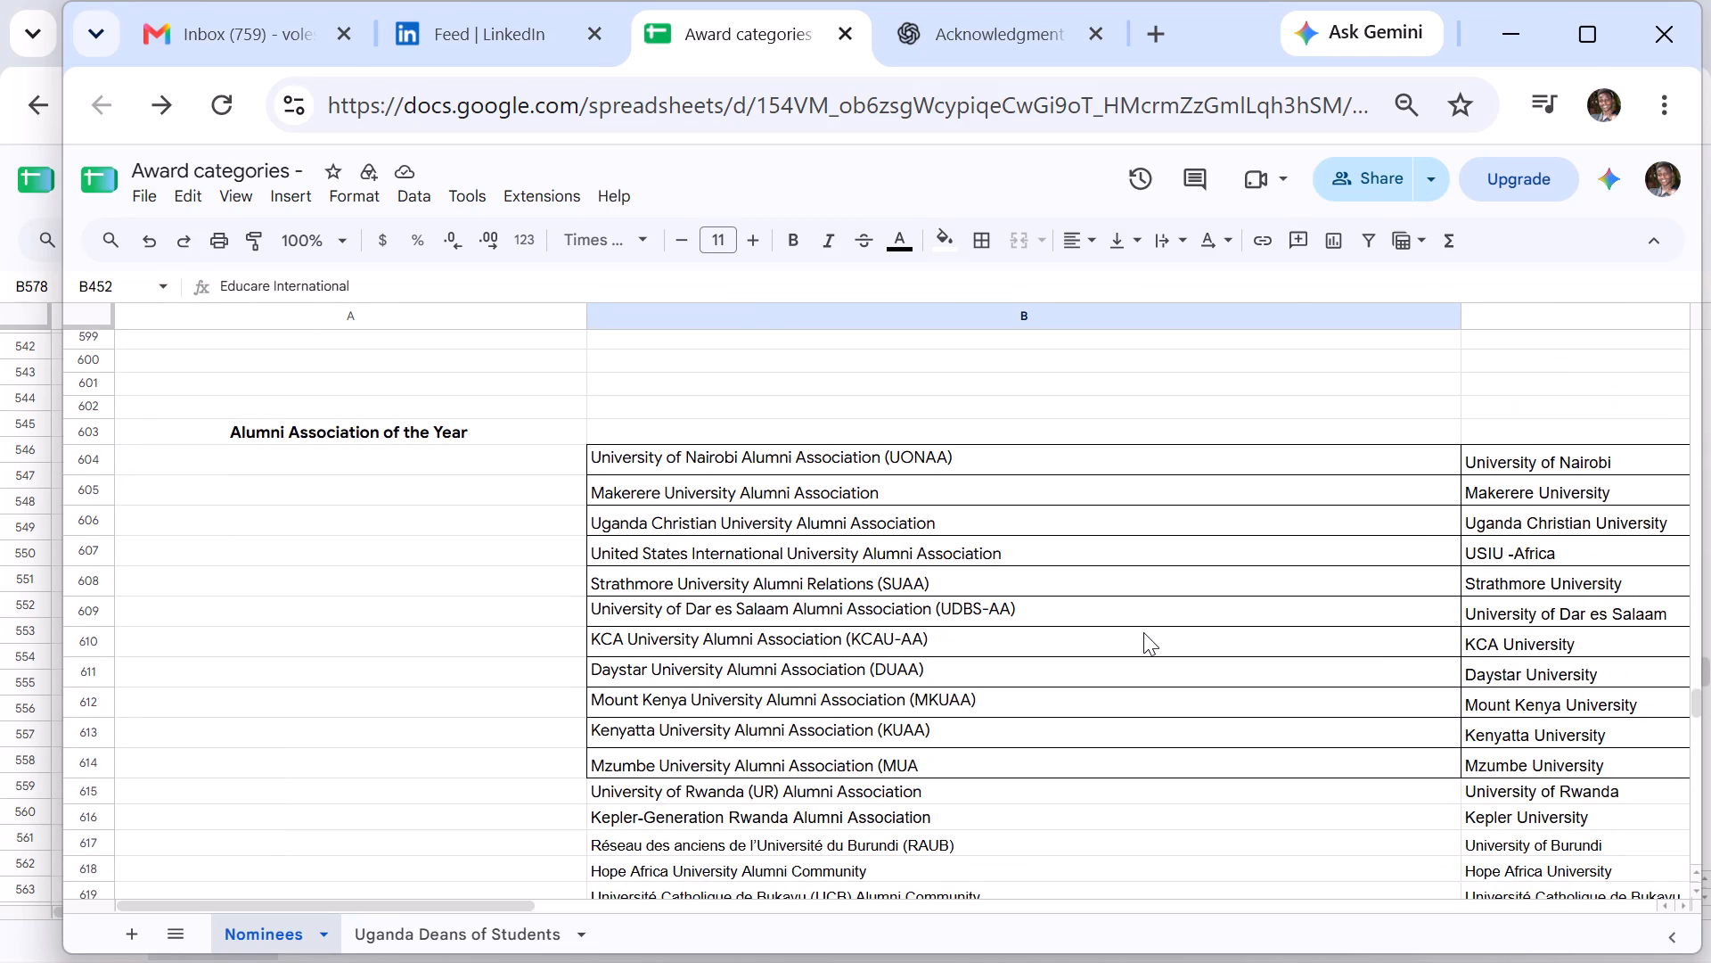
scroll(1143, 632, "right", 2)
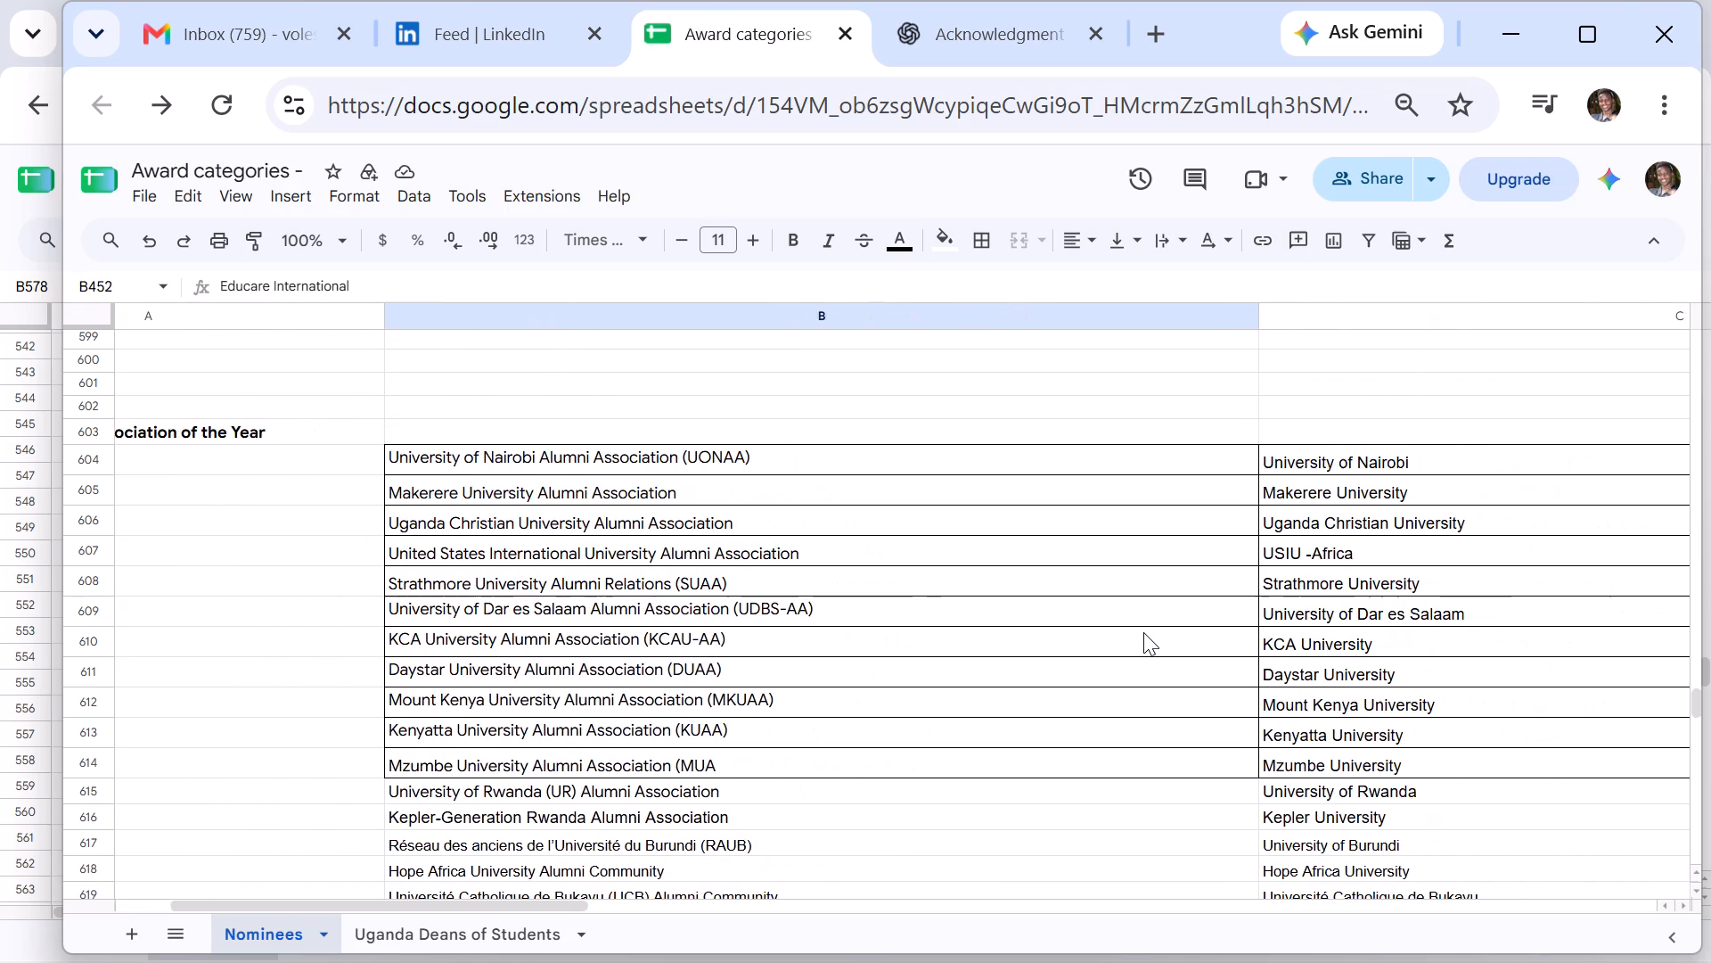
scroll(1143, 632, "right", 1)
scroll(1143, 632, "down", 4)
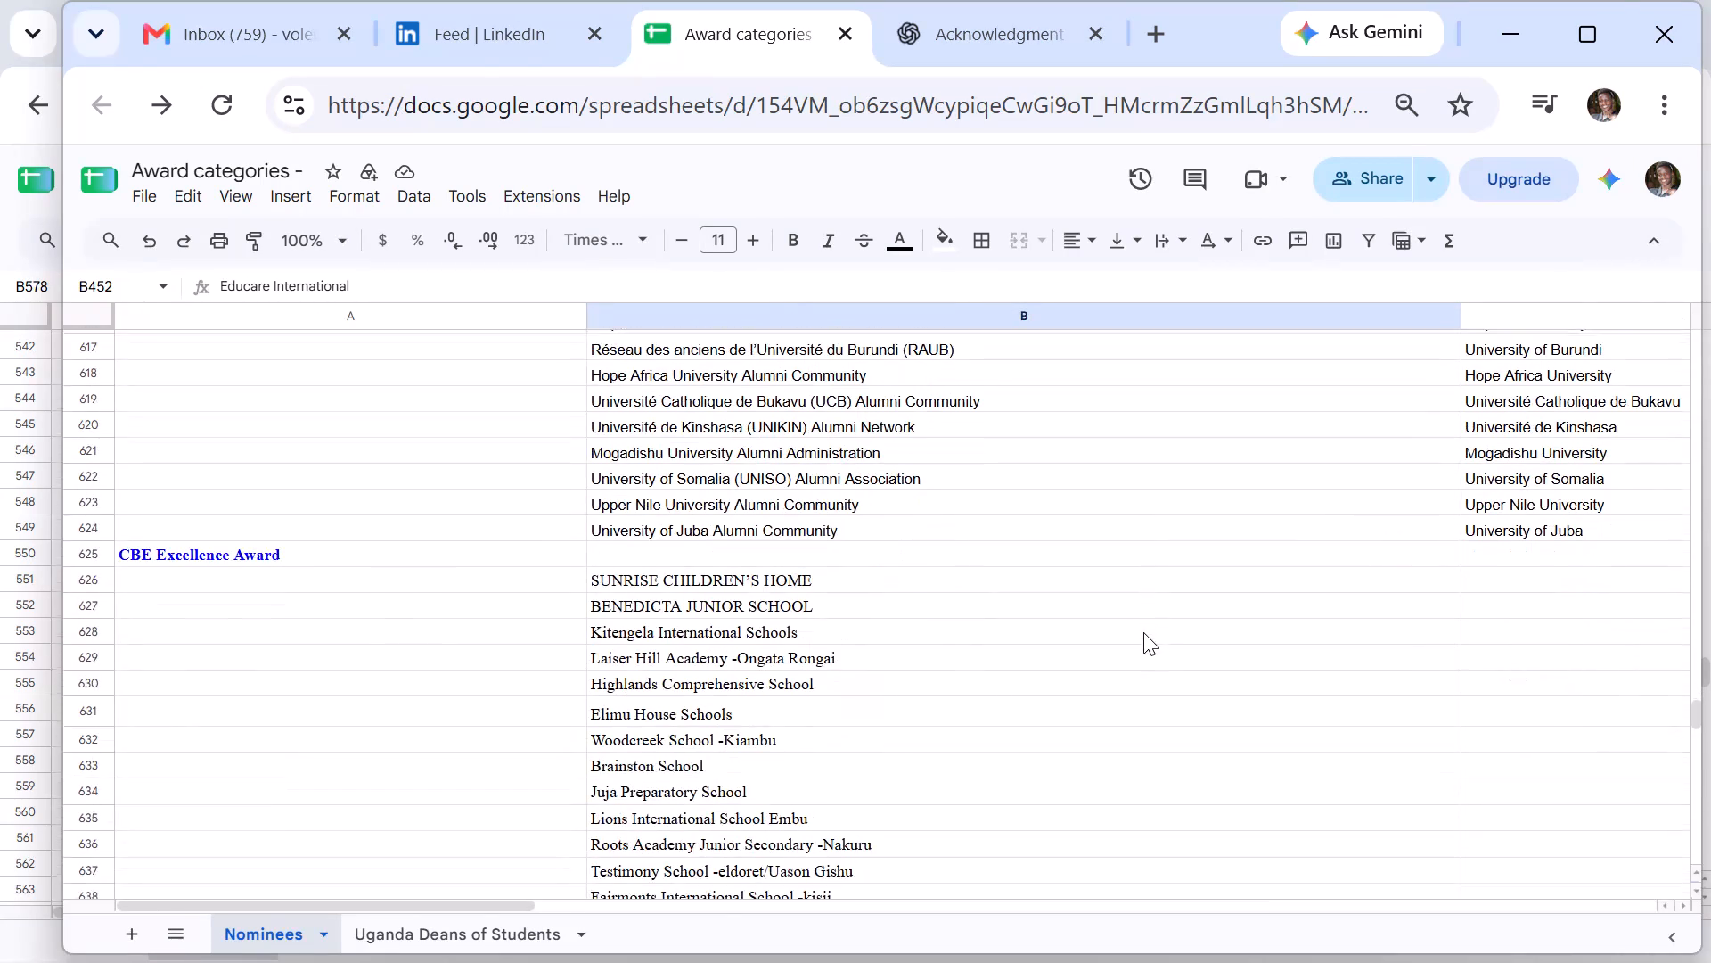
scroll(1143, 632, "down", 4)
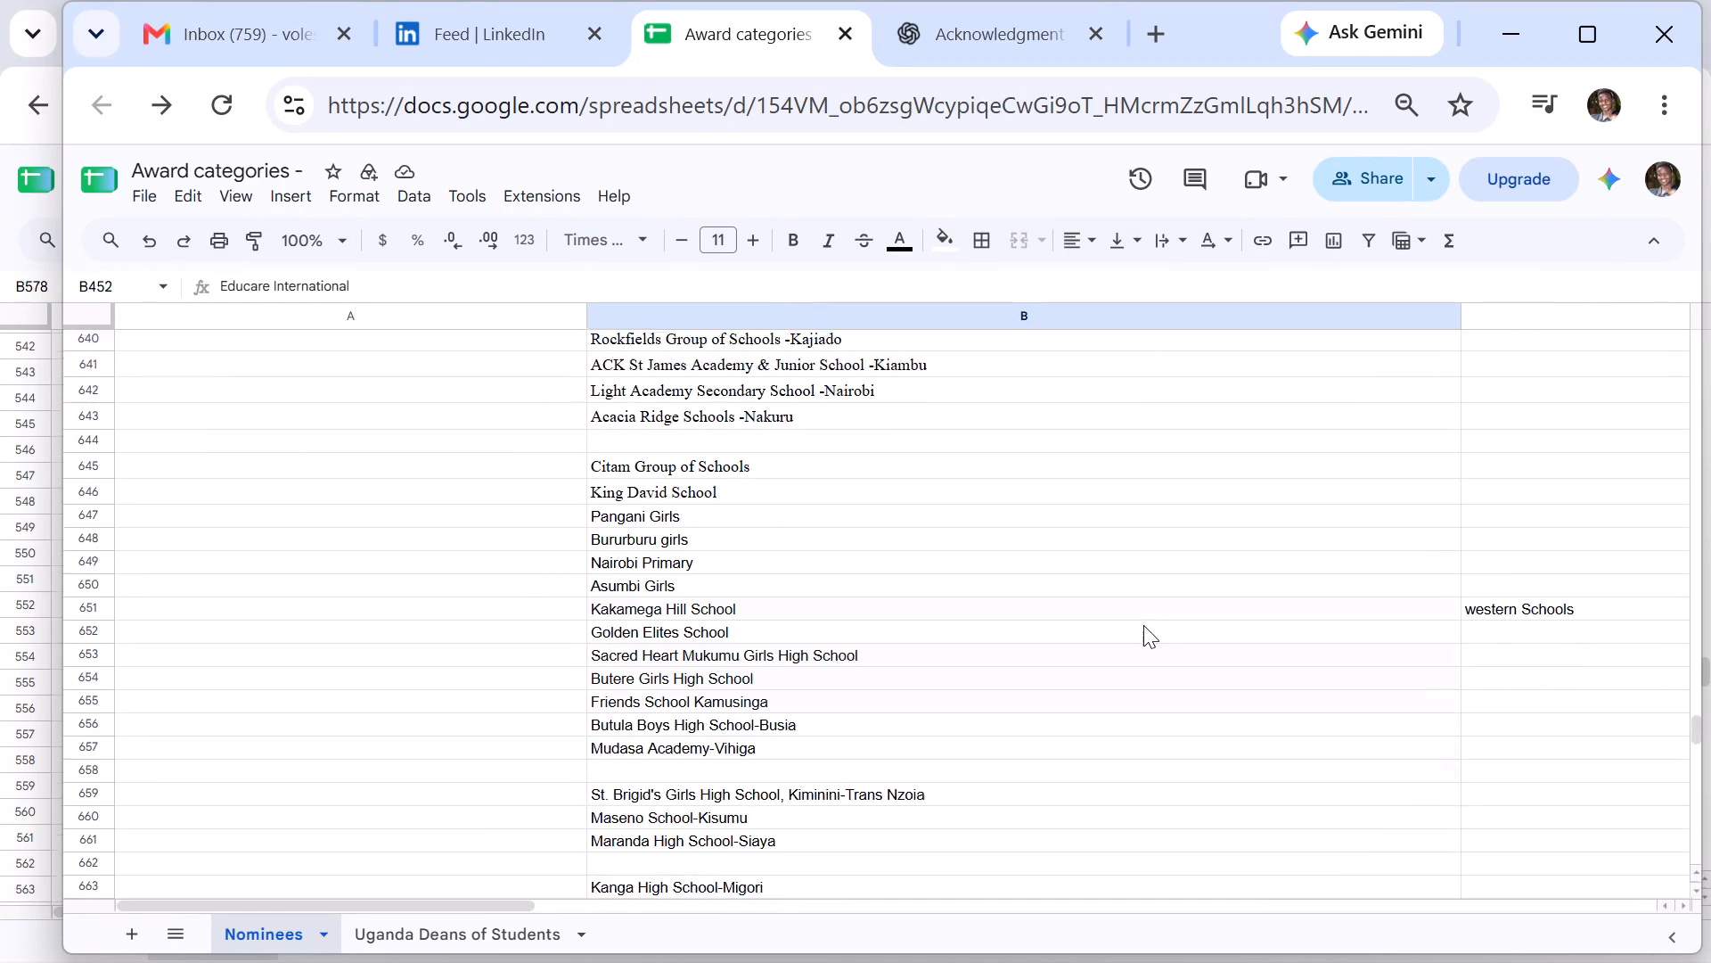
scroll(1143, 625, "down", 1)
scroll(749, 729, "down", 1)
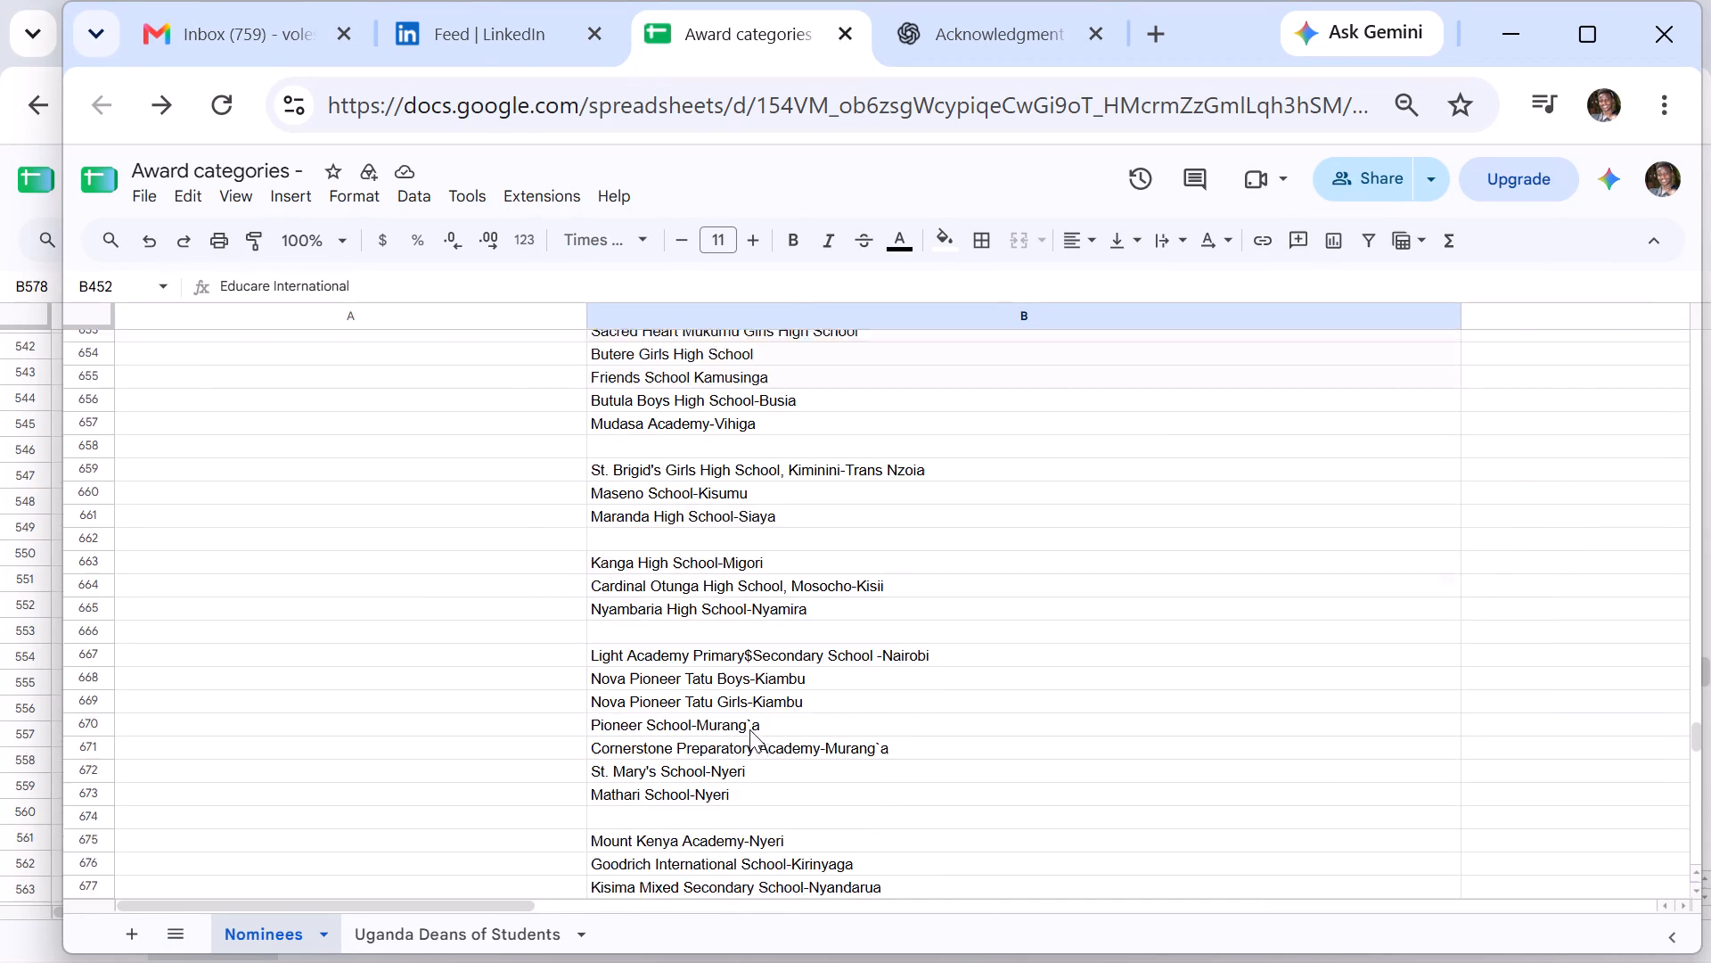
scroll(749, 729, "down", 3)
scroll(725, 482, "down", 3)
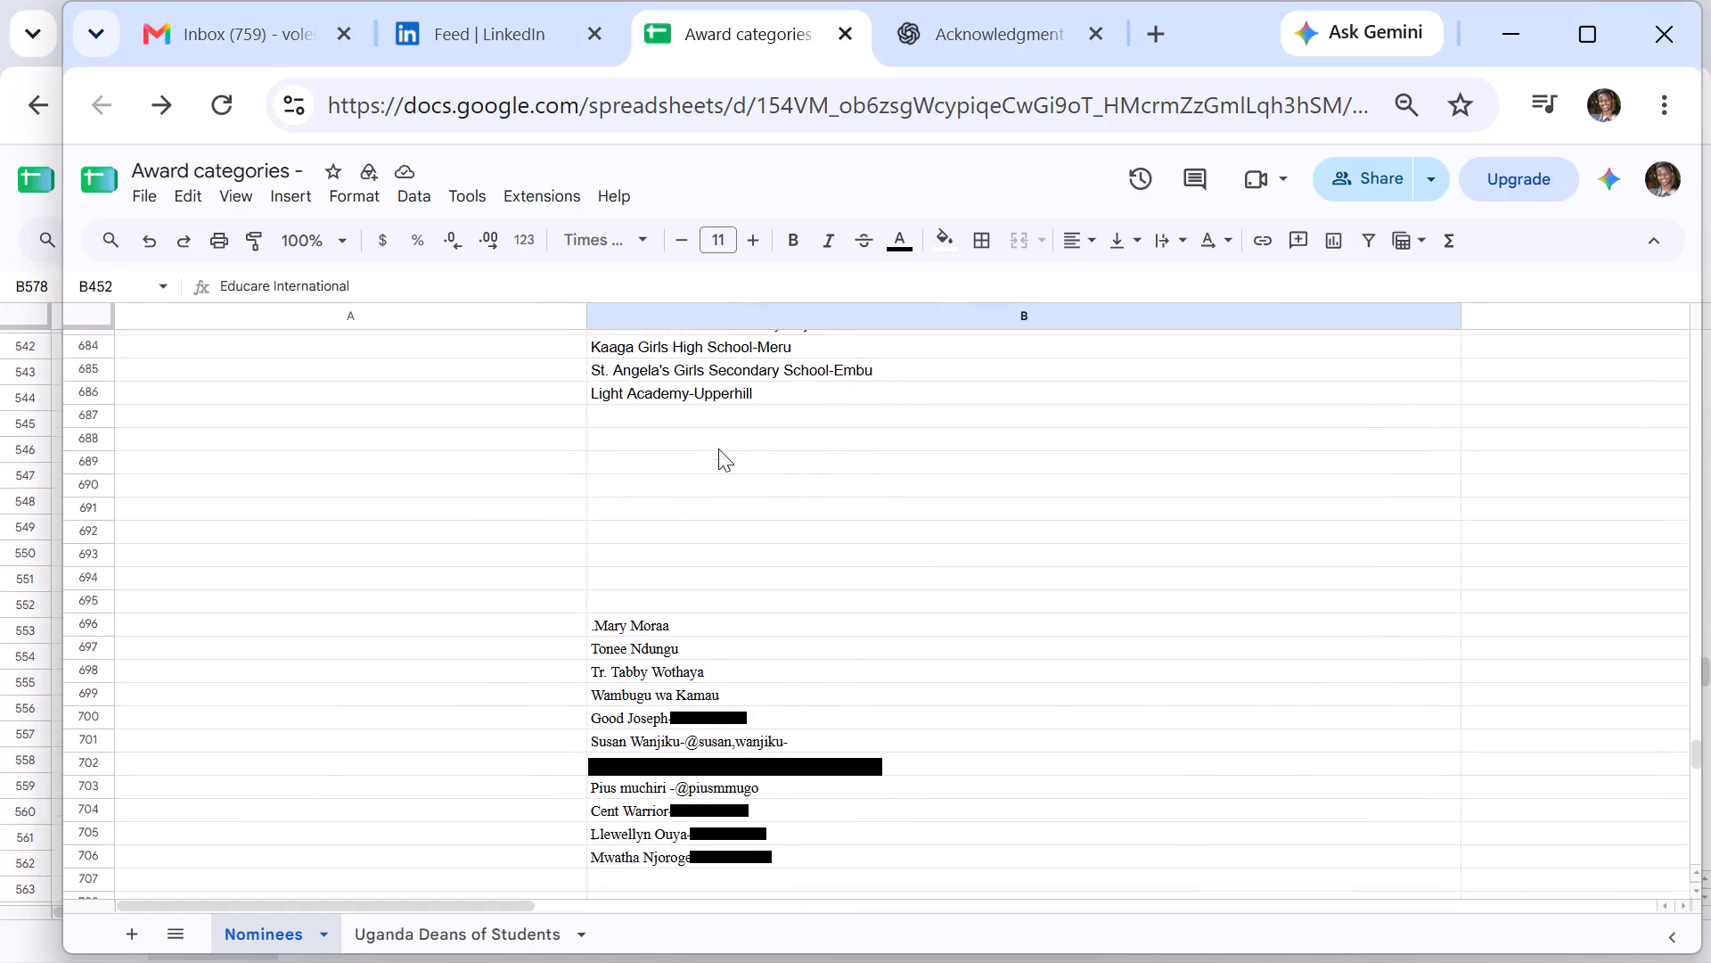
scroll(718, 449, "down", 2)
Review the Principal Of the Year nominees and the private international schools in Kenya and across East Africa.
right_click(718, 449)
scroll(695, 452, "left", 1)
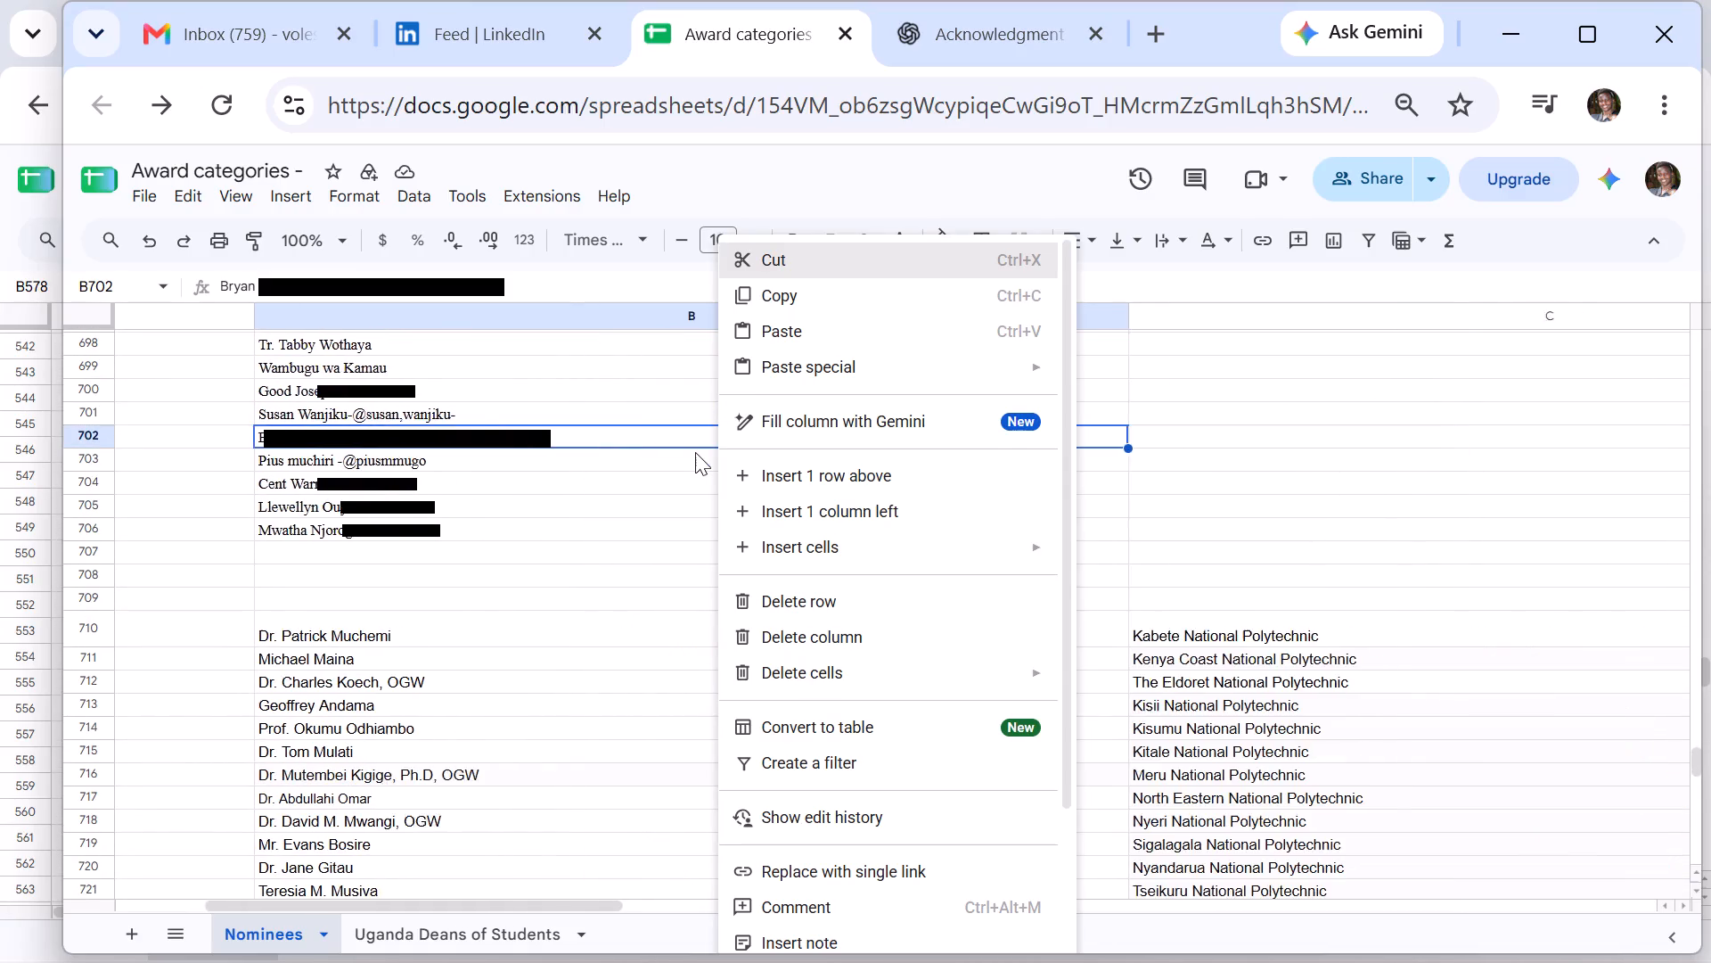
scroll(695, 452, "left", 1)
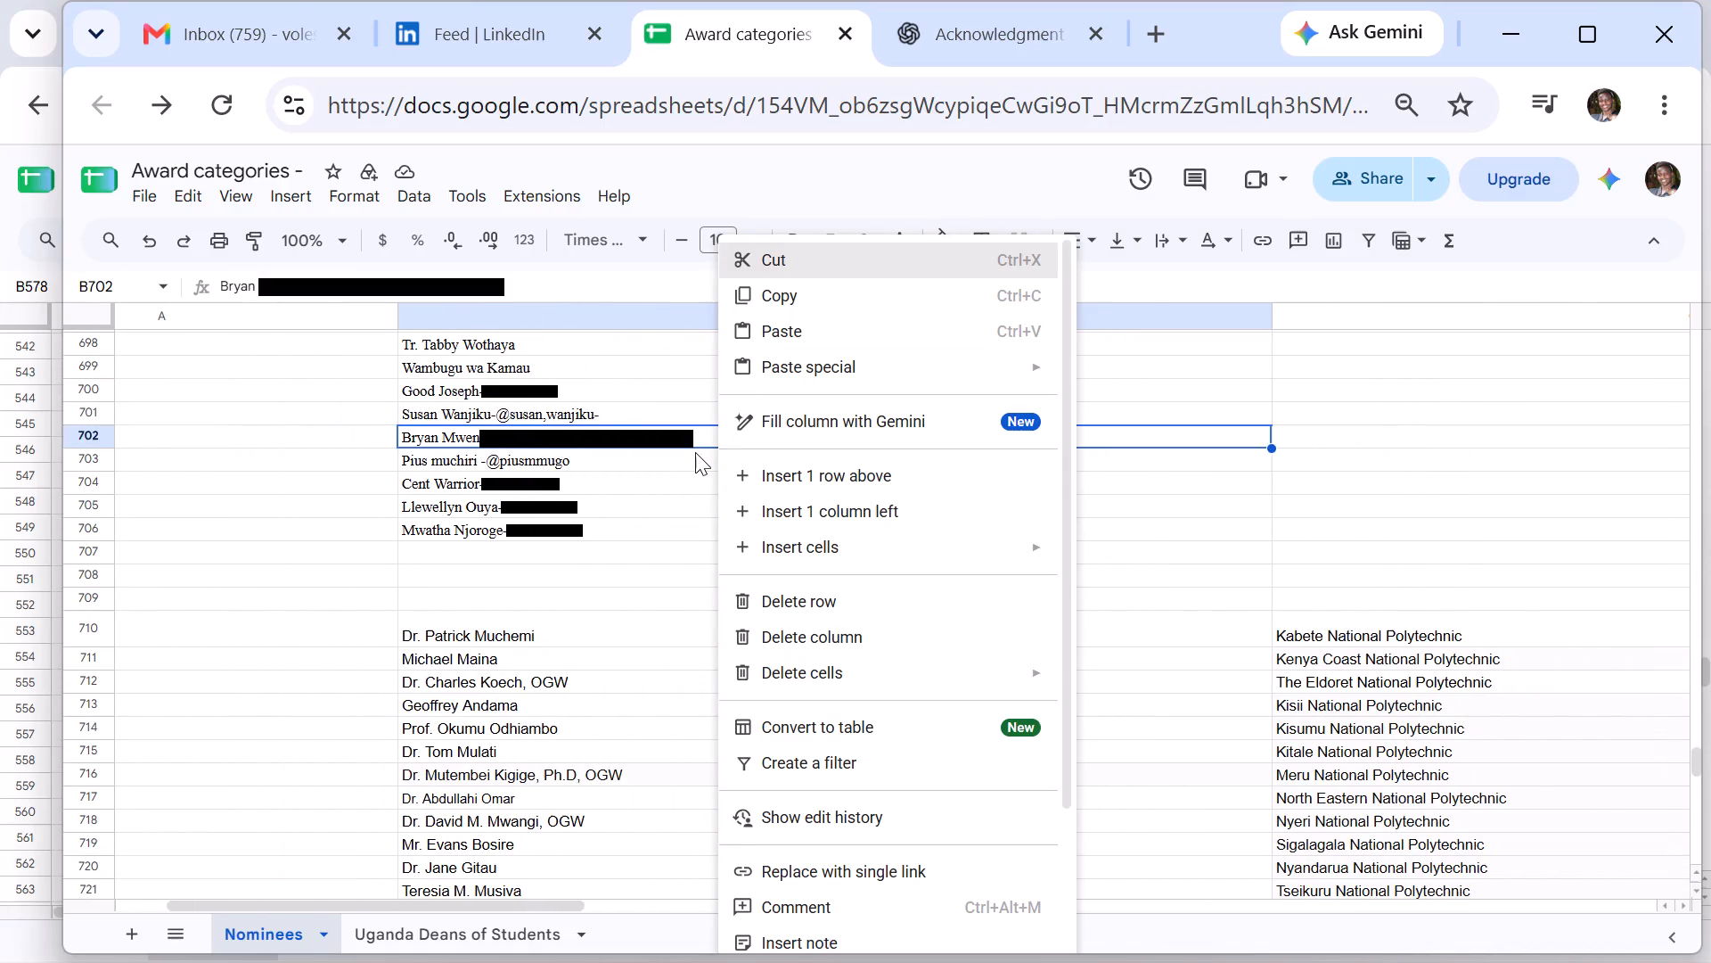
left_click(658, 679)
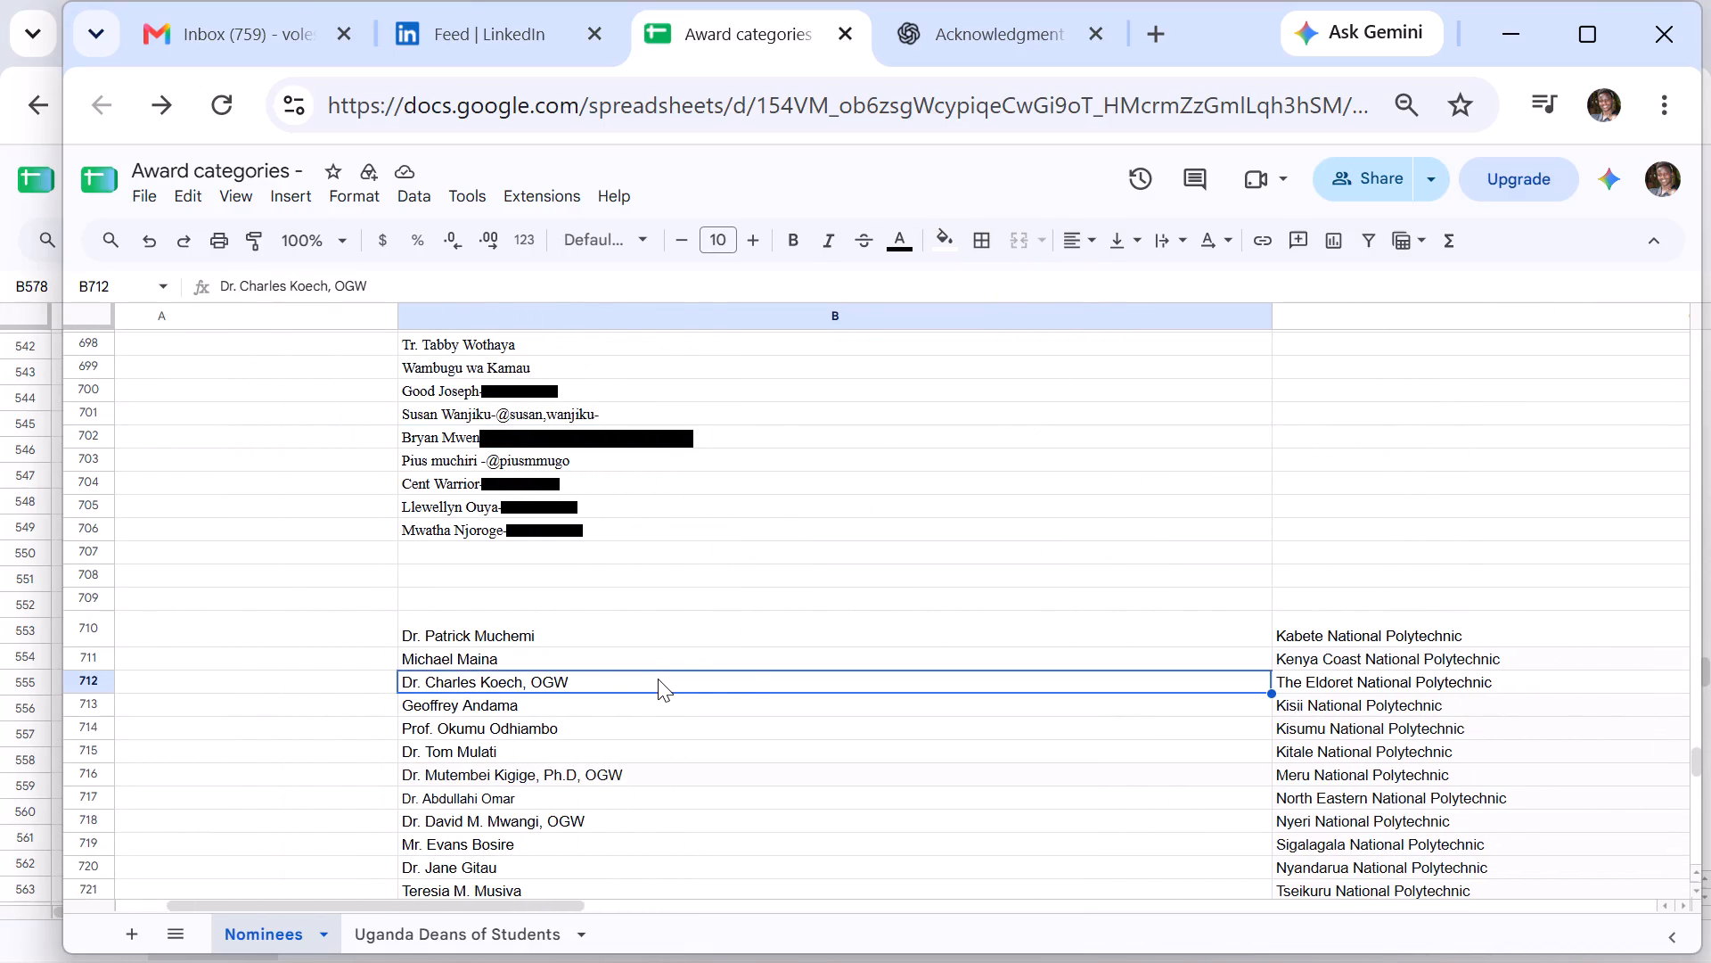
left_click(658, 679)
scroll(658, 679, "right", 2)
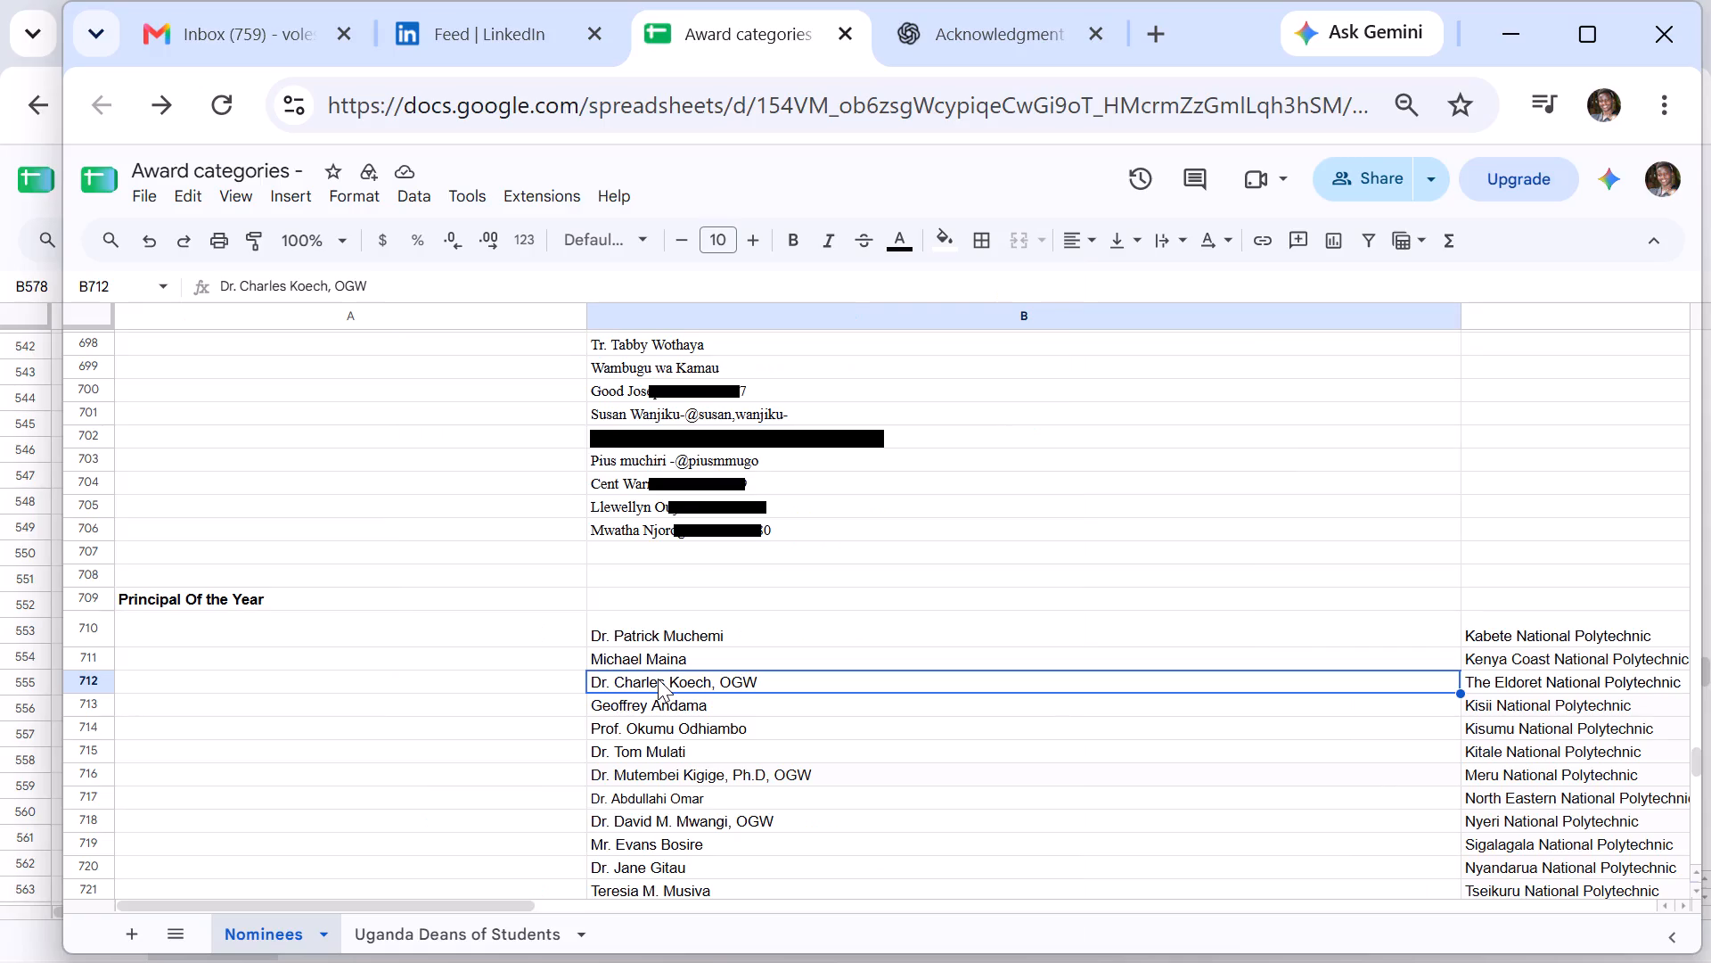
left_click(658, 679)
scroll(491, 595, "down", 1)
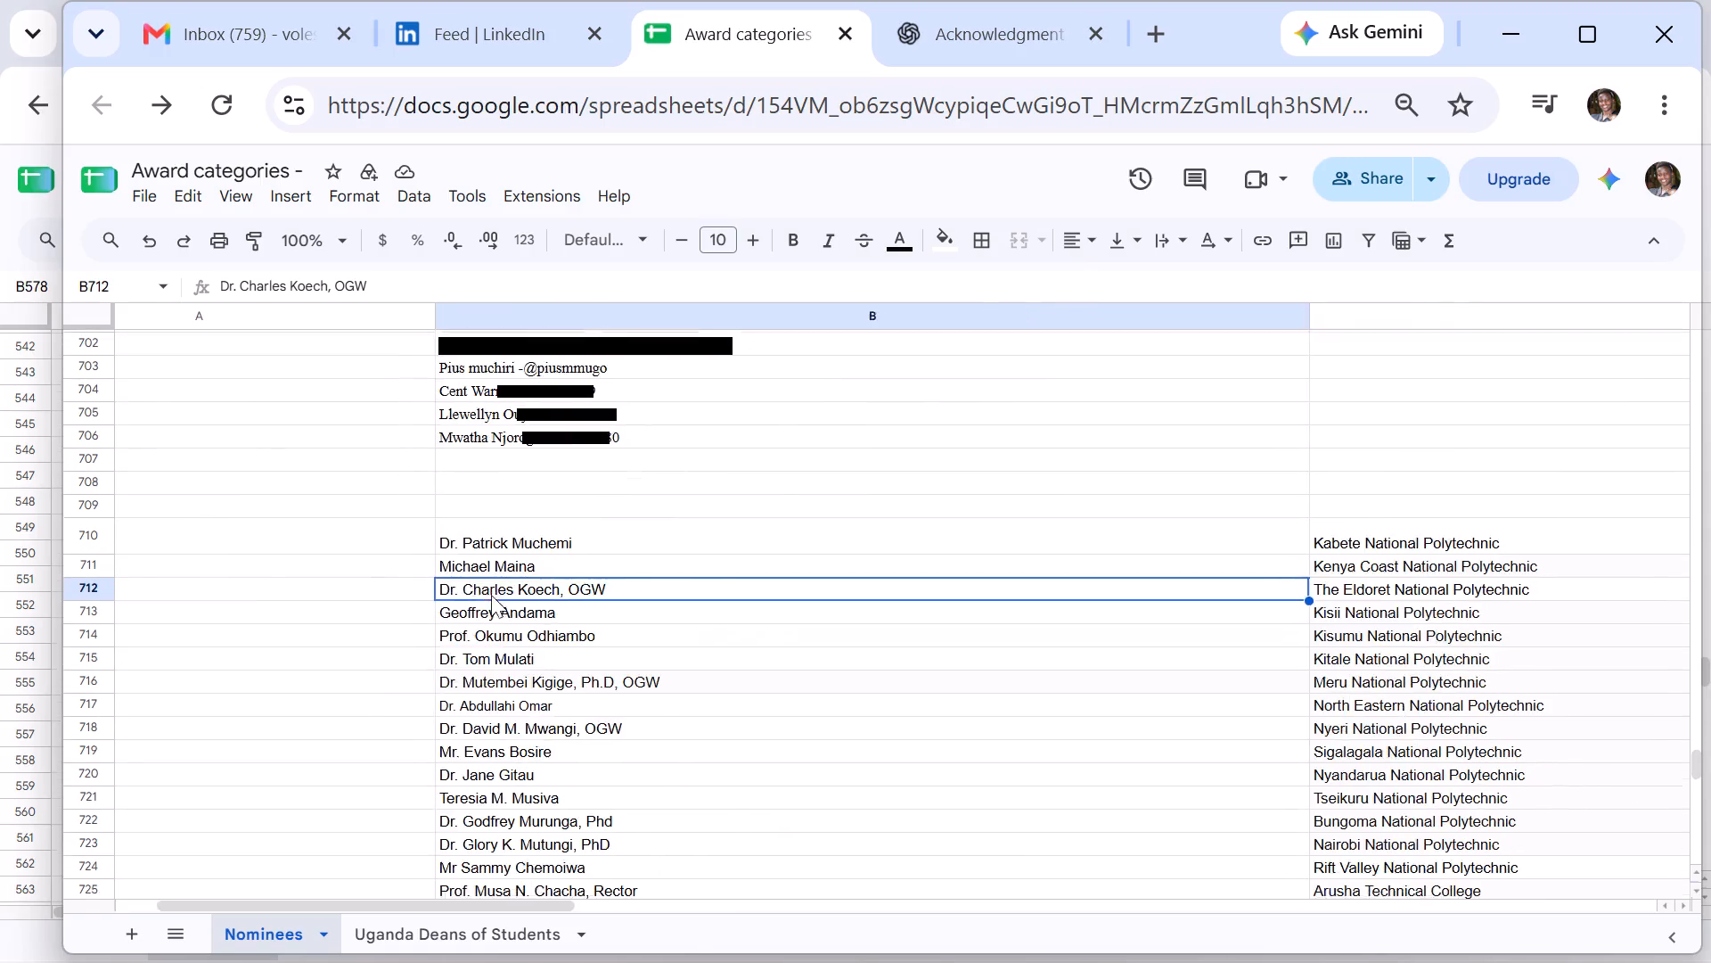
scroll(491, 595, "down", 5)
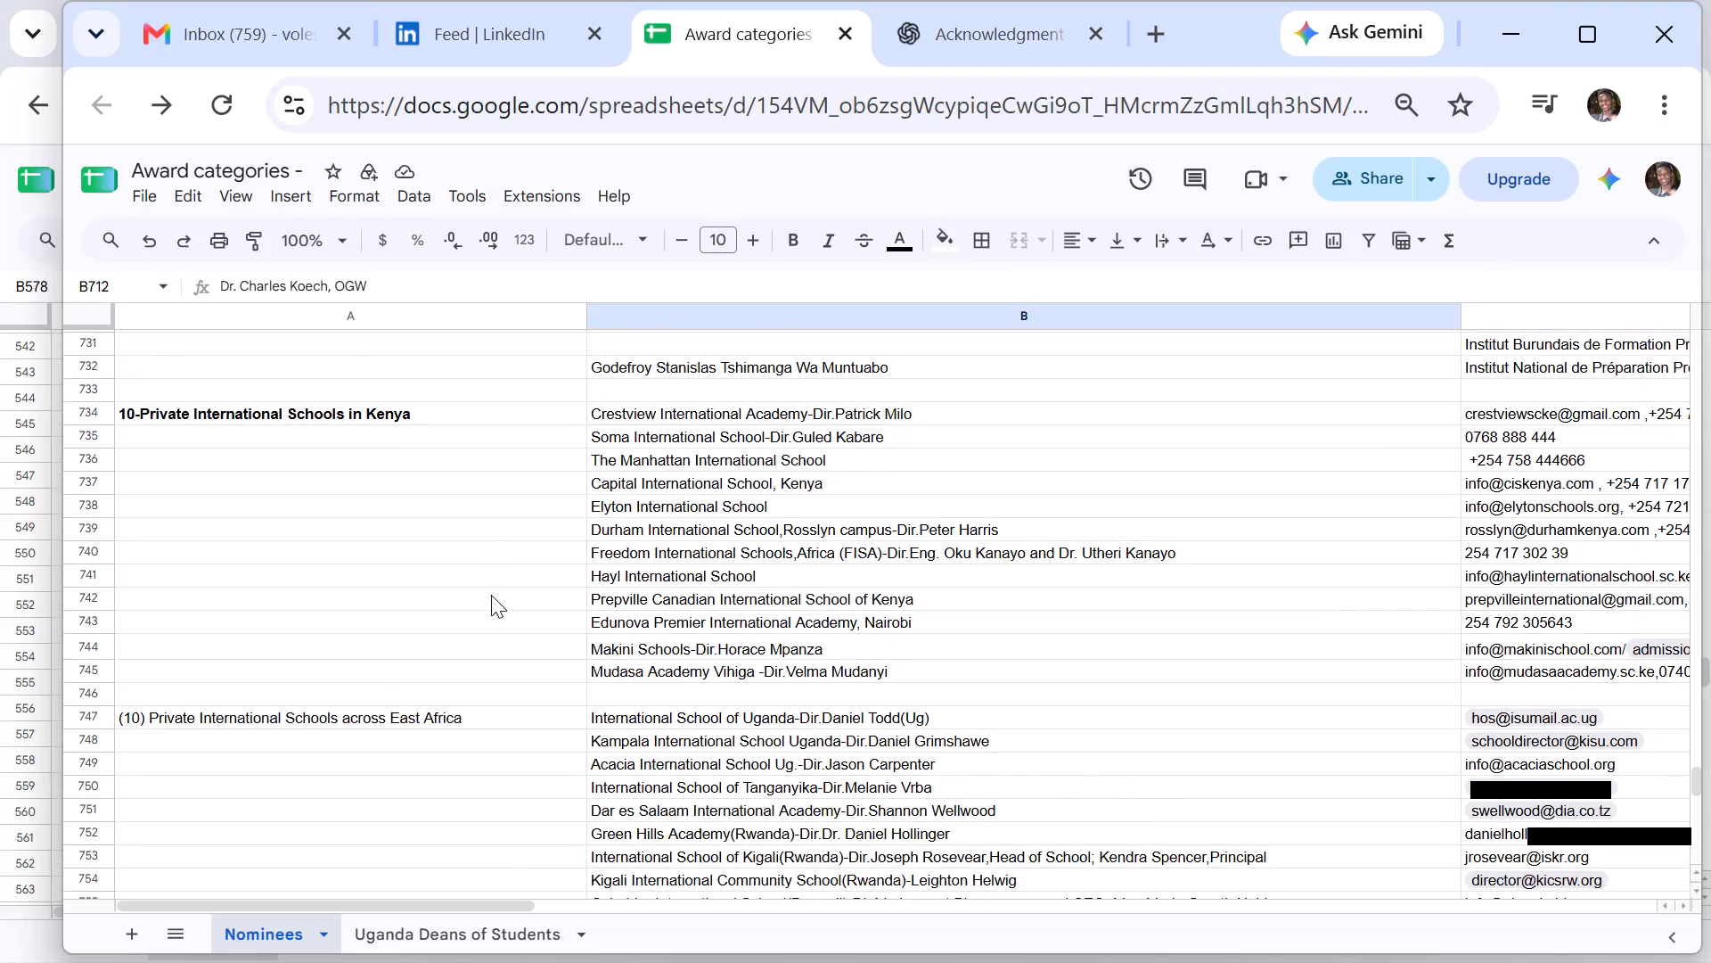
scroll(491, 595, "down", 5)
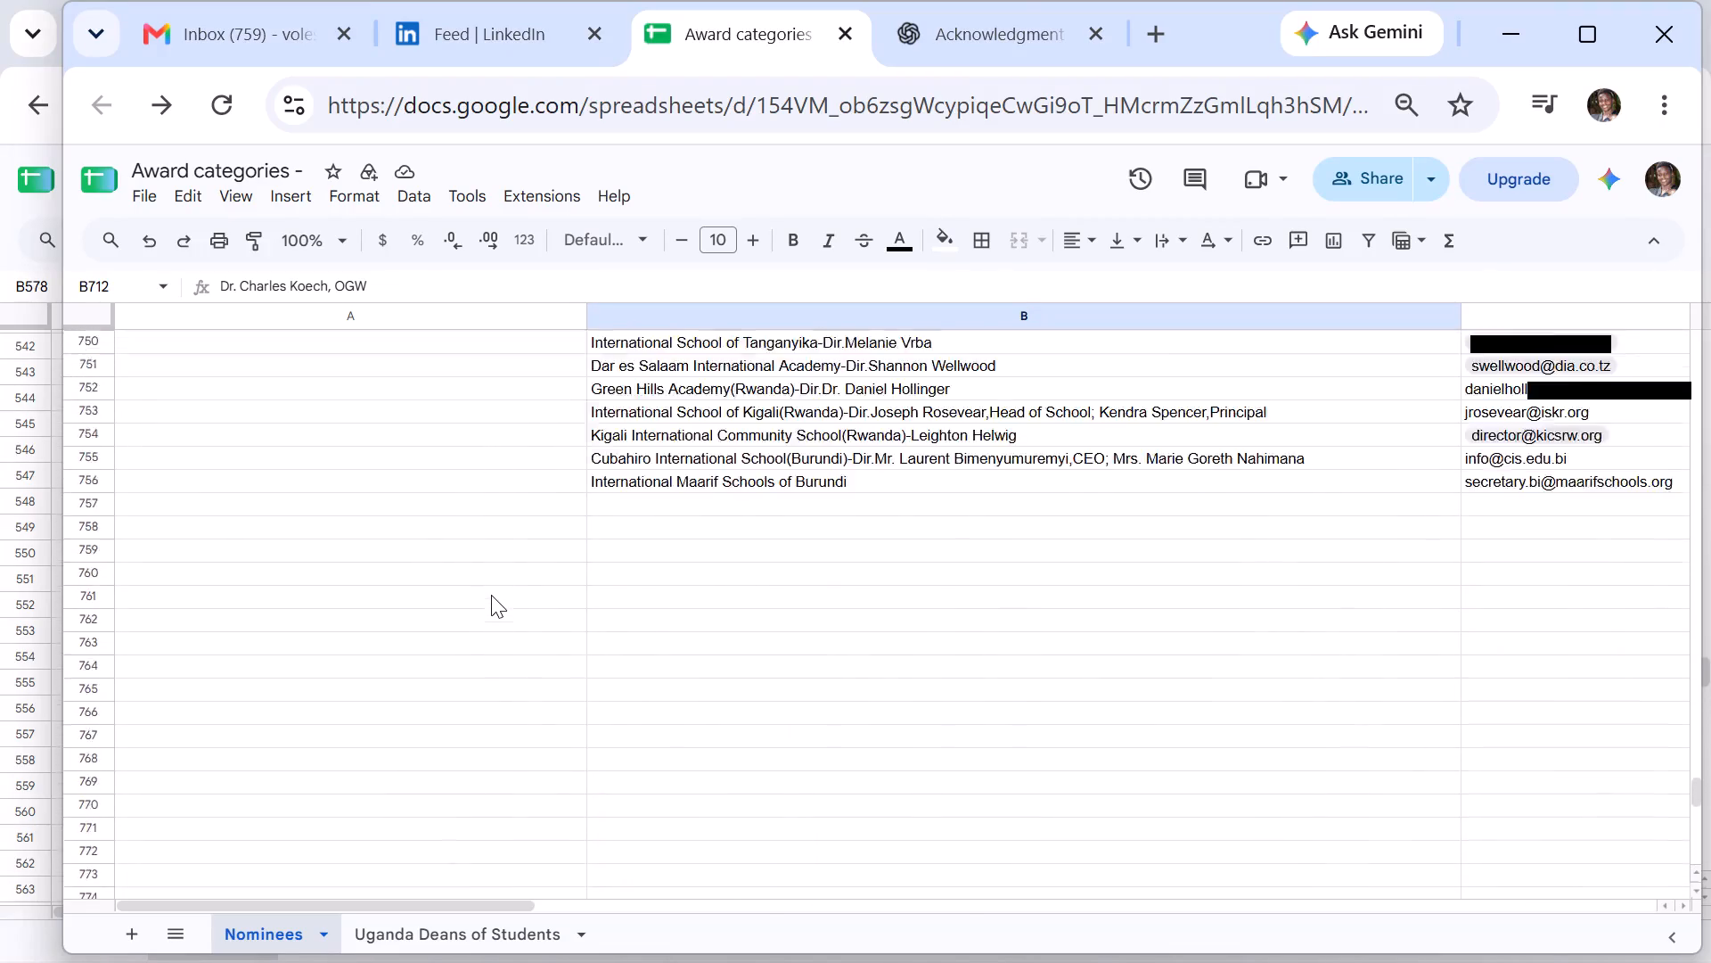
Look back up through the nominees from the private international schools to Lecturer of the Year.
scroll(491, 595, "up", 2)
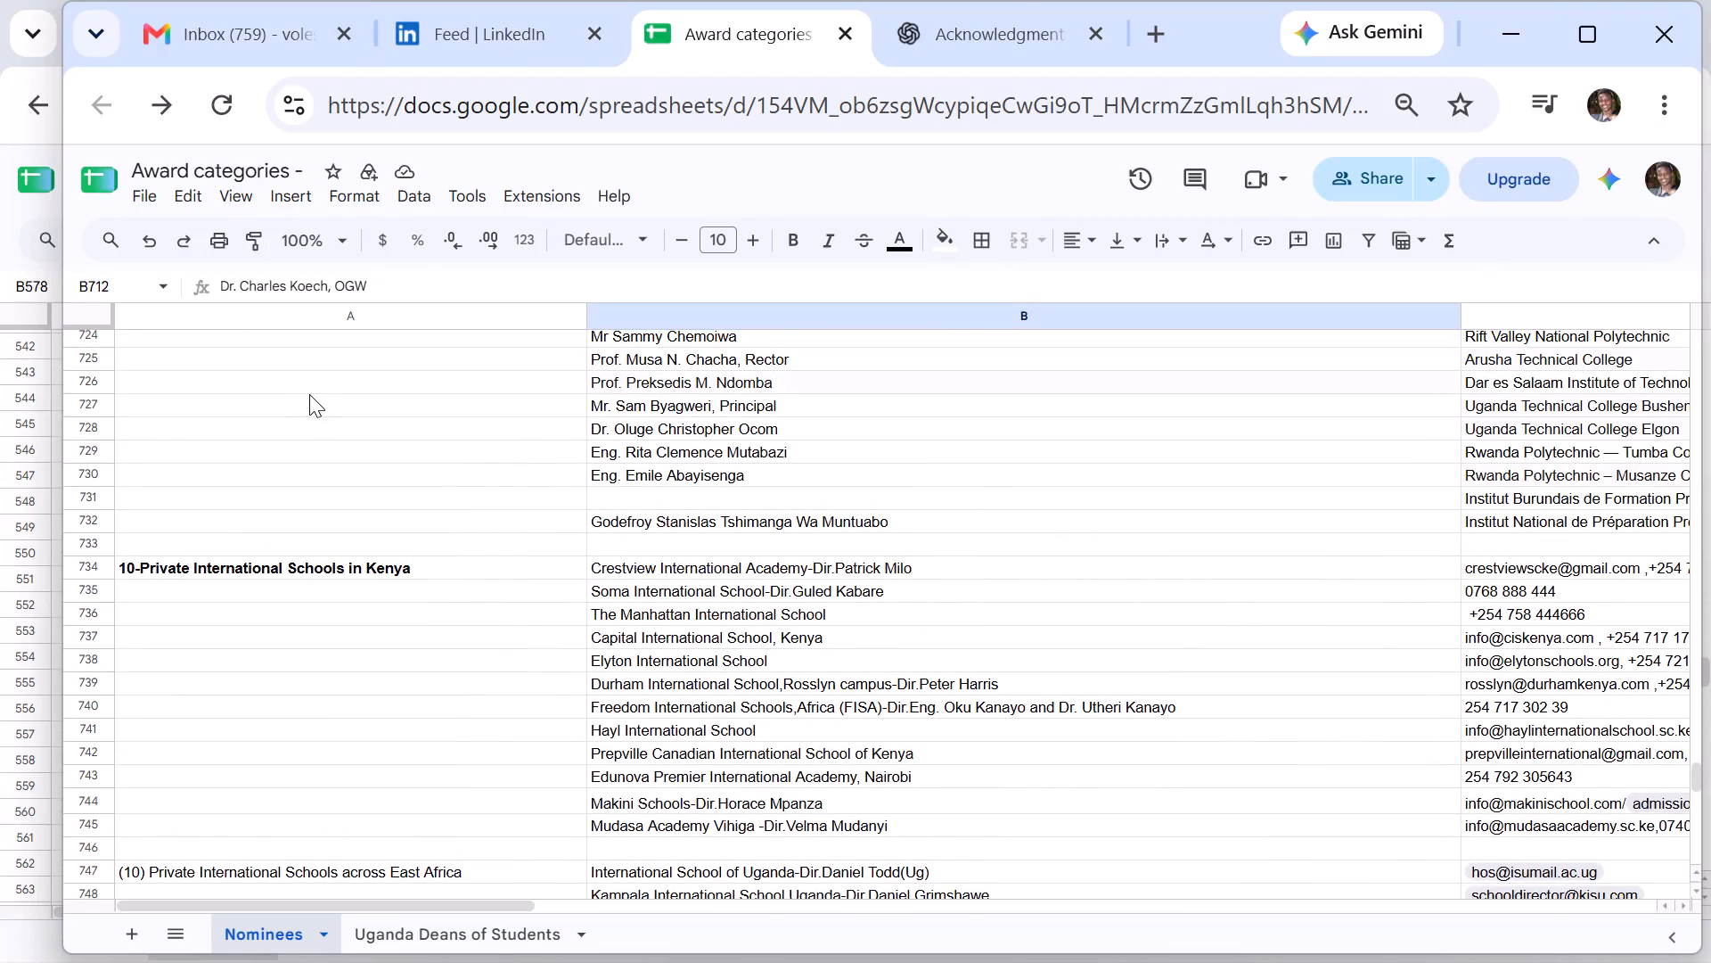
scroll(309, 394, "up", 2)
scroll(309, 394, "right", 2)
scroll(309, 394, "up", 3)
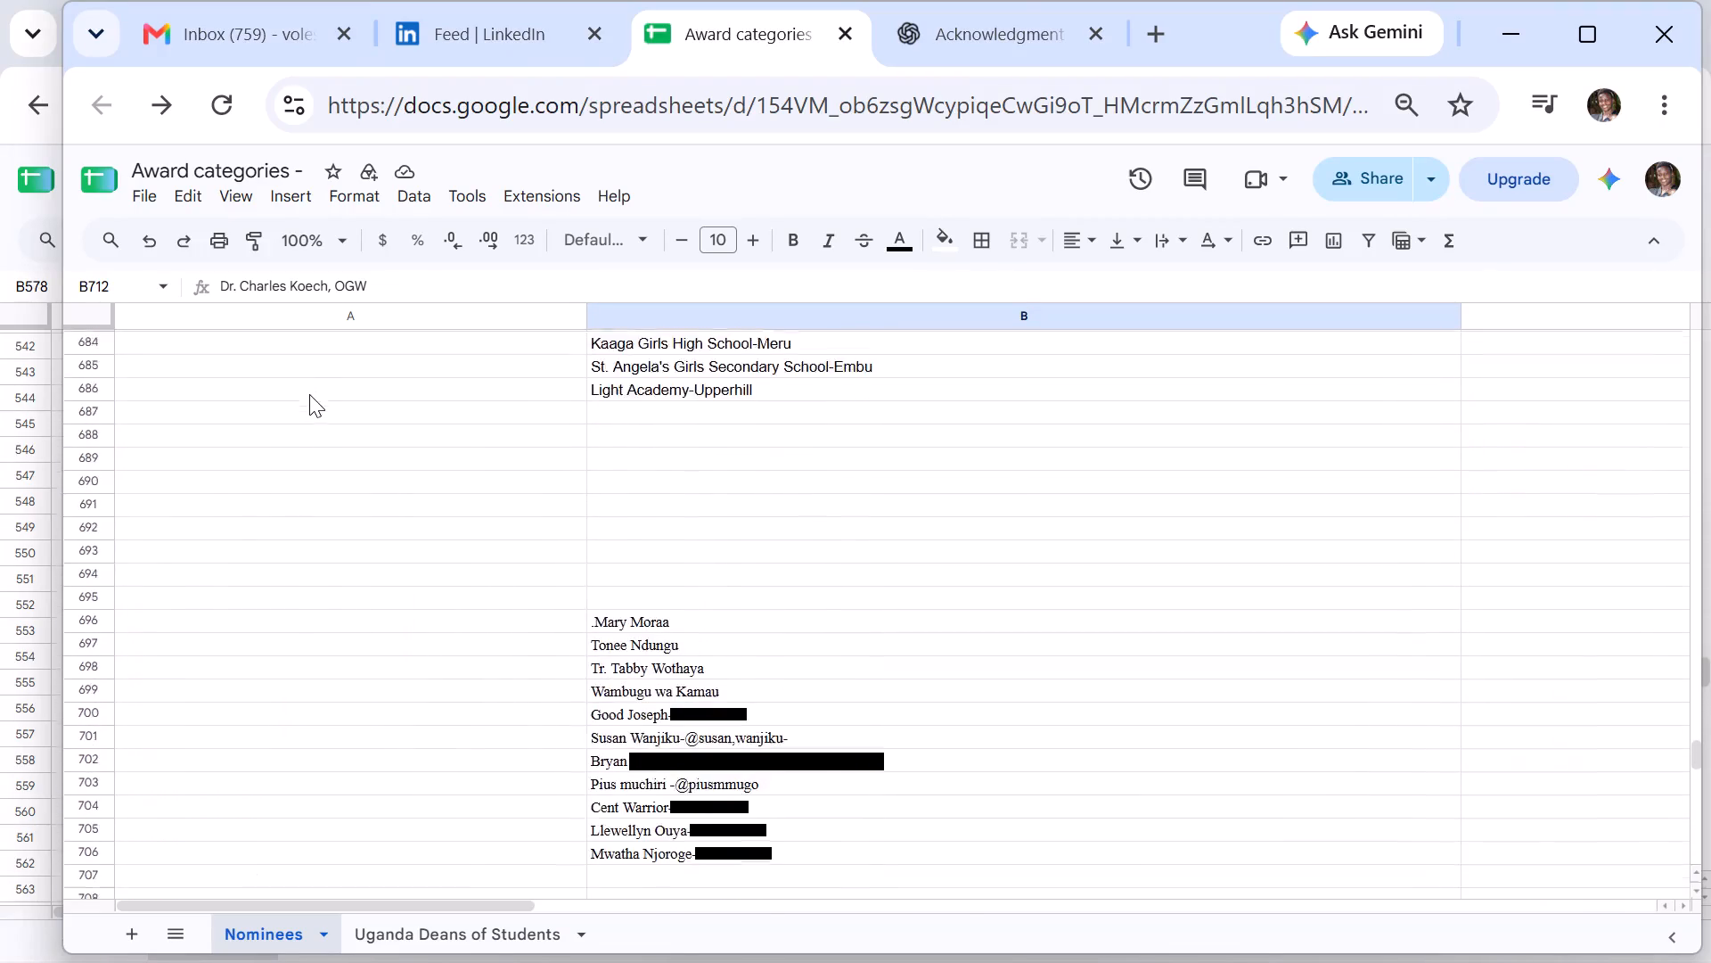
scroll(309, 394, "up", 11)
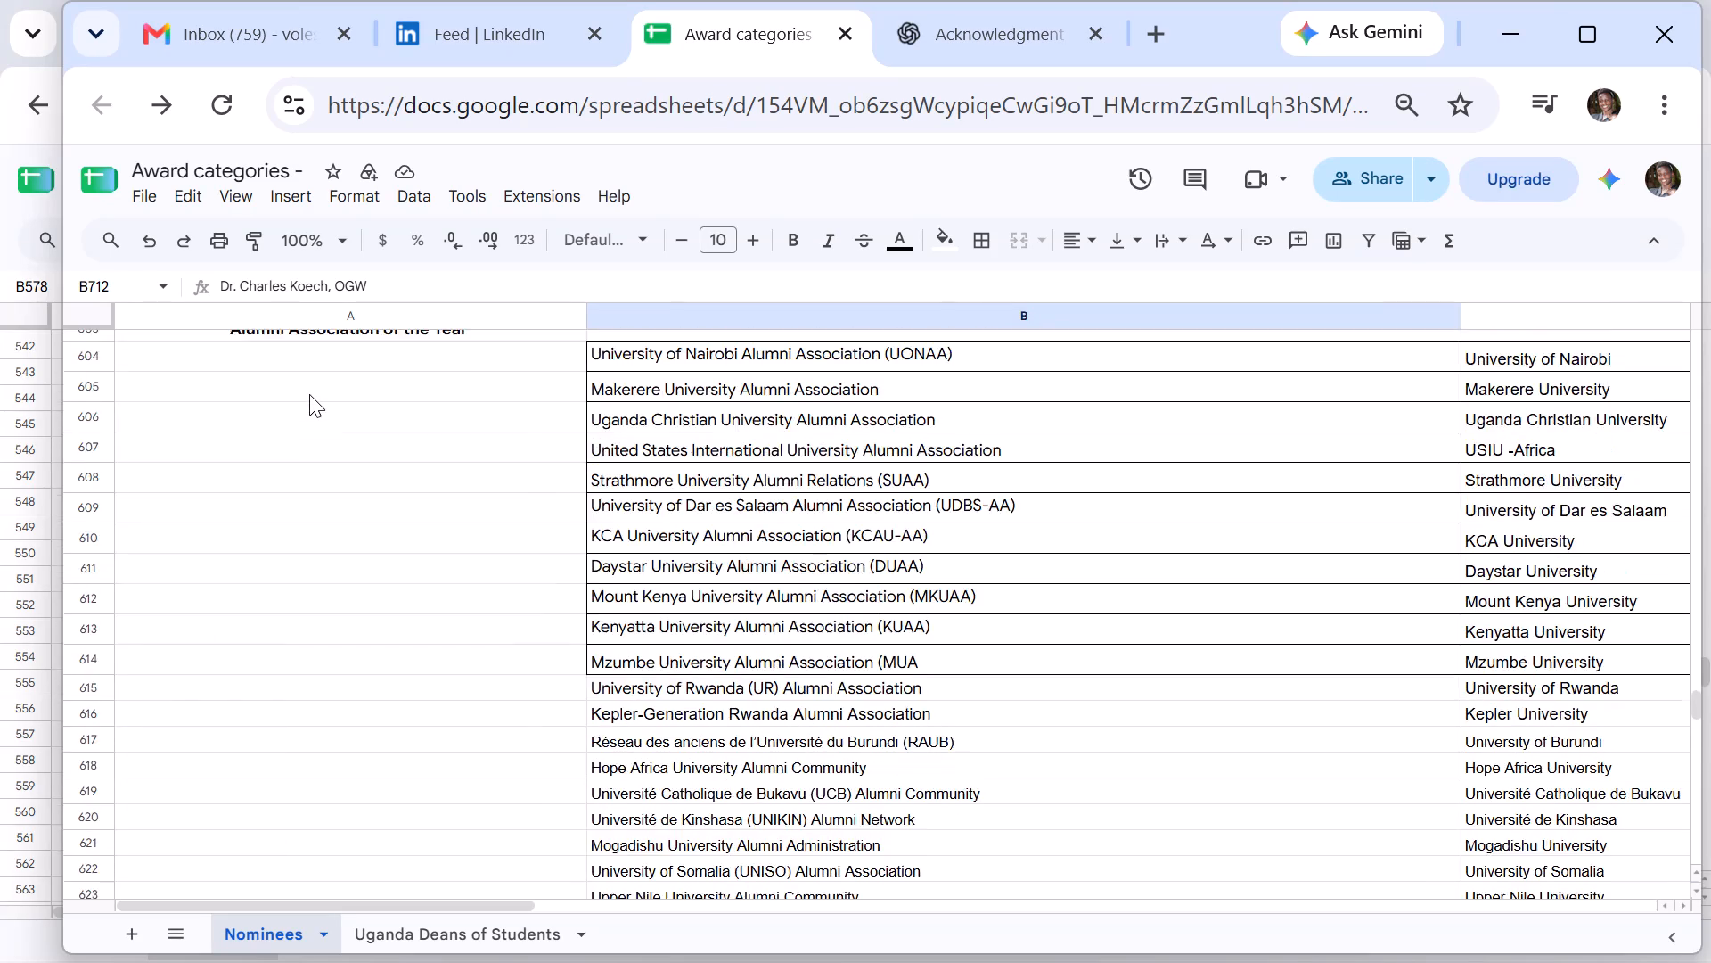
scroll(309, 394, "up", 13)
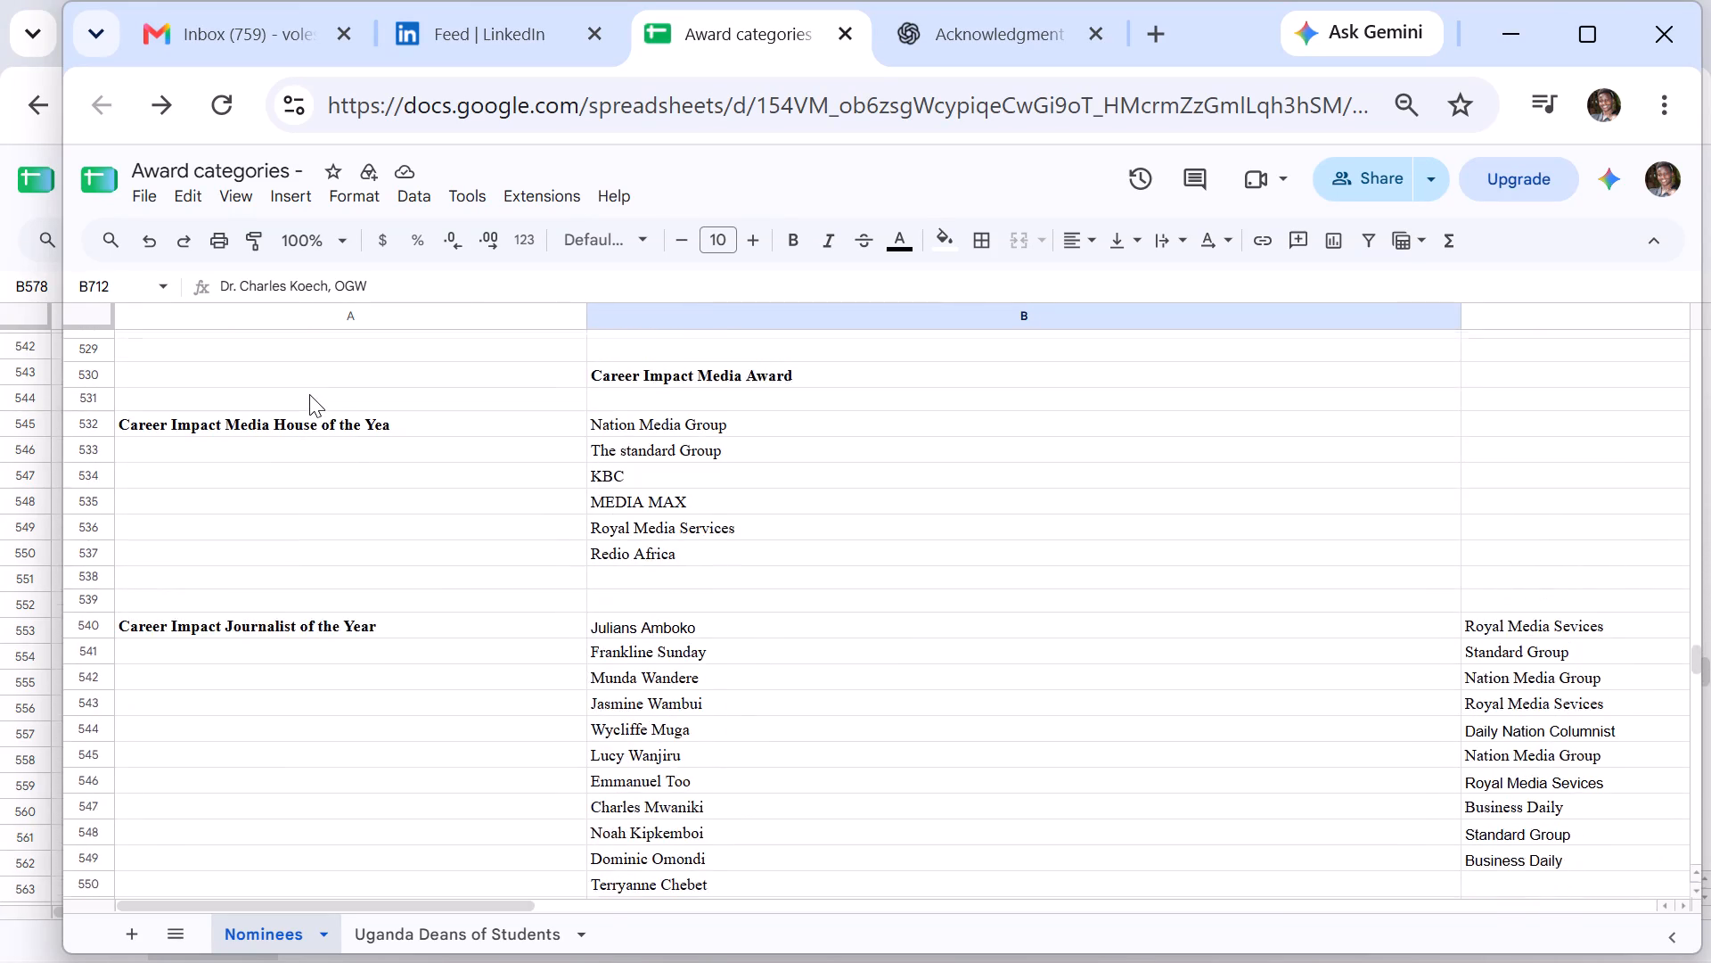
scroll(309, 394, "up", 6)
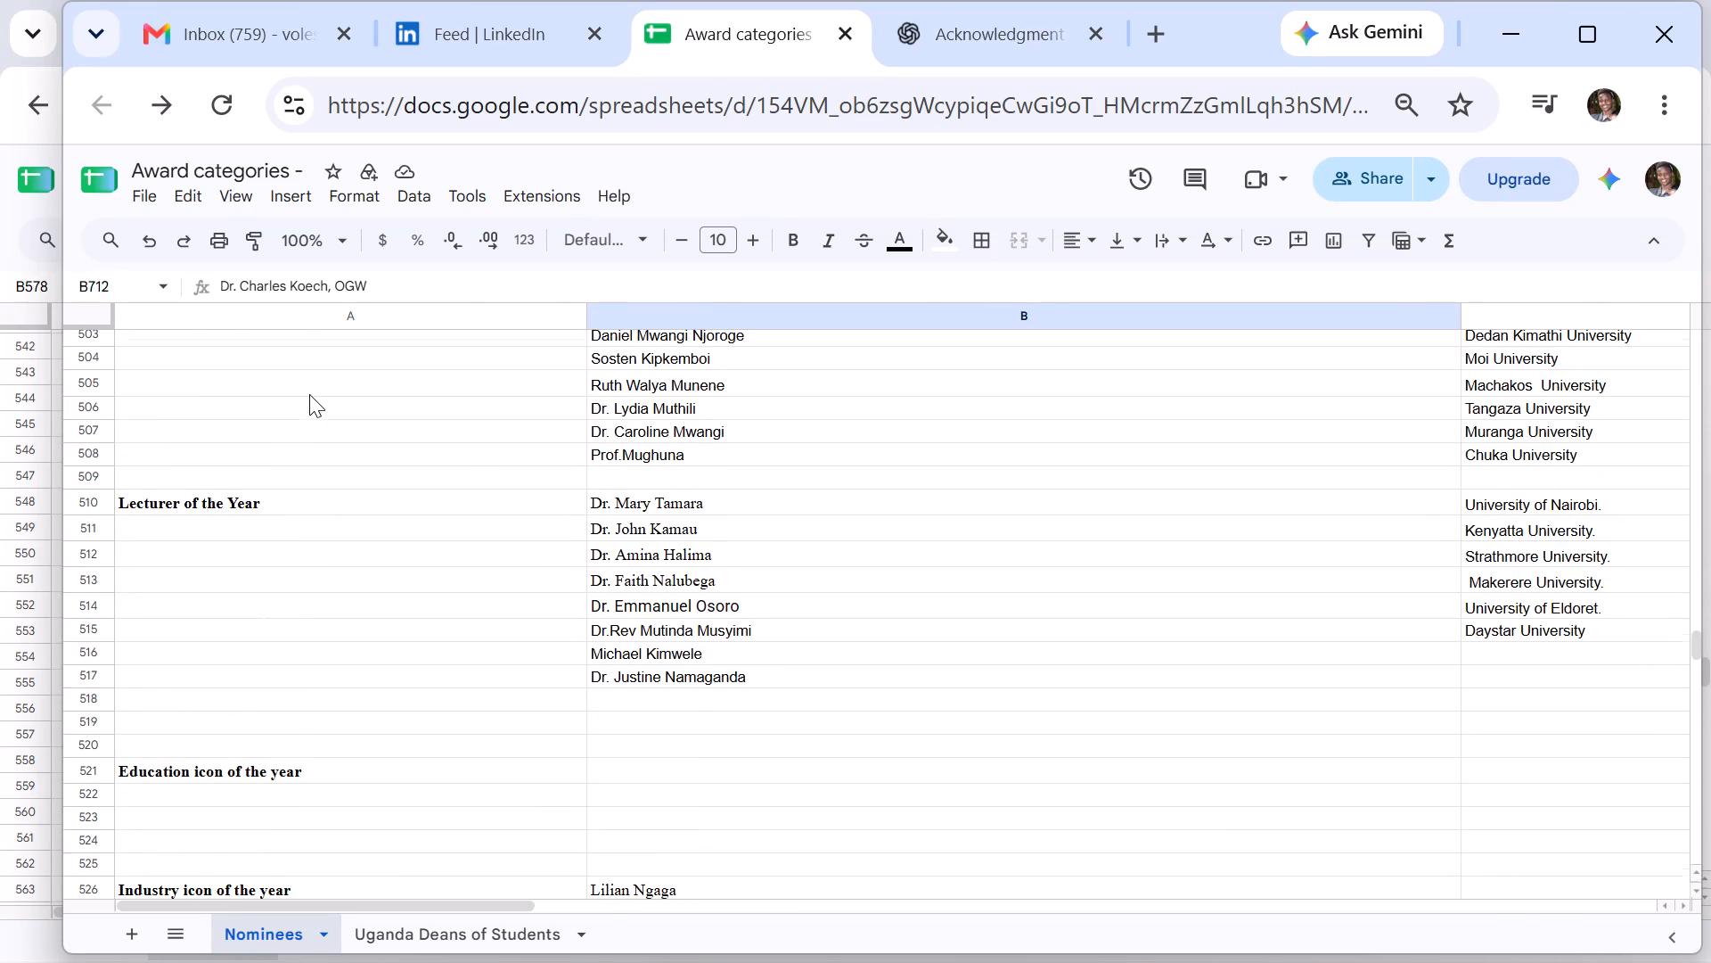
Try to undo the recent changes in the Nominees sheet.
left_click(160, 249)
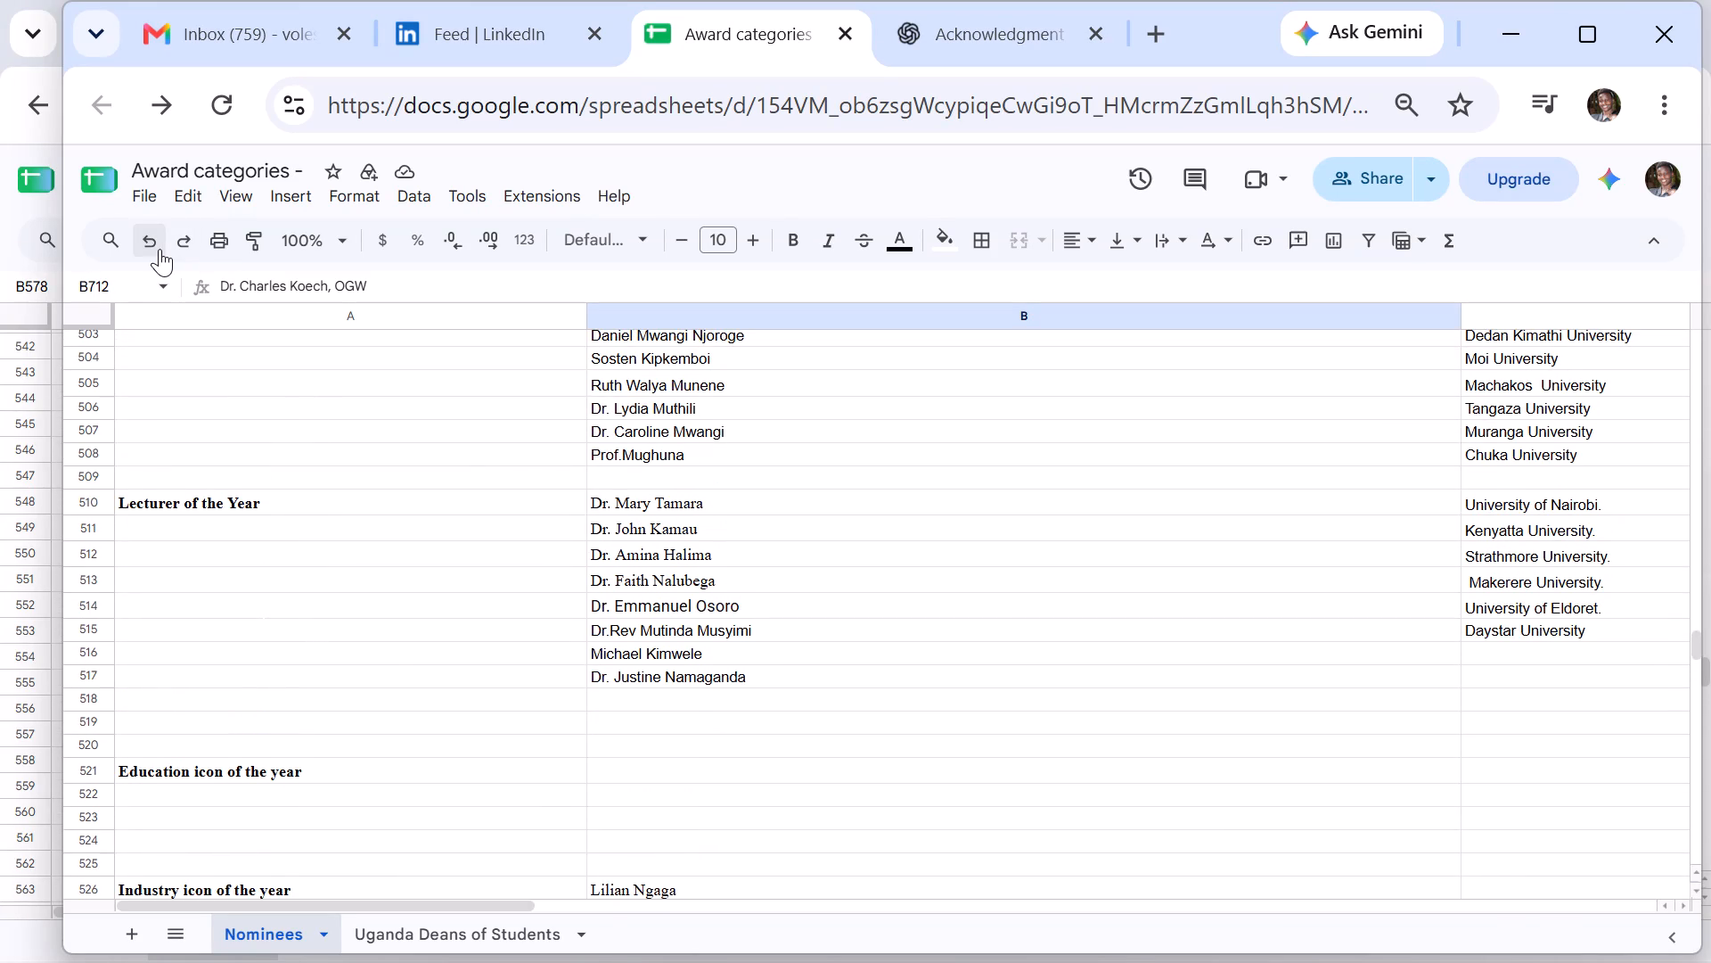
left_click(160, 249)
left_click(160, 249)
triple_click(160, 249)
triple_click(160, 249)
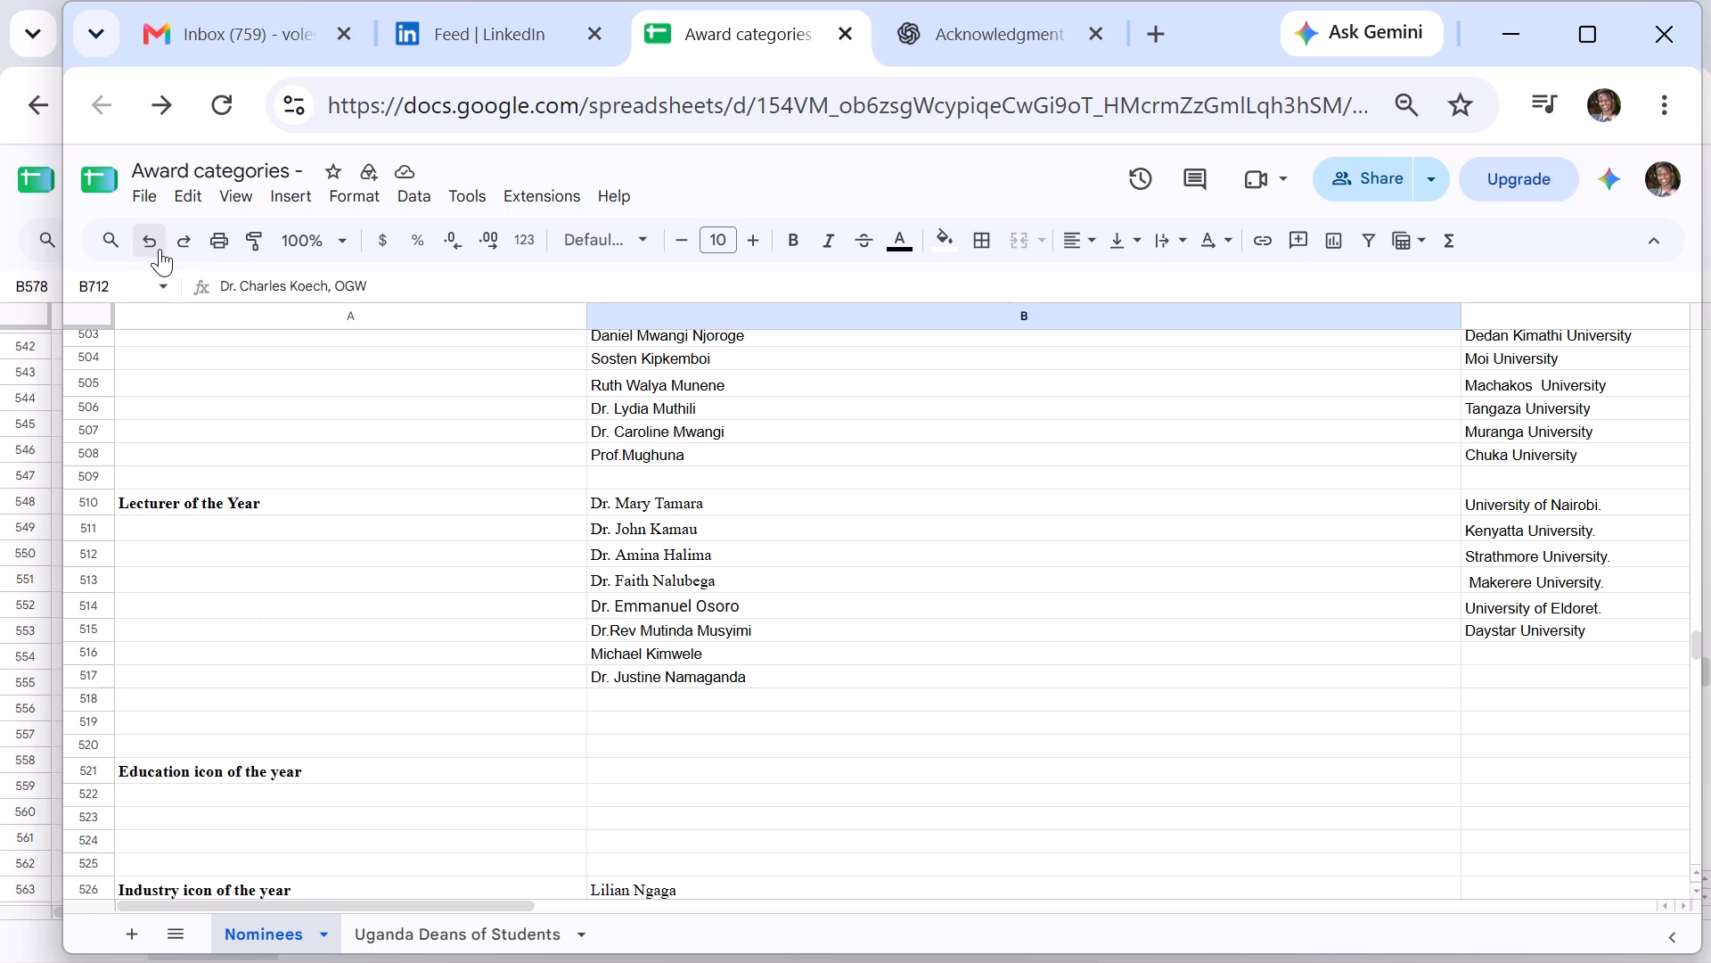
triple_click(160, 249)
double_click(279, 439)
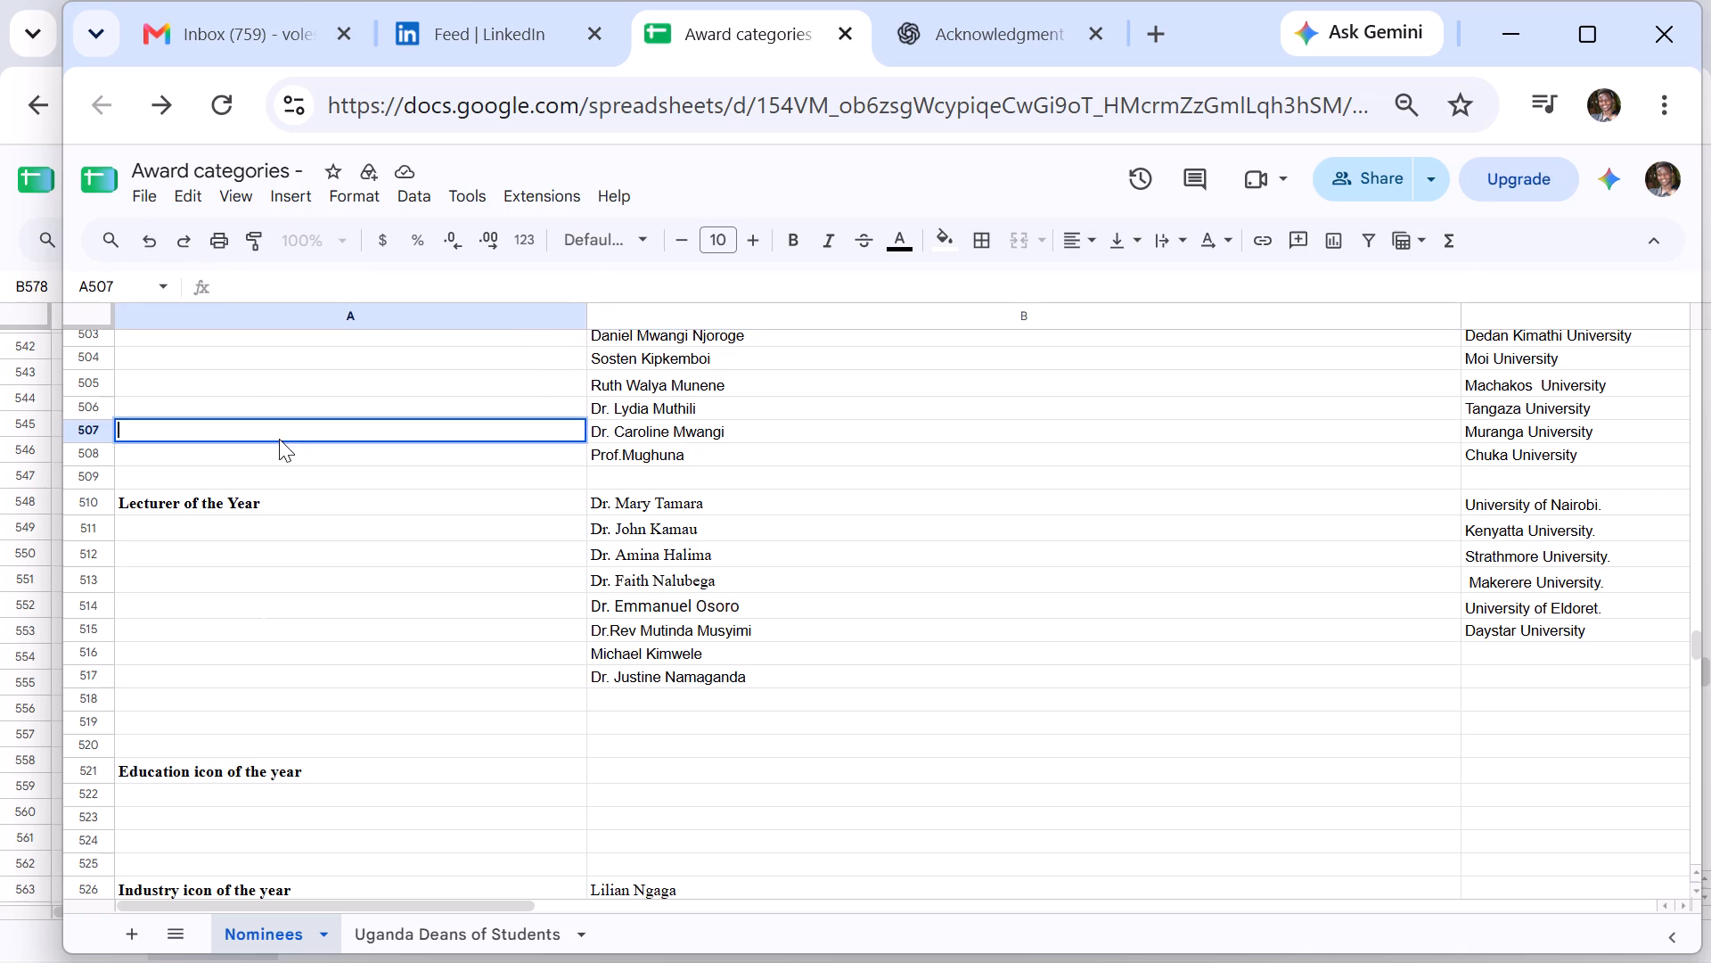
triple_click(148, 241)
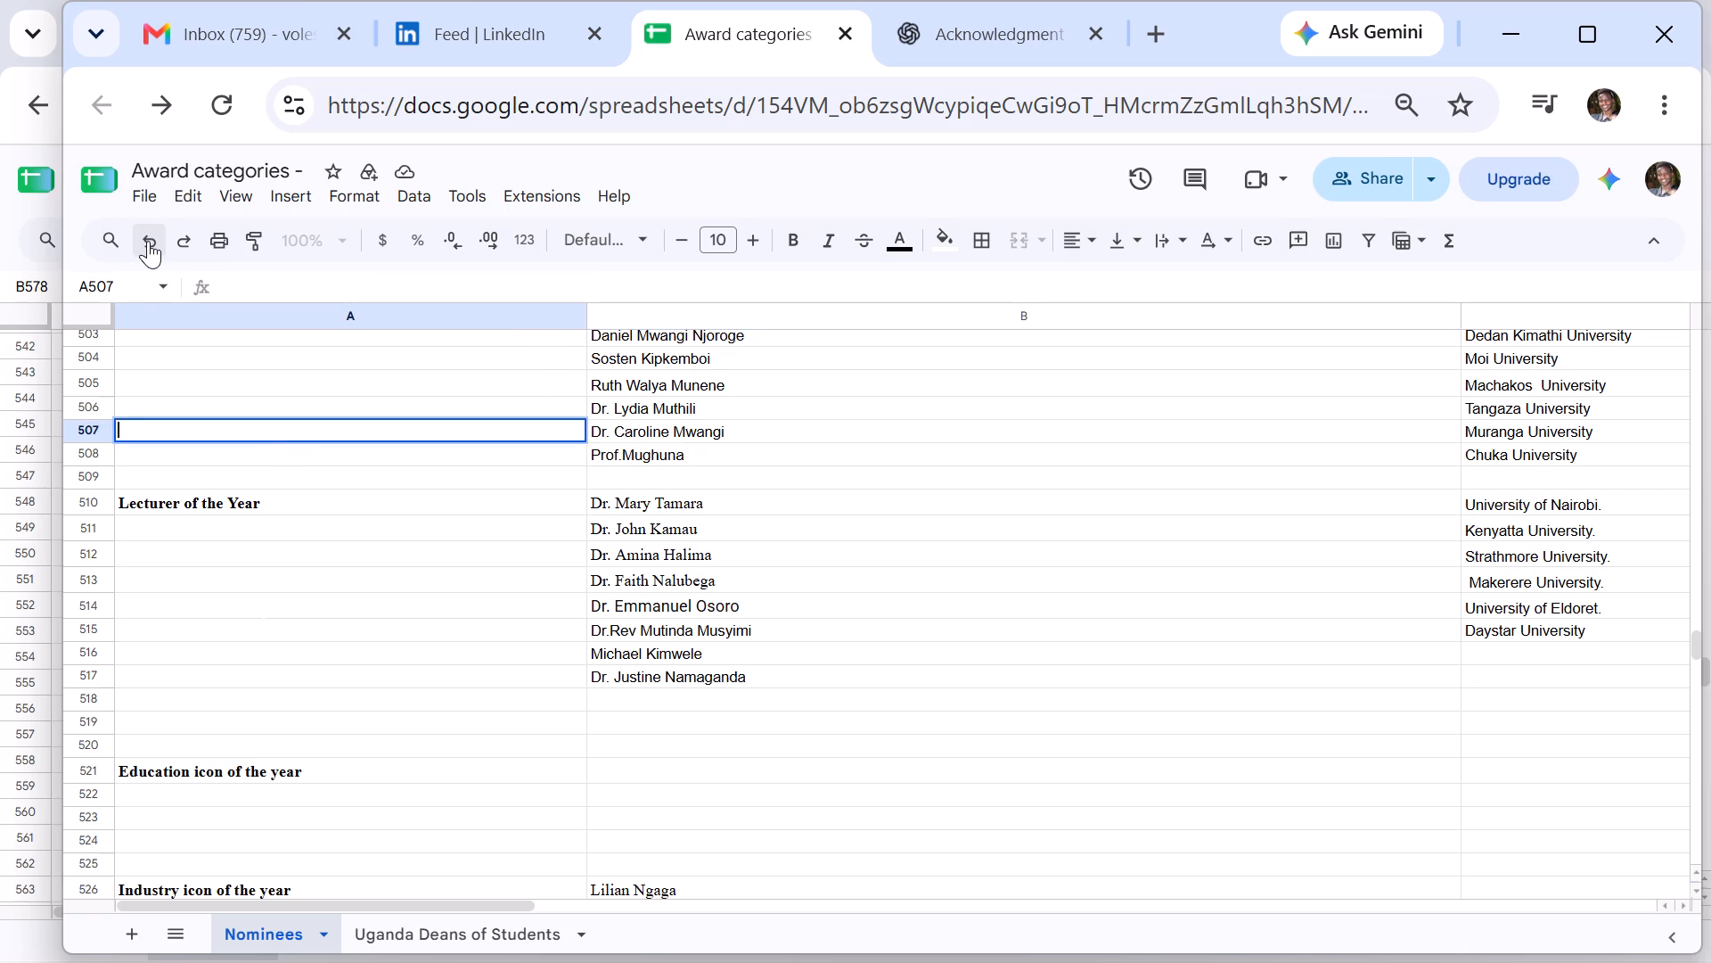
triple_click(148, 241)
Close the Award categories spreadsheet, leaving the site without waiting for changes to save.
left_click(846, 29)
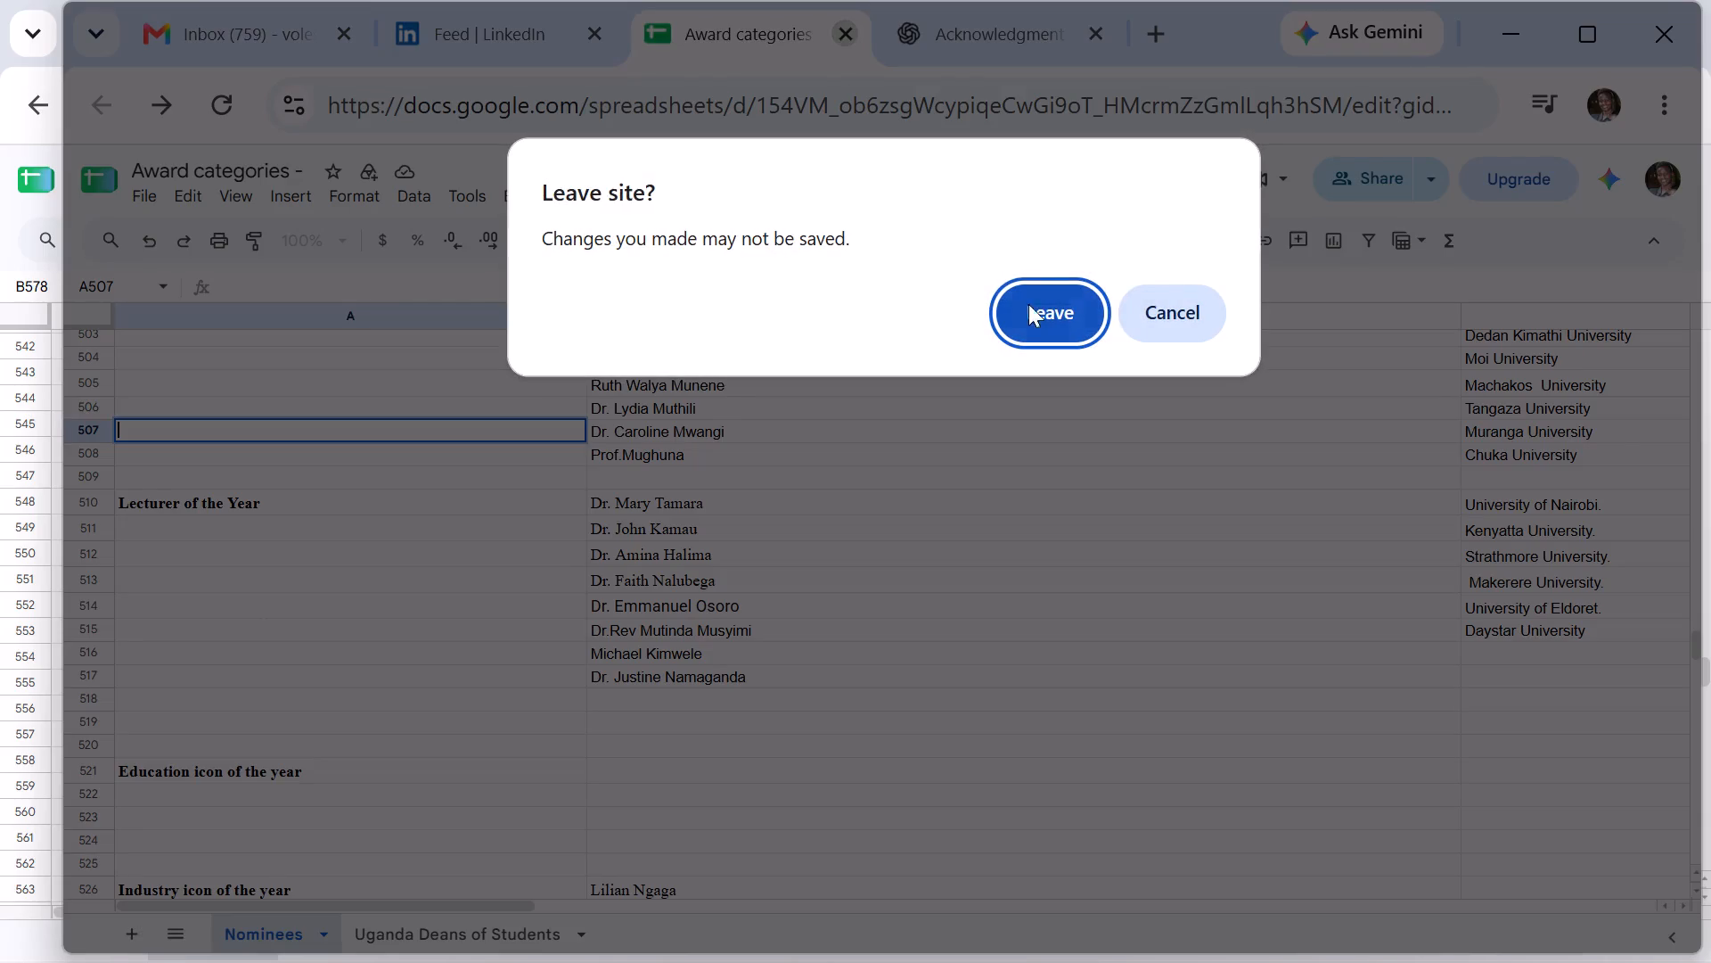
left_click(1052, 313)
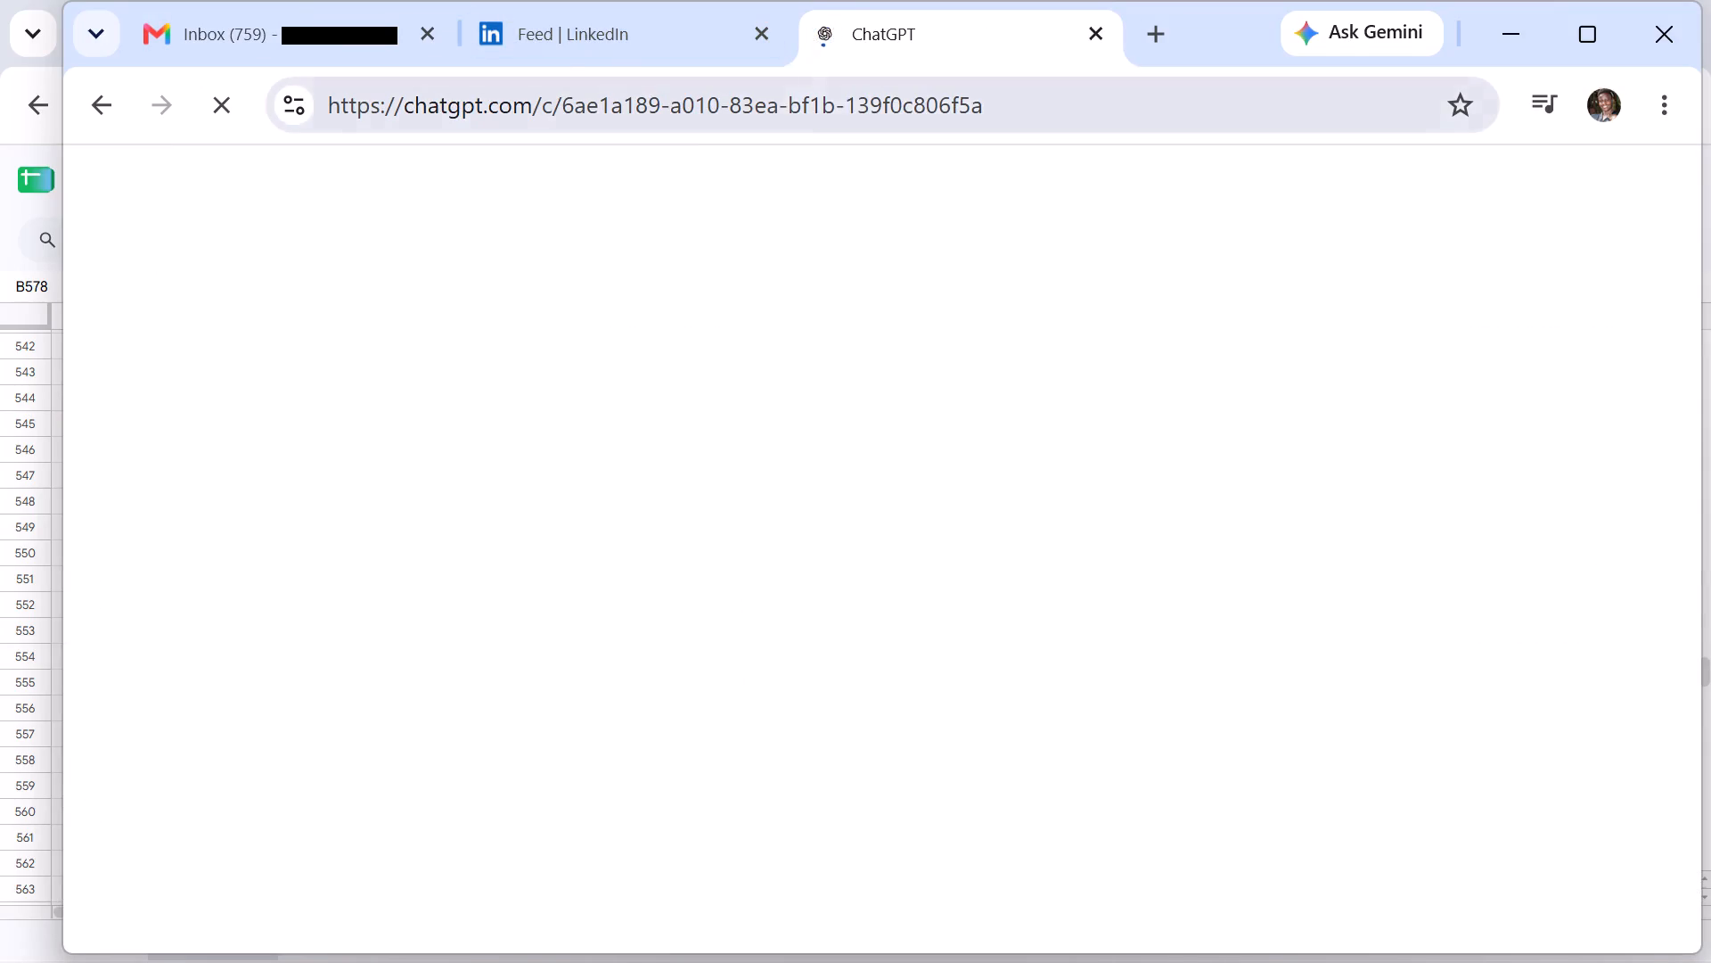
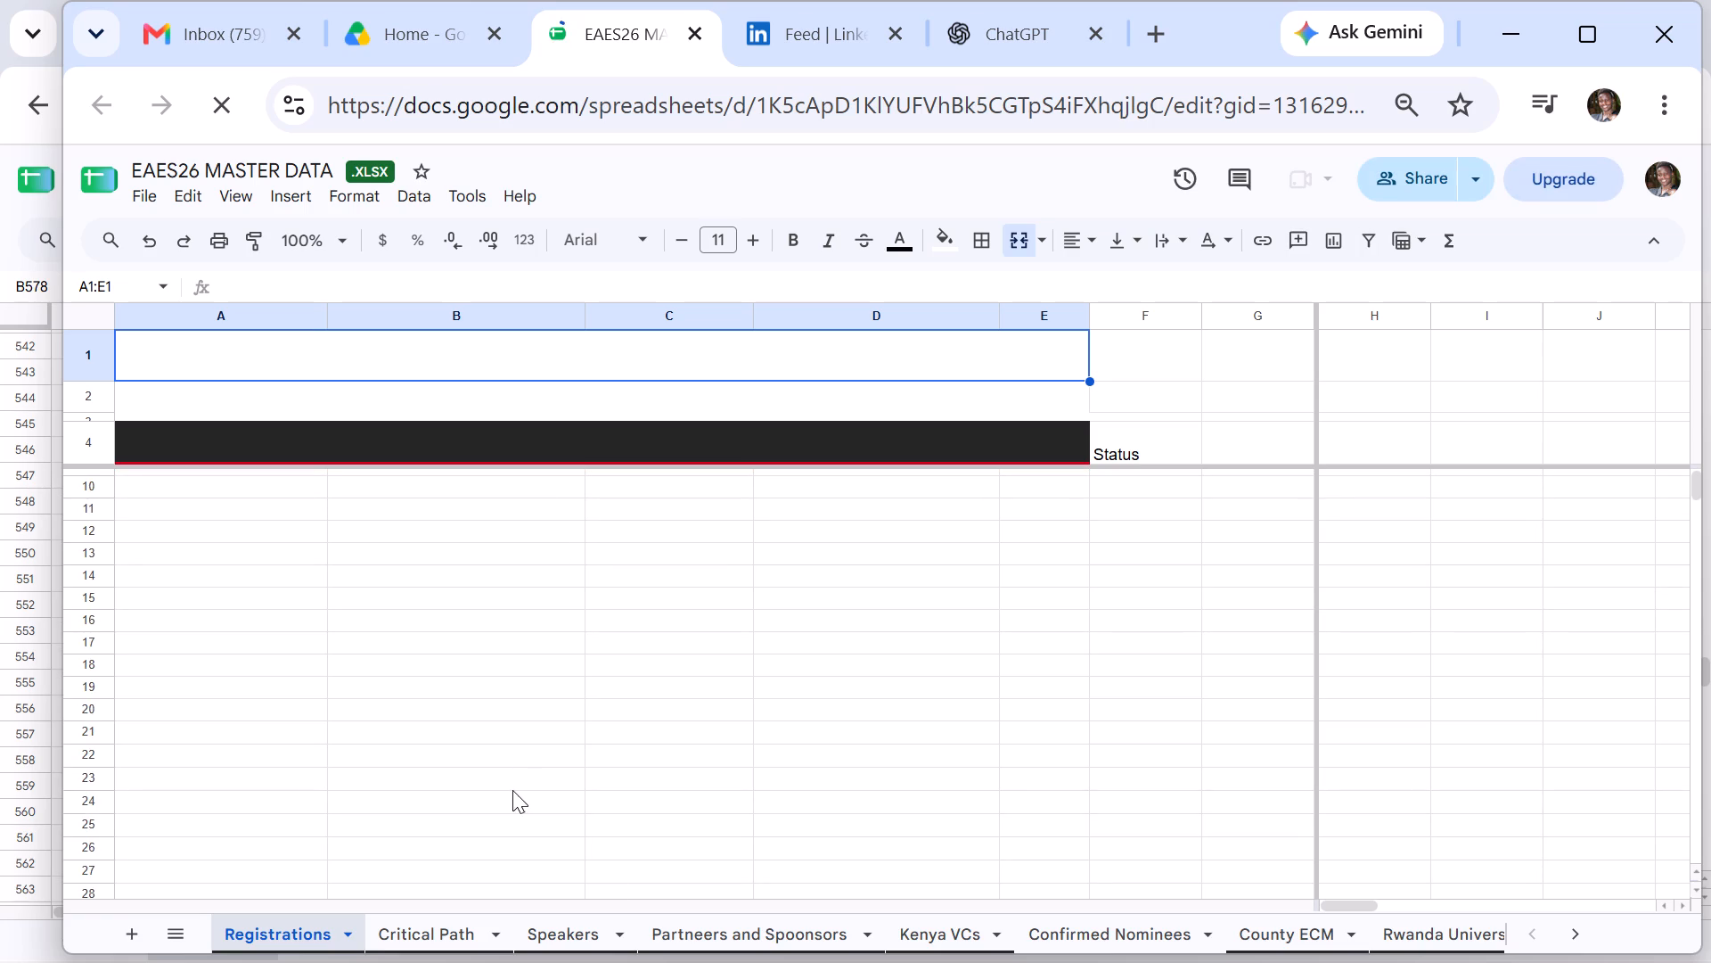
Open the Confirmed Nominees sheet of the EAES26 MASTER DATA workbook.
left_click(1111, 932)
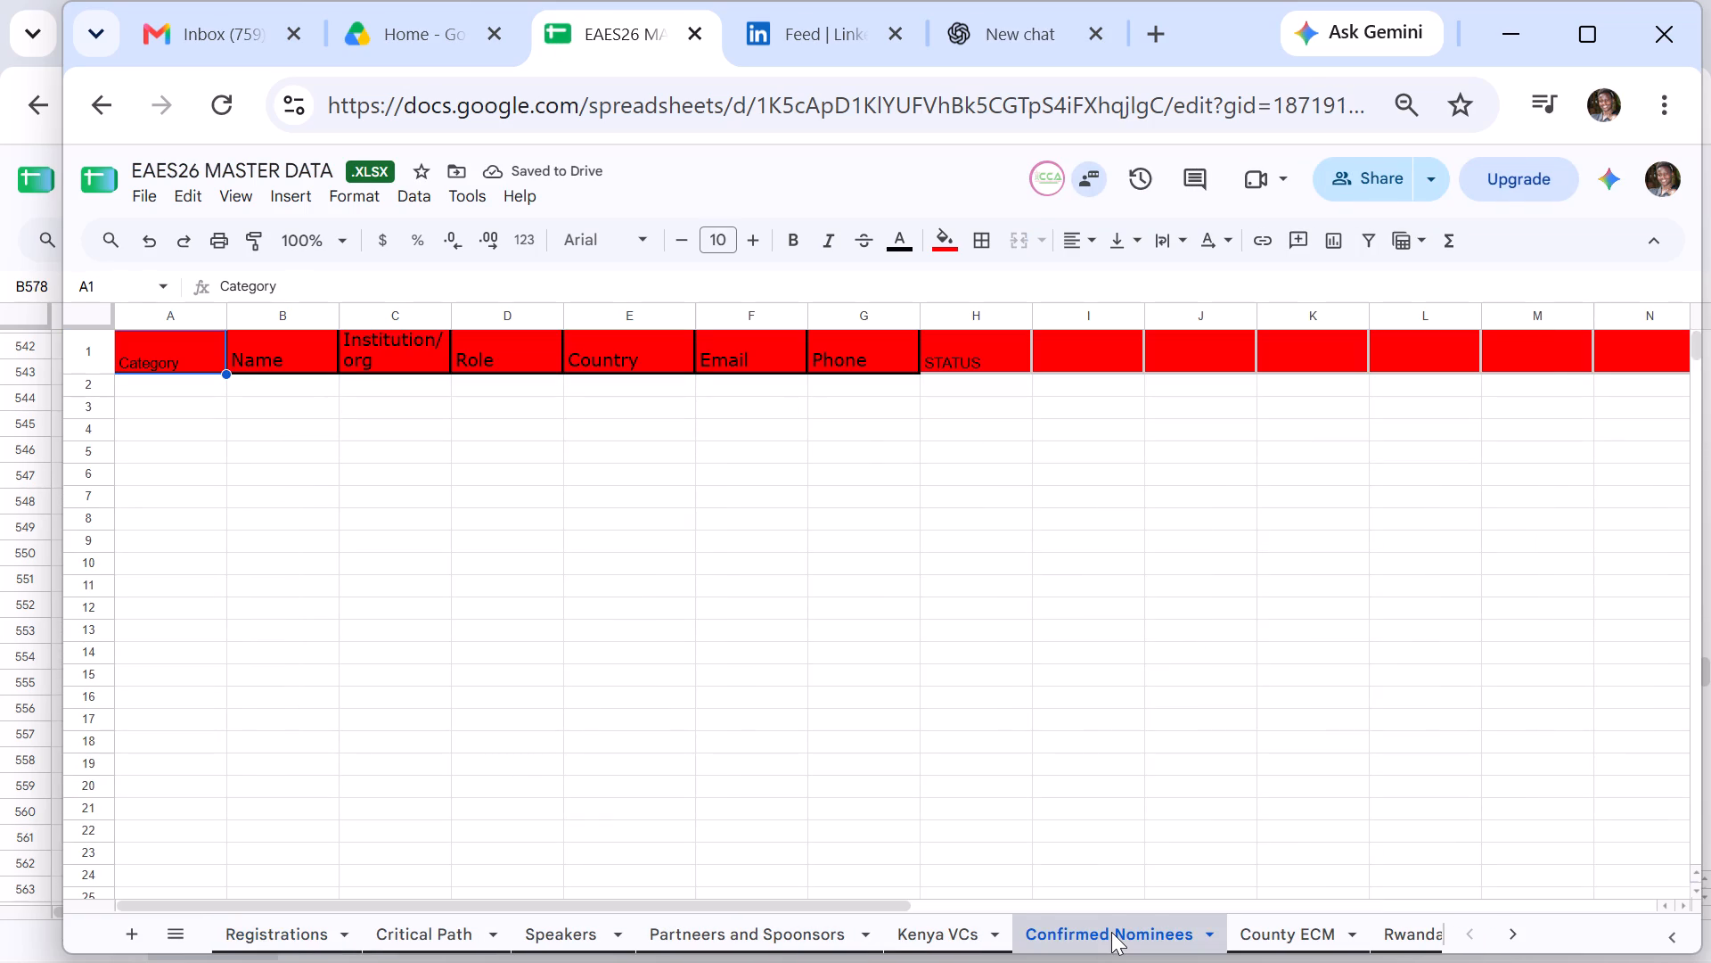
Open the shared EAES26 MASTER DATA.xlsx modified on Oct 29 from Drive and show its Nominations sheet.
left_click(408, 37)
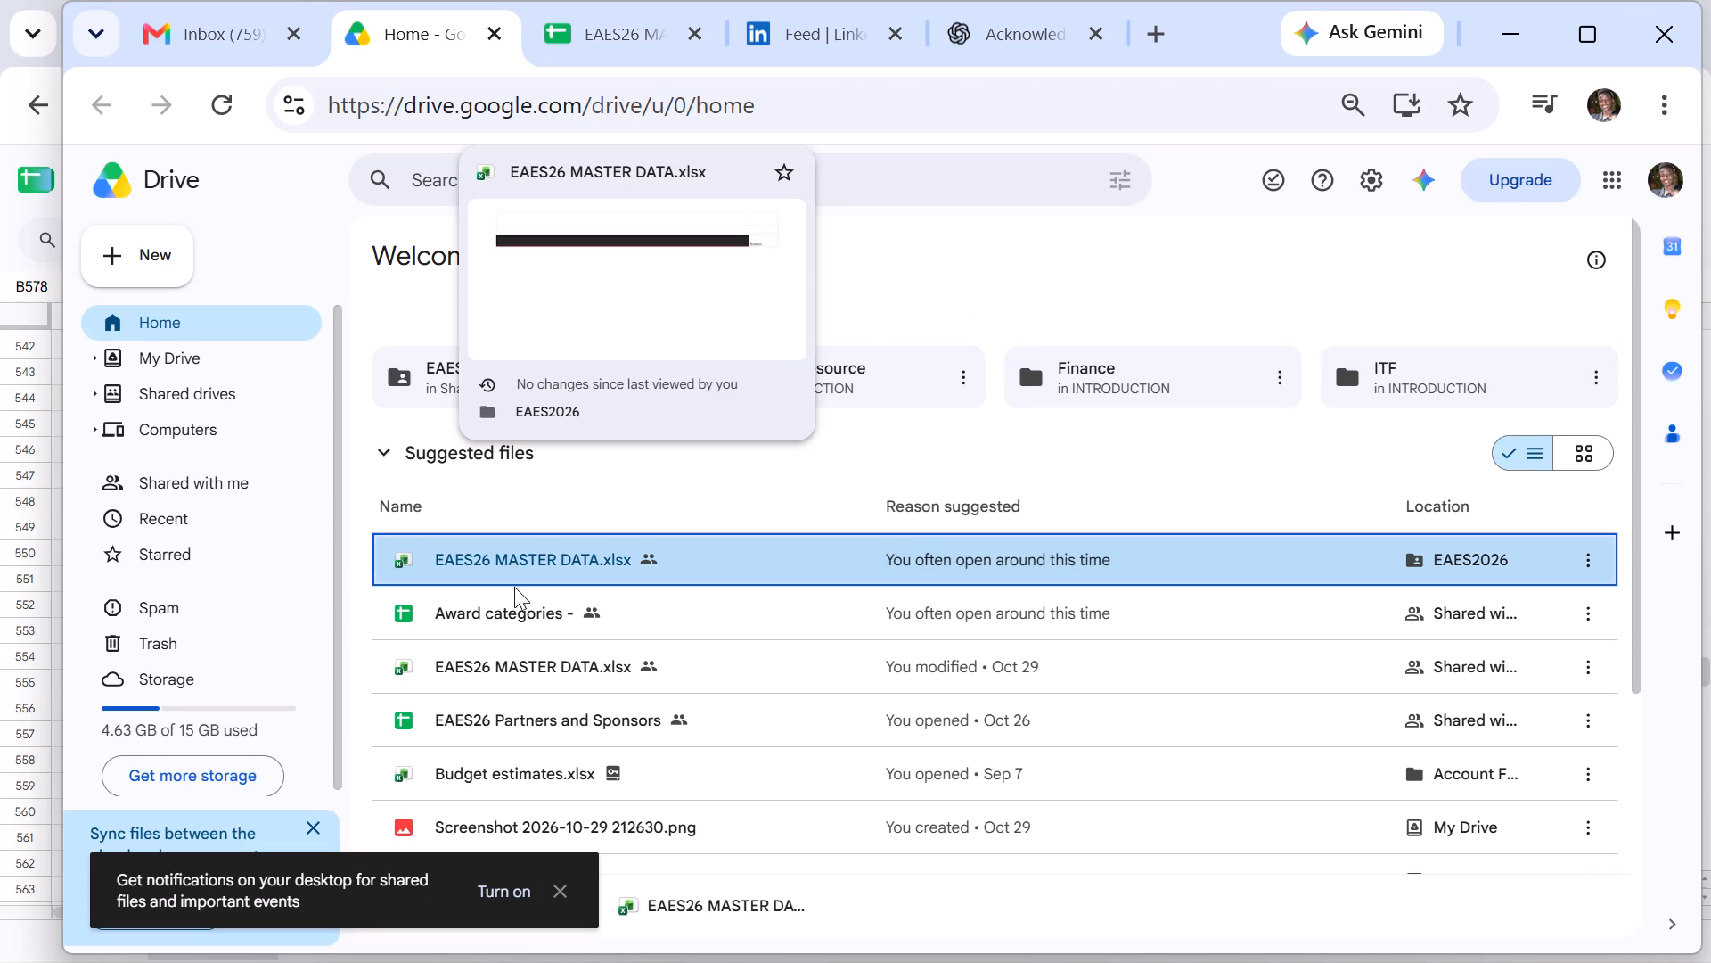
double_click(525, 683)
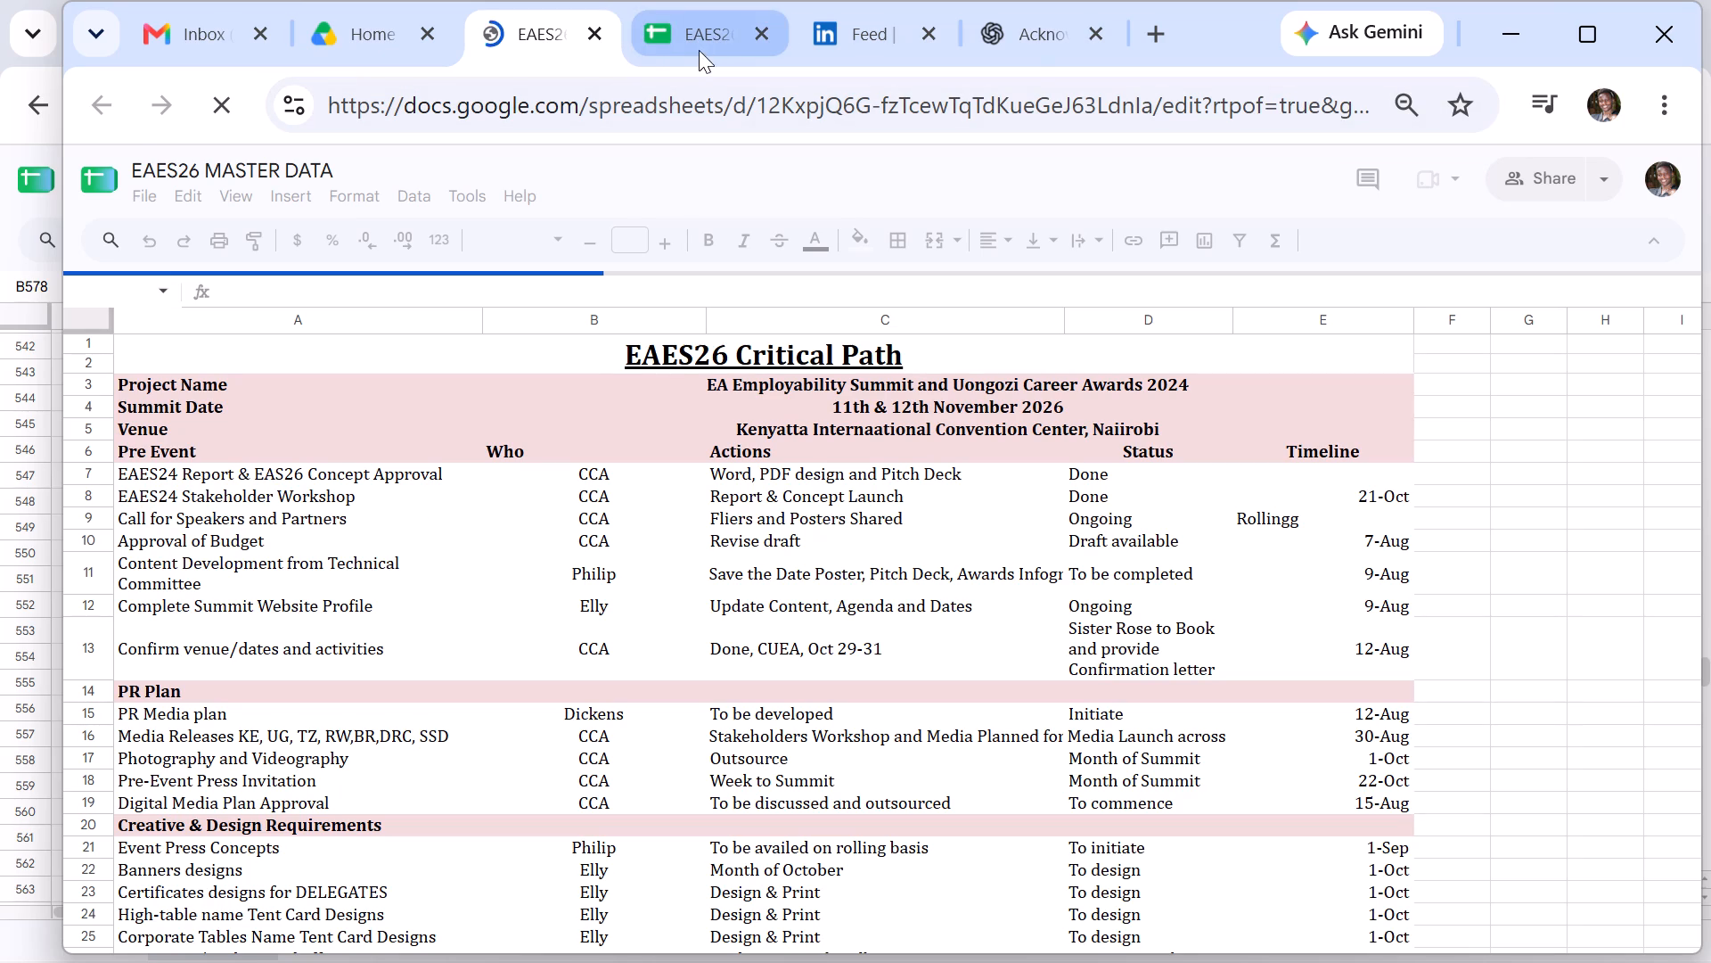
left_click(721, 36)
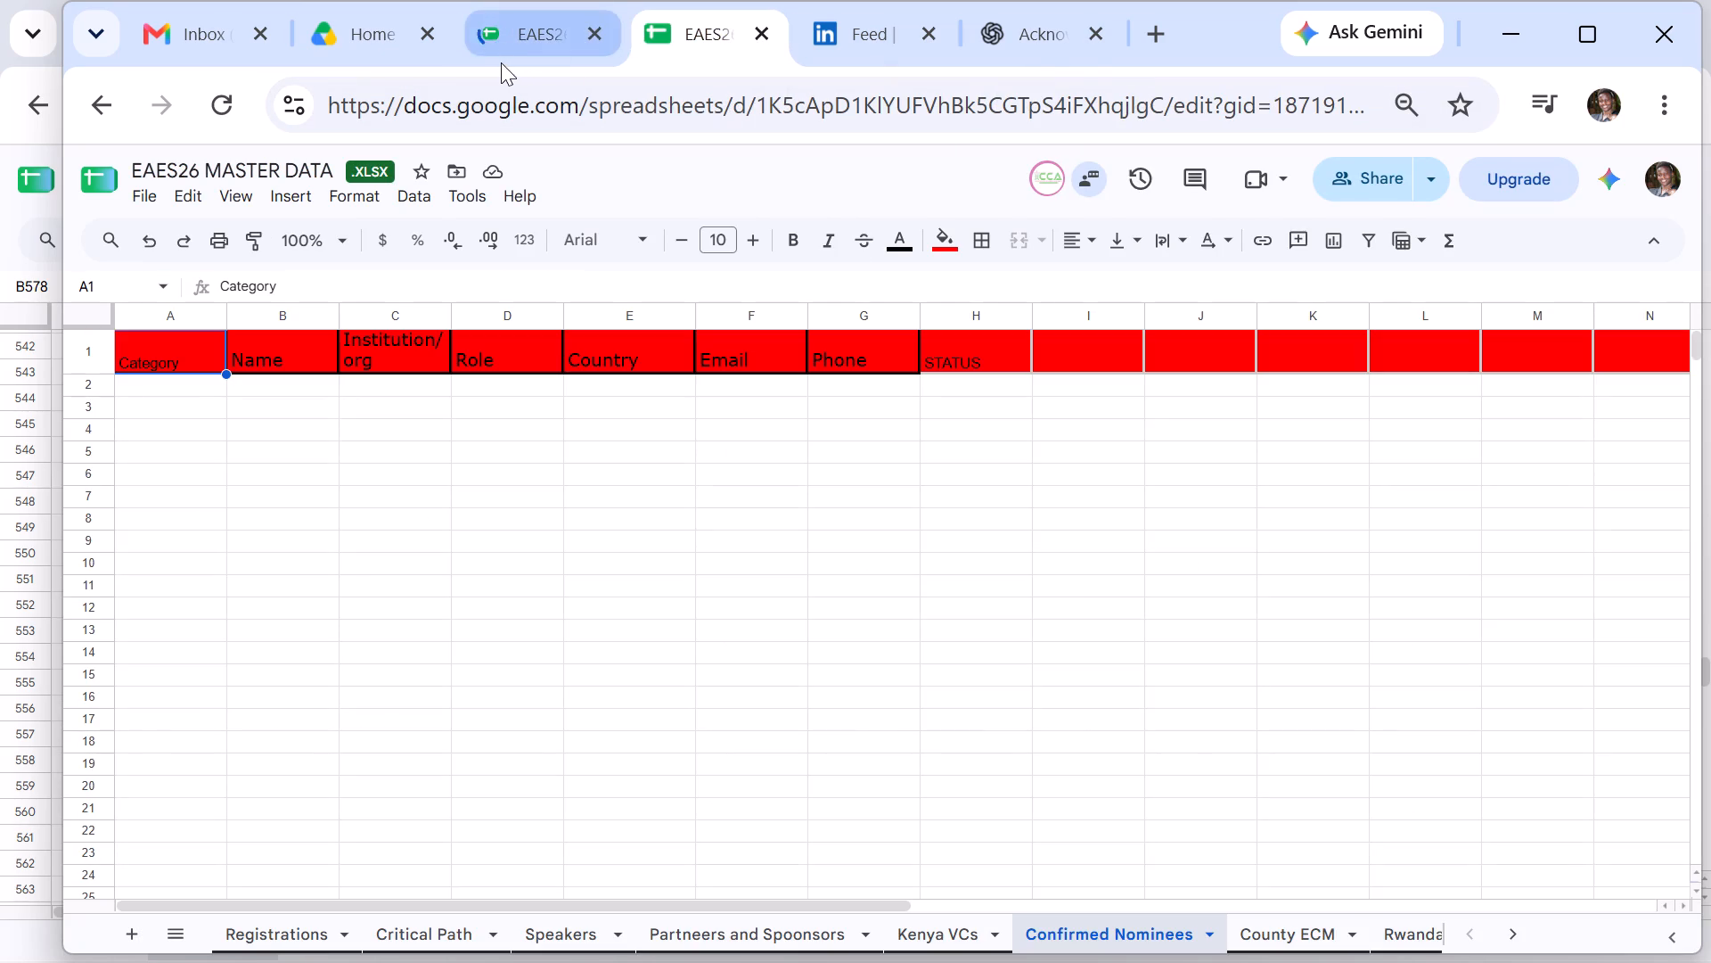
left_click(501, 62)
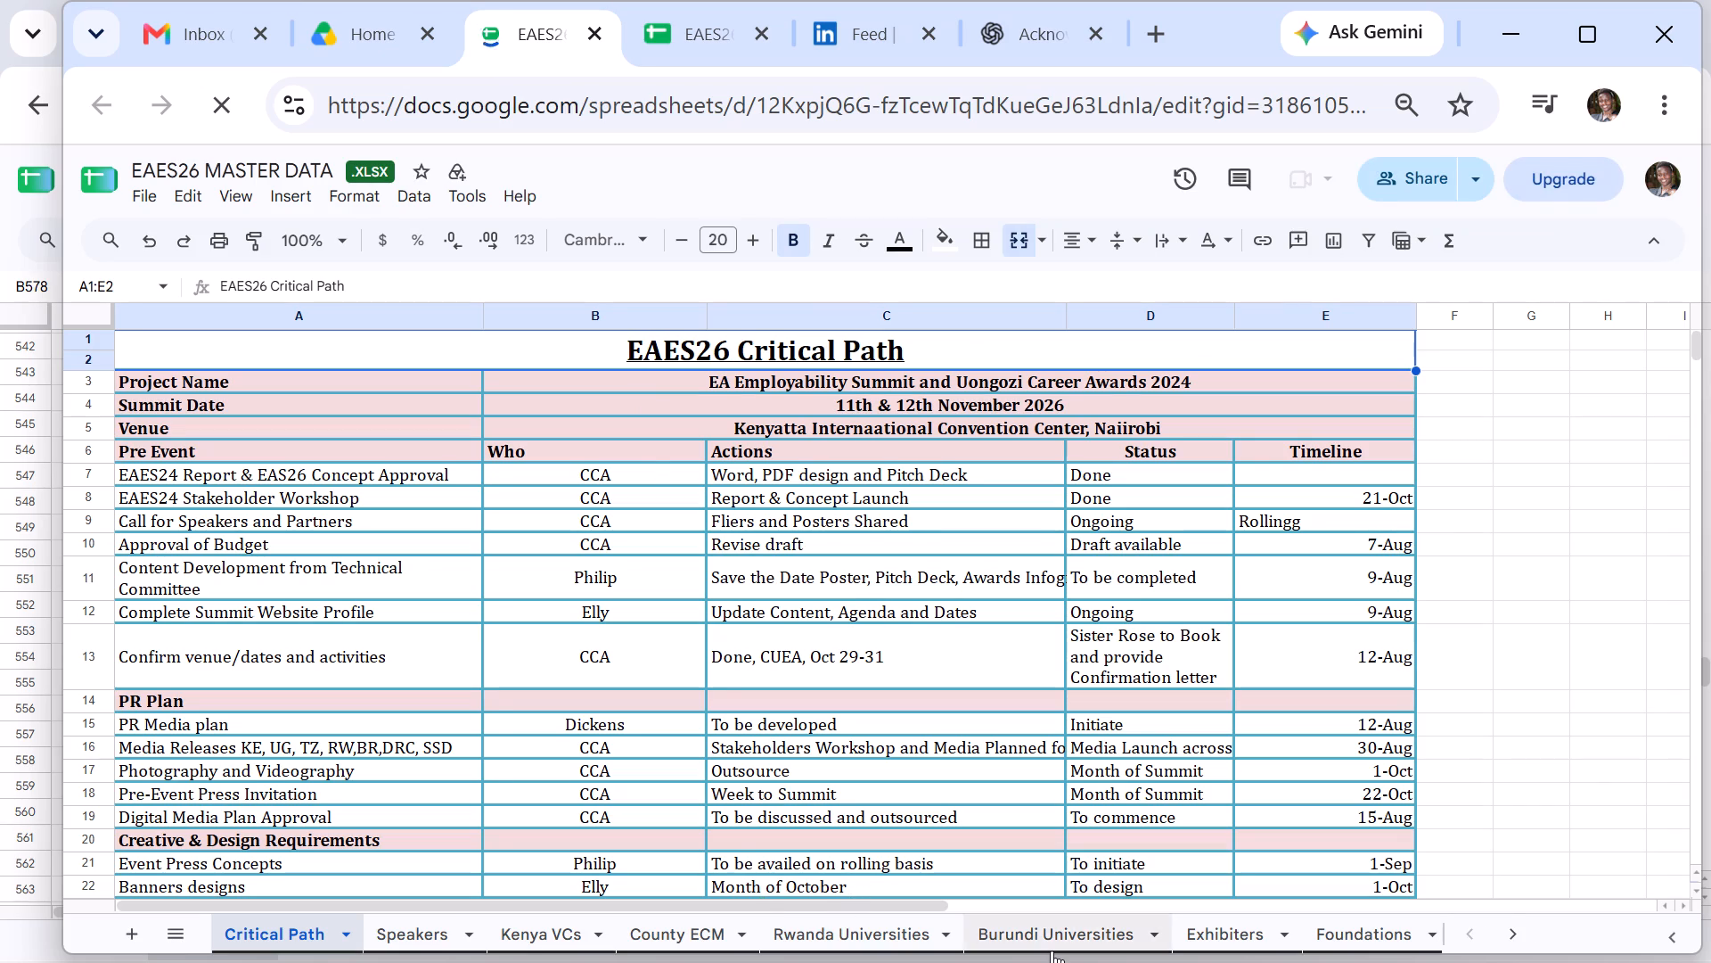
scroll(1052, 951, "left", 3)
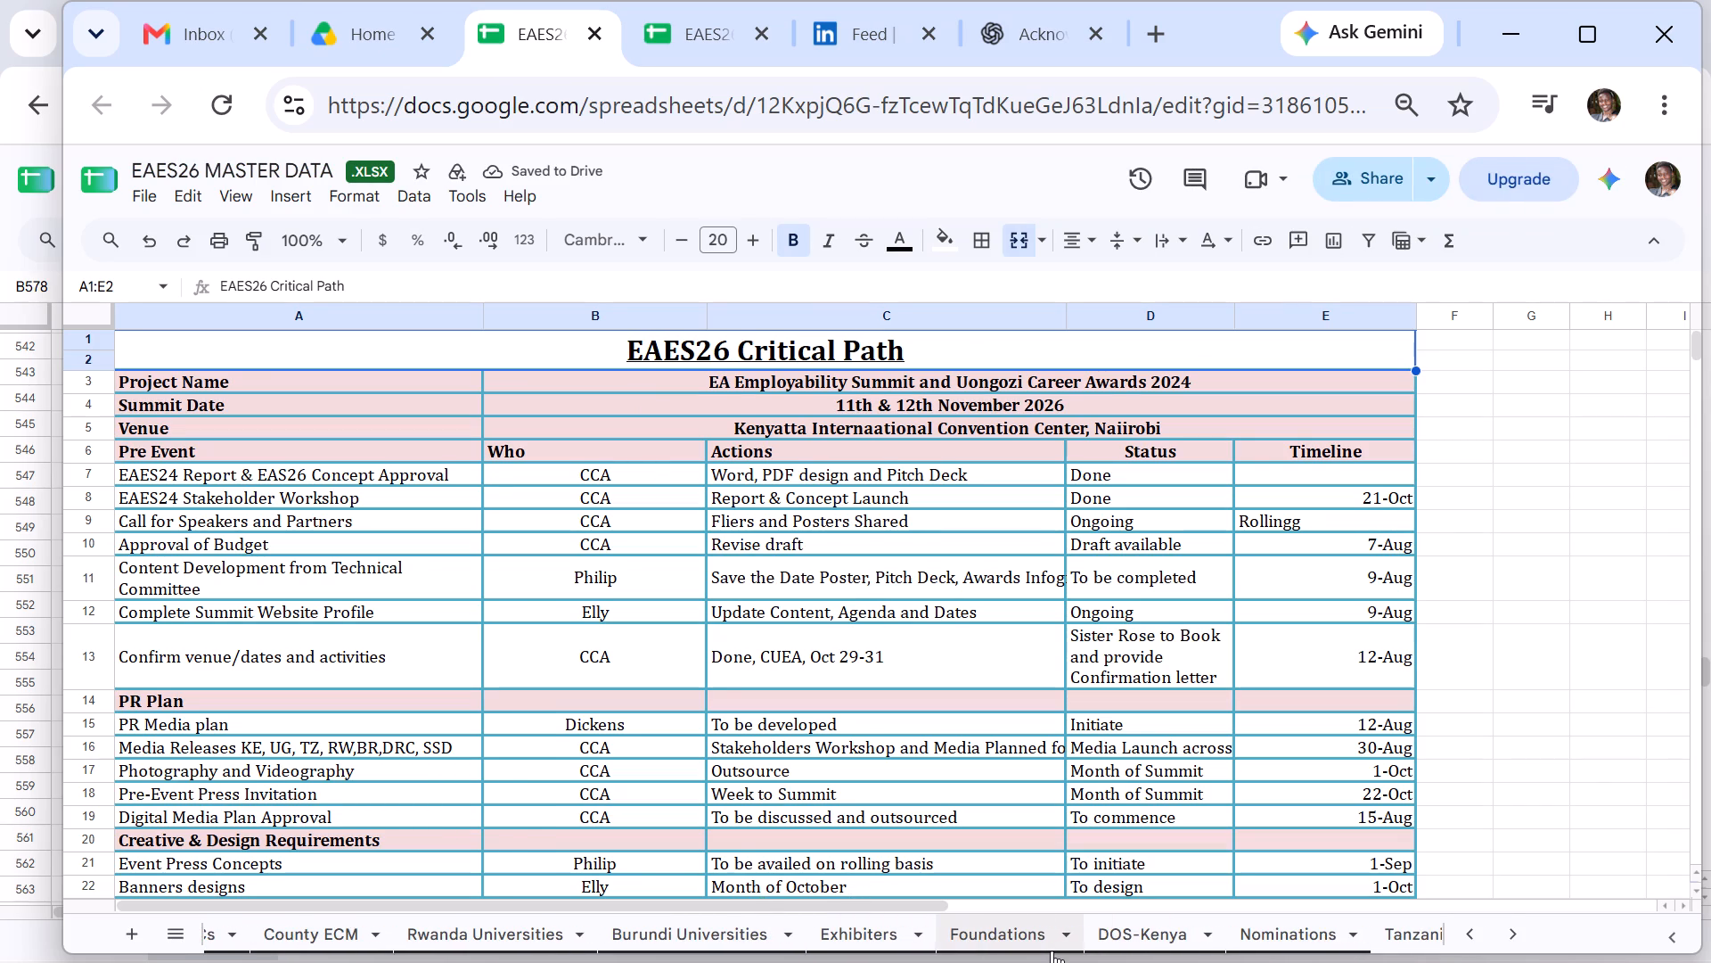
scroll(1052, 951, "left", 2)
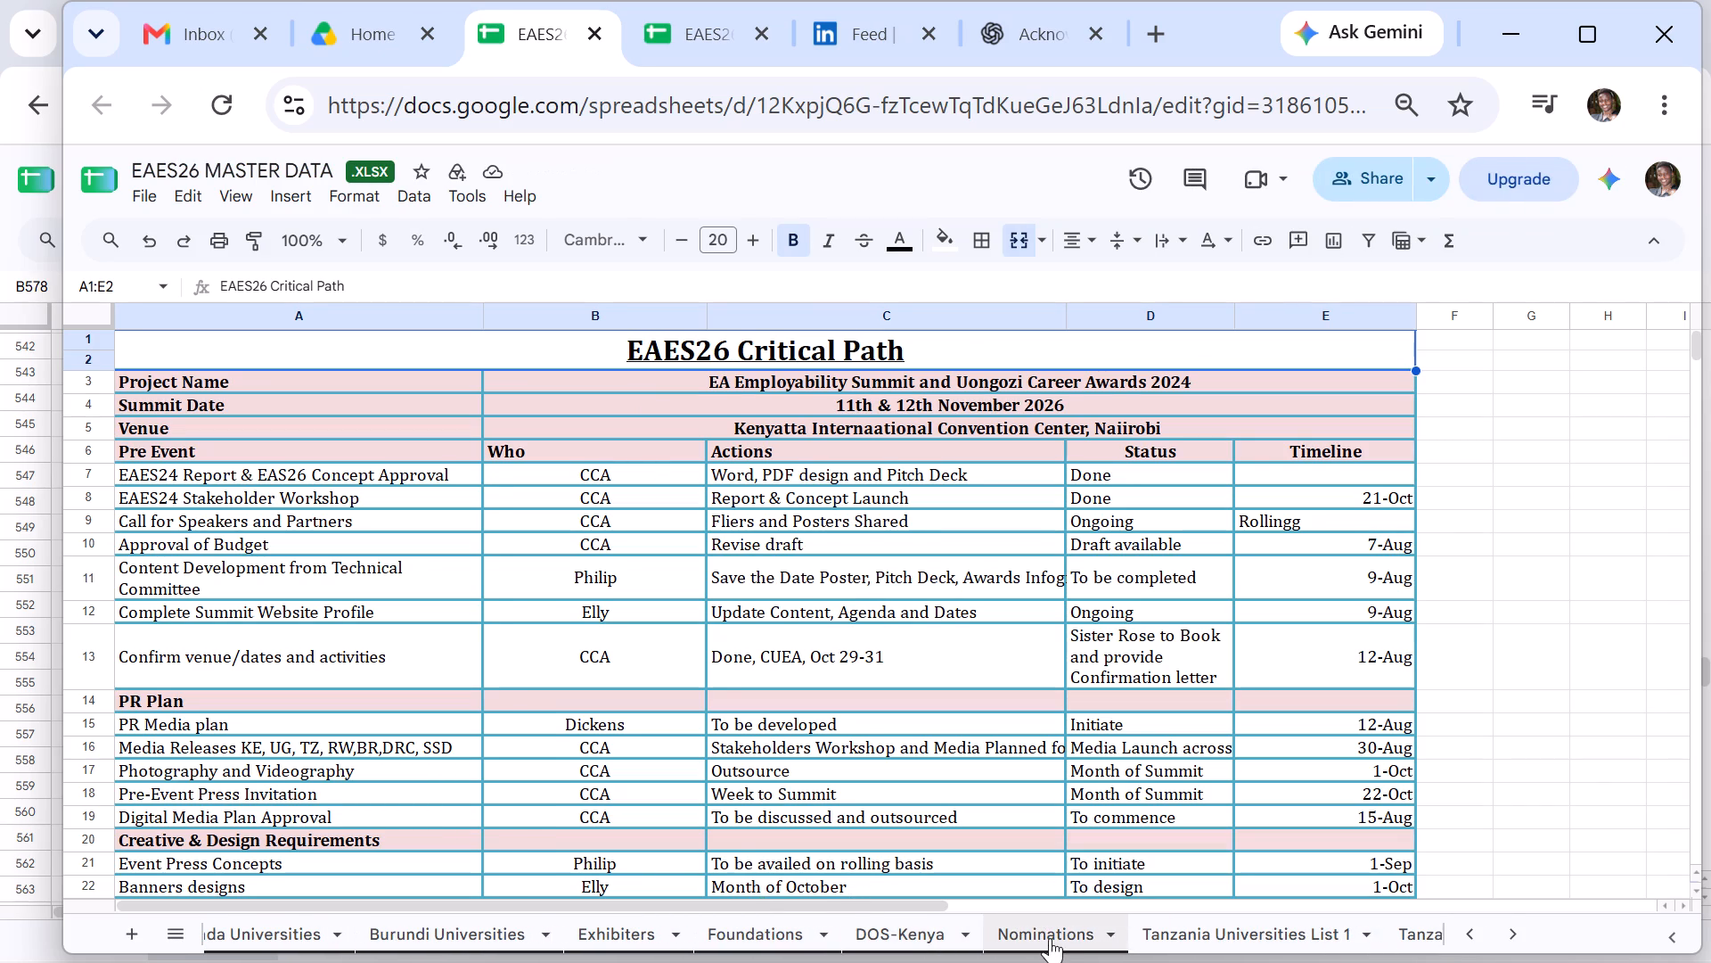
left_click(1050, 938)
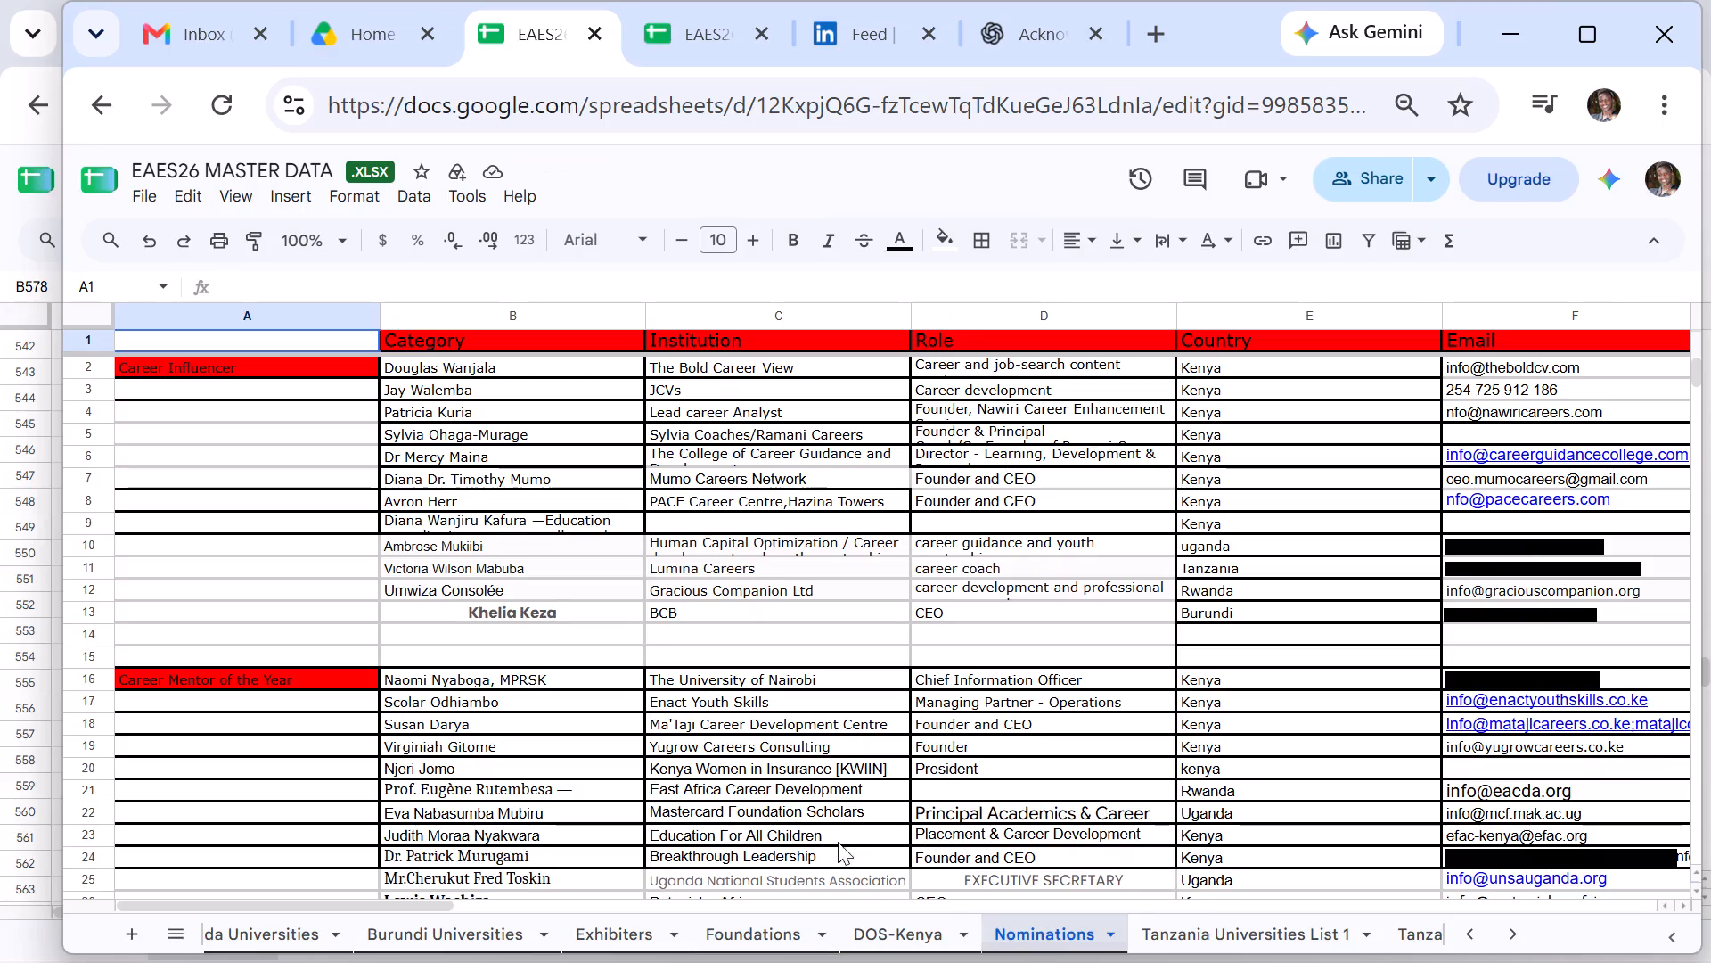
Review the nominees on the Nominations sheet from Career Influencer through HR Leader of the Year to Career Ambassador of the Year.
scroll(682, 736, "down", 3)
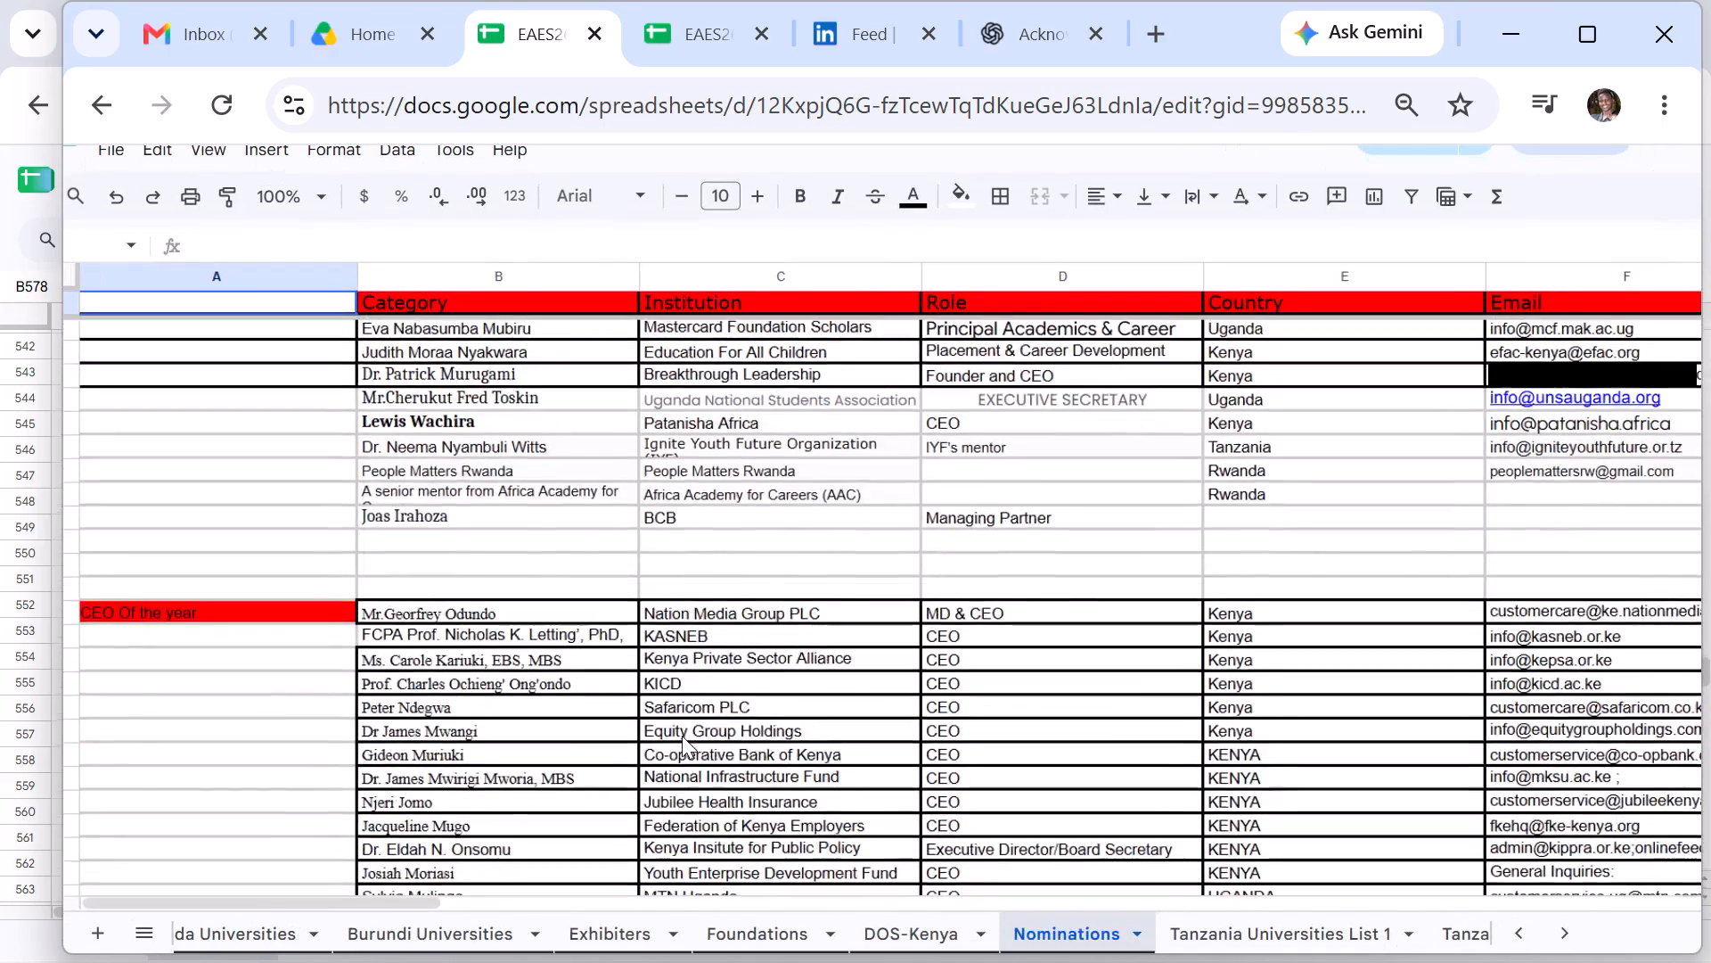
scroll(682, 736, "down", 4)
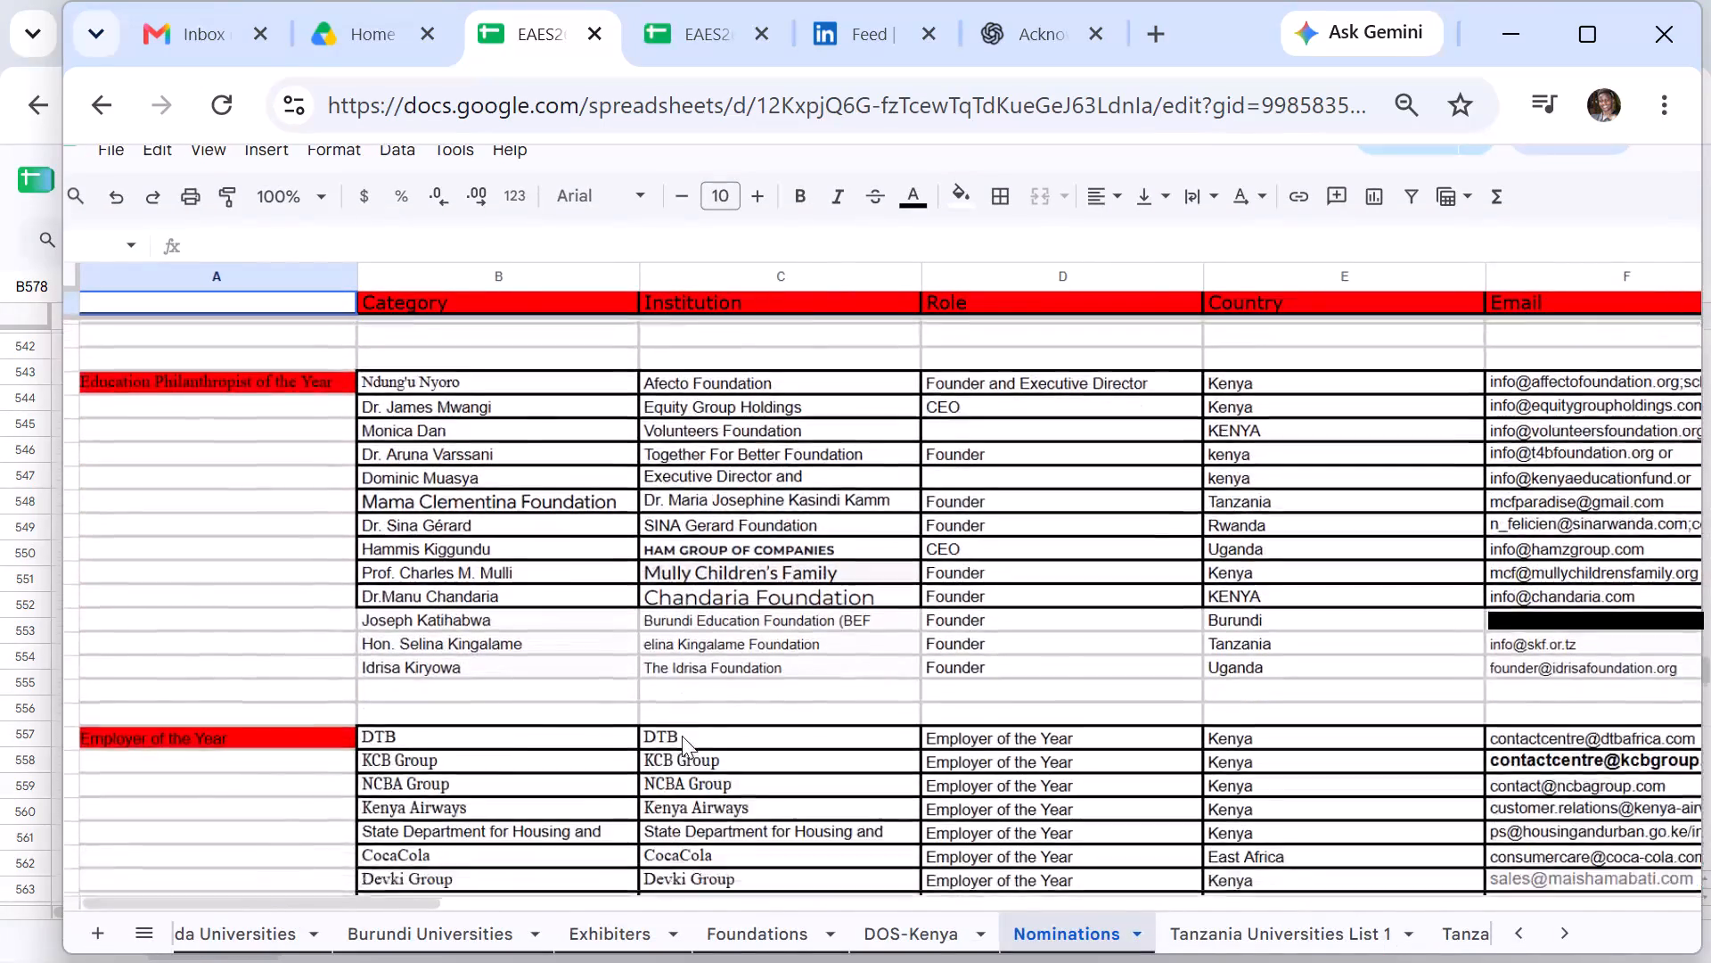
scroll(682, 736, "down", 5)
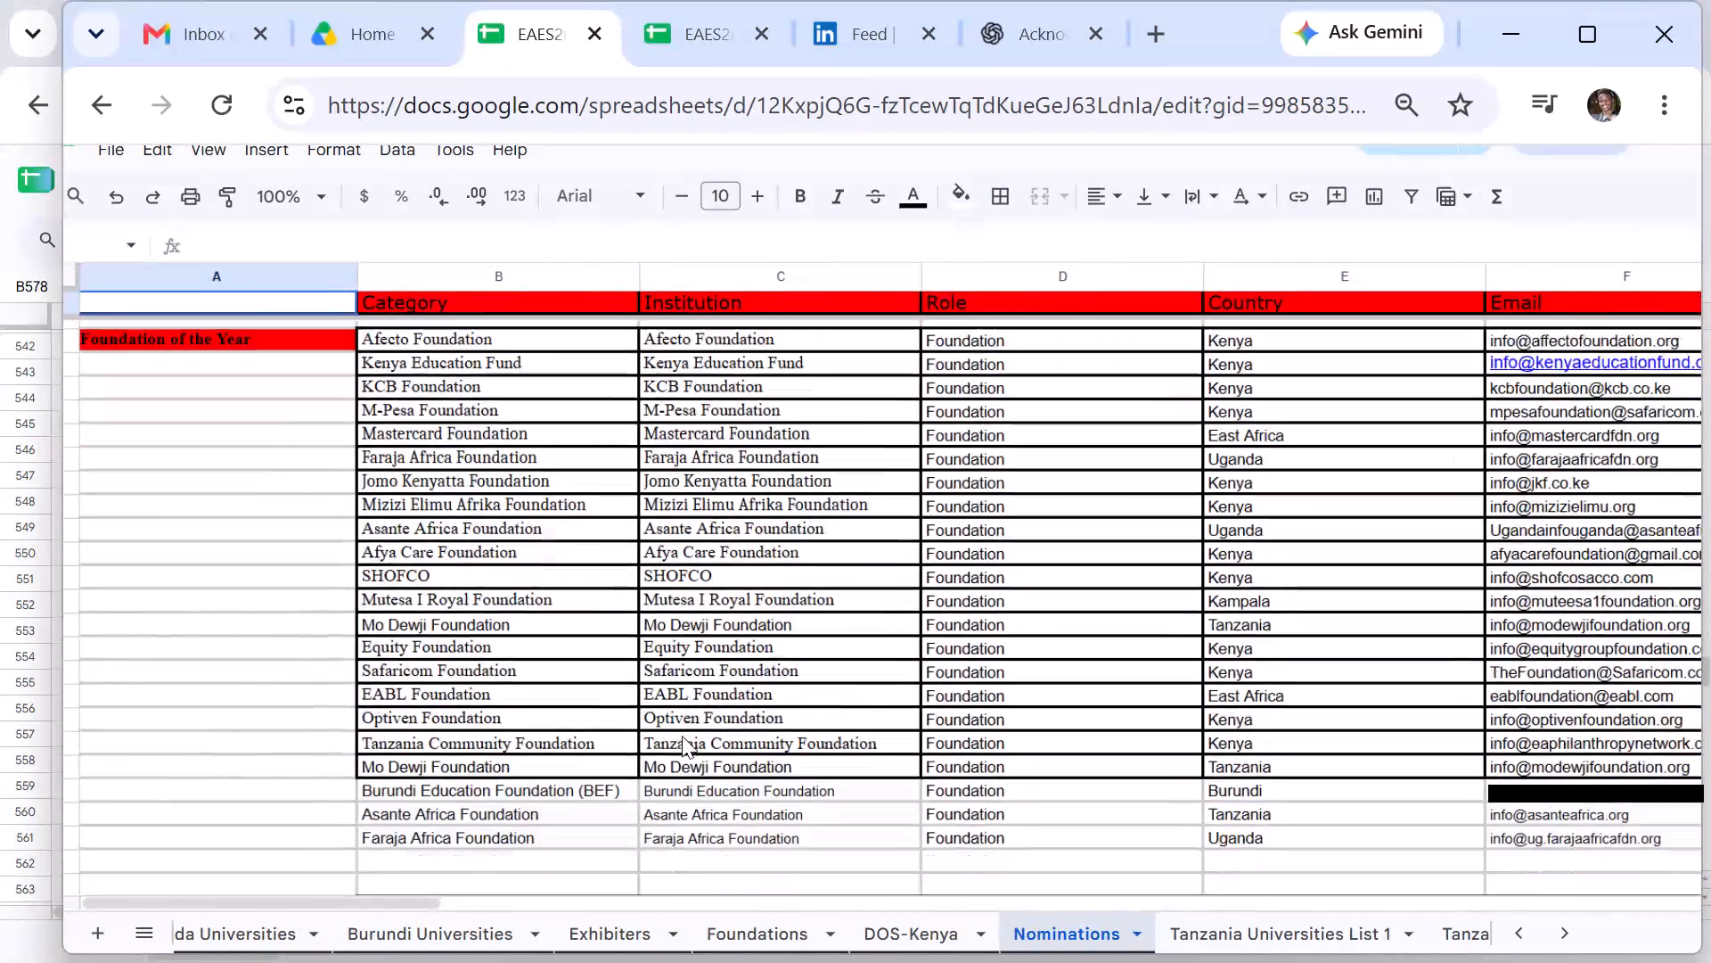
scroll(682, 736, "down", 4)
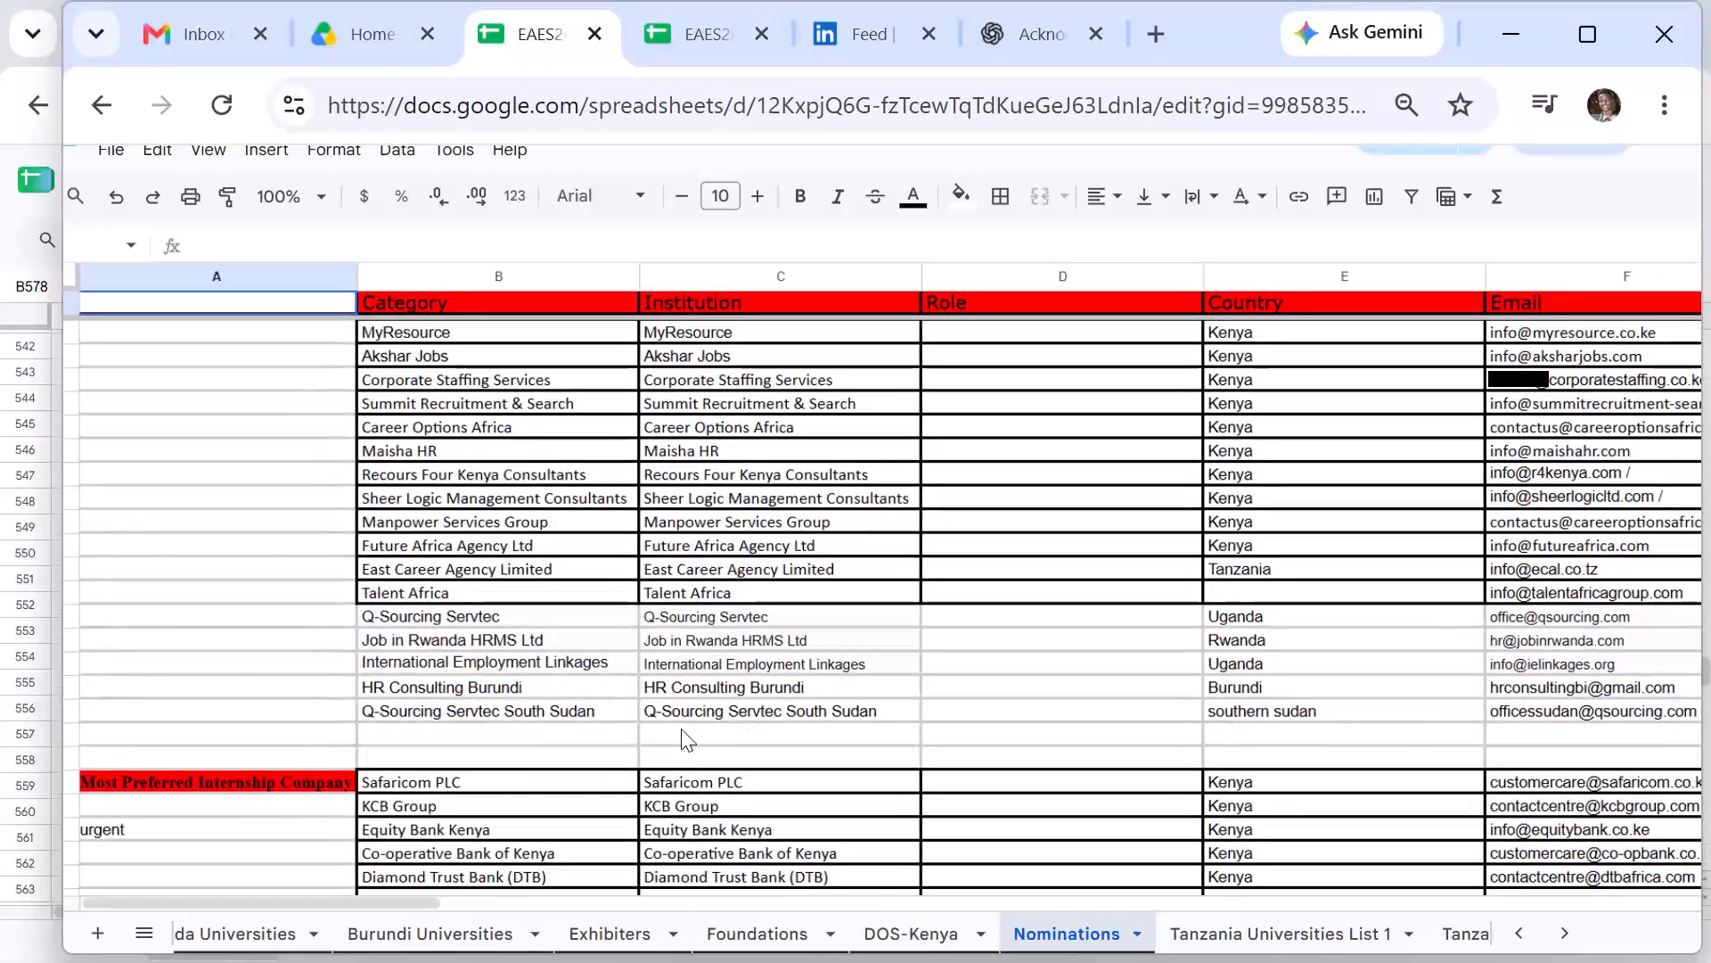
scroll(446, 661, "down", 2)
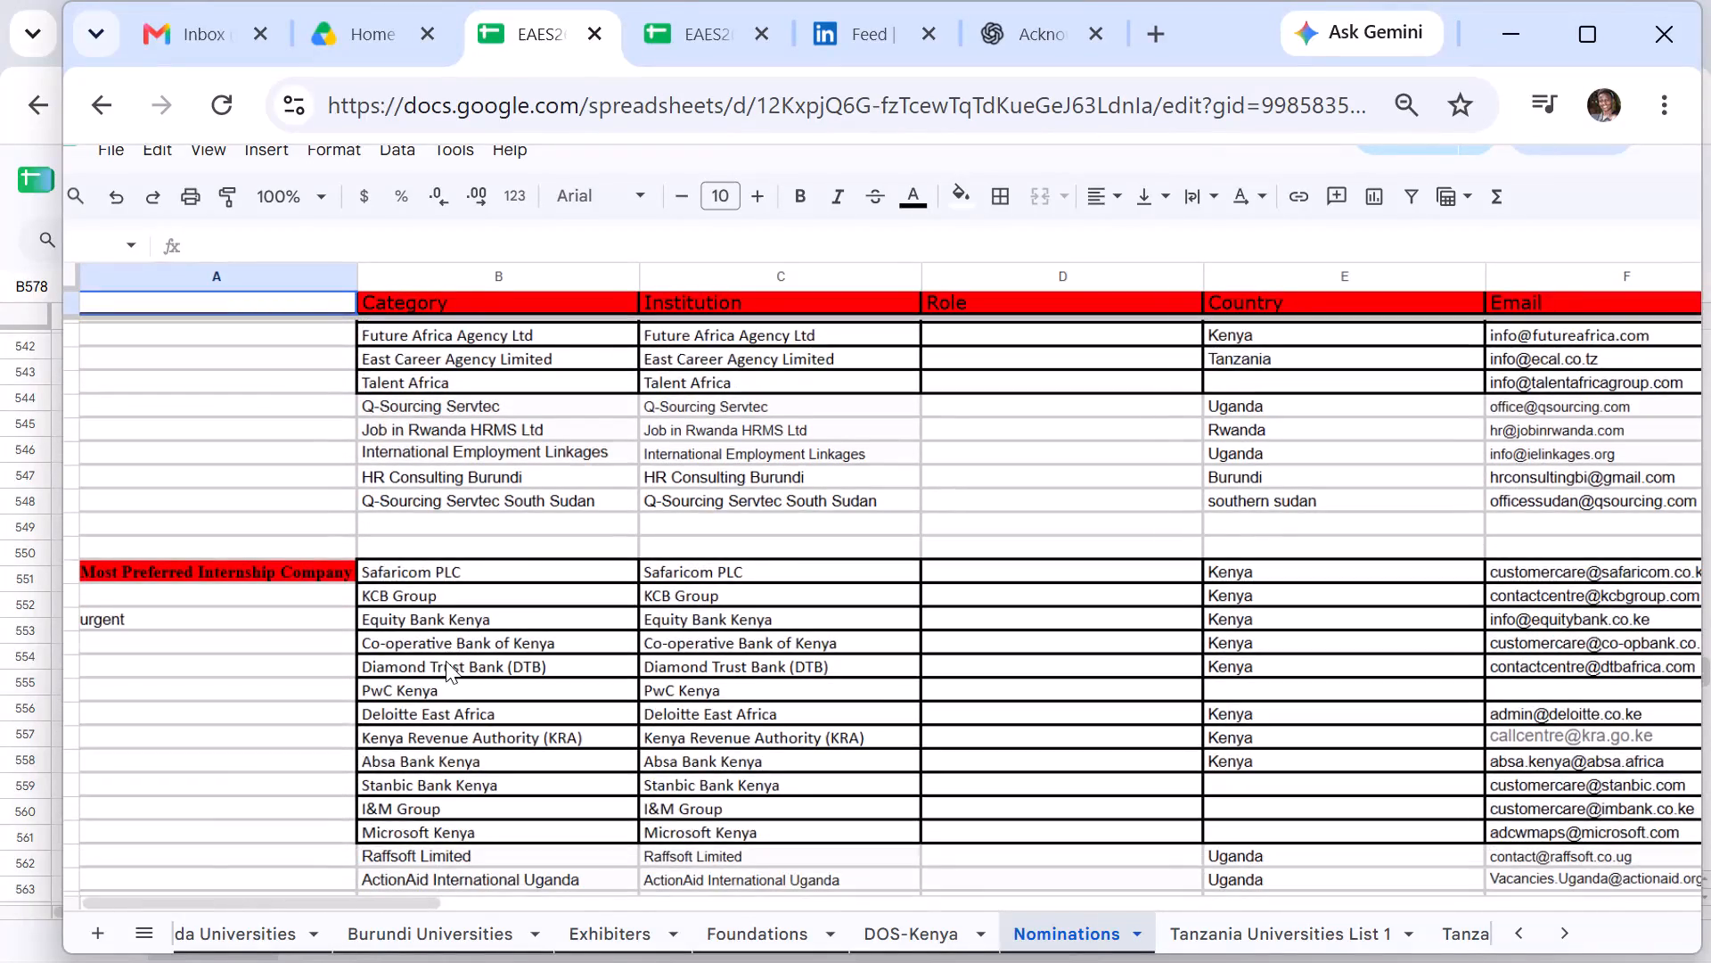
scroll(446, 661, "down", 3)
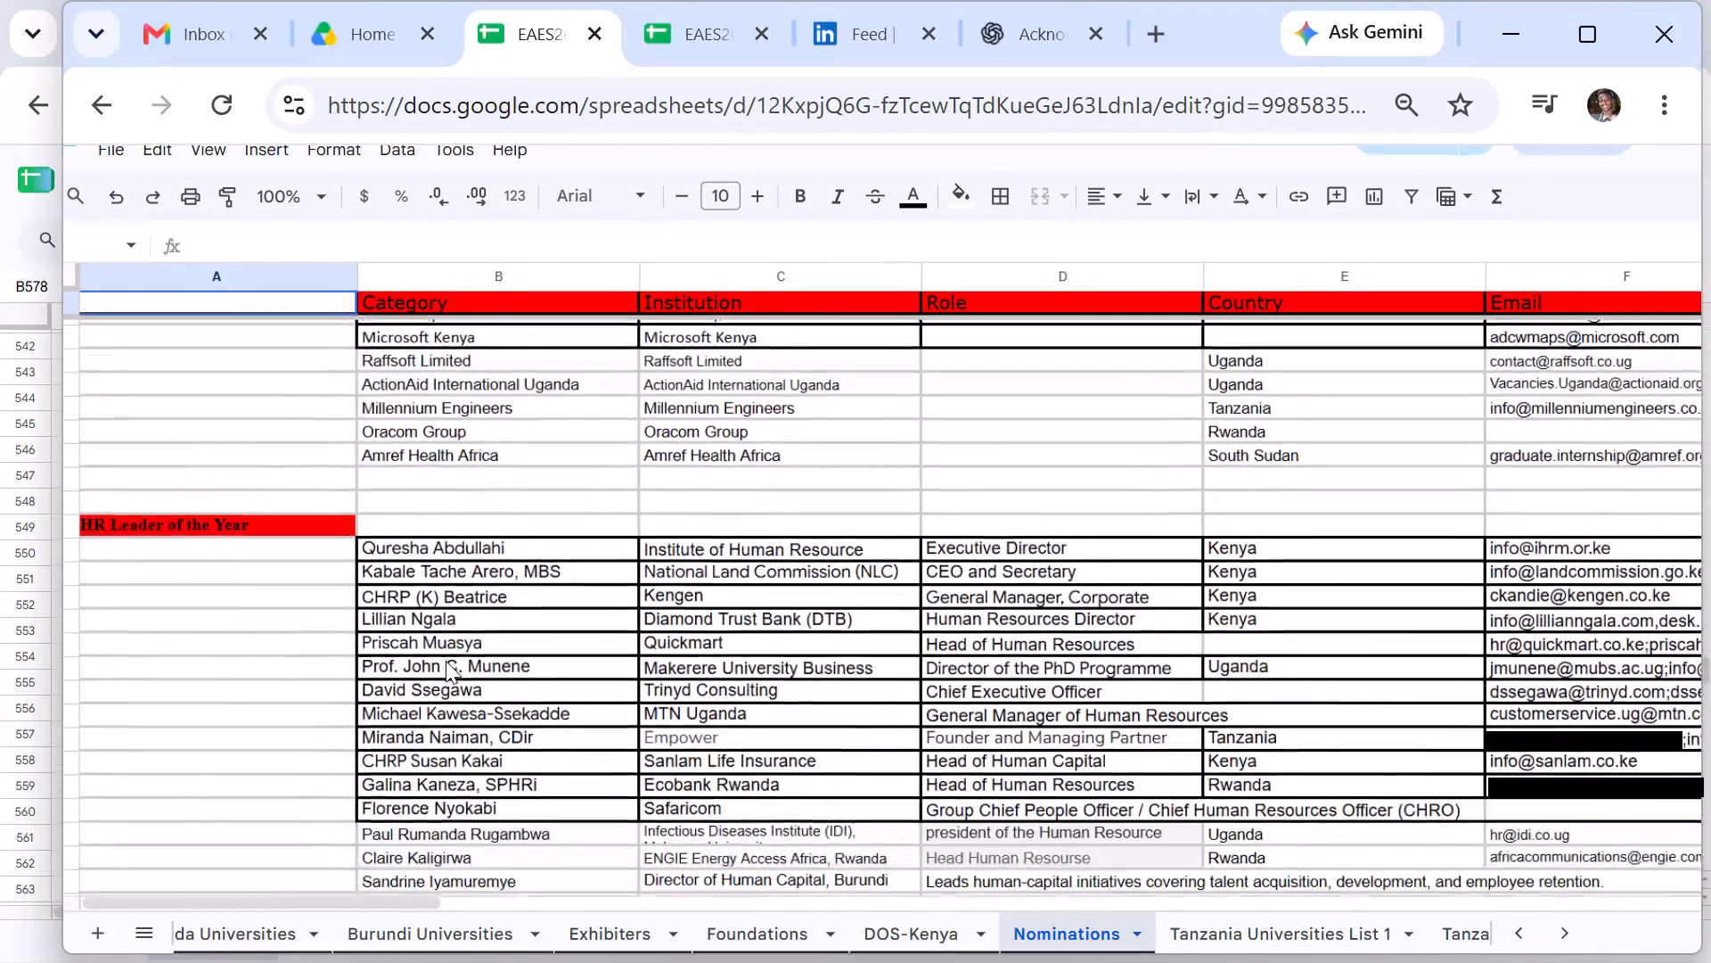
scroll(446, 661, "down", 4)
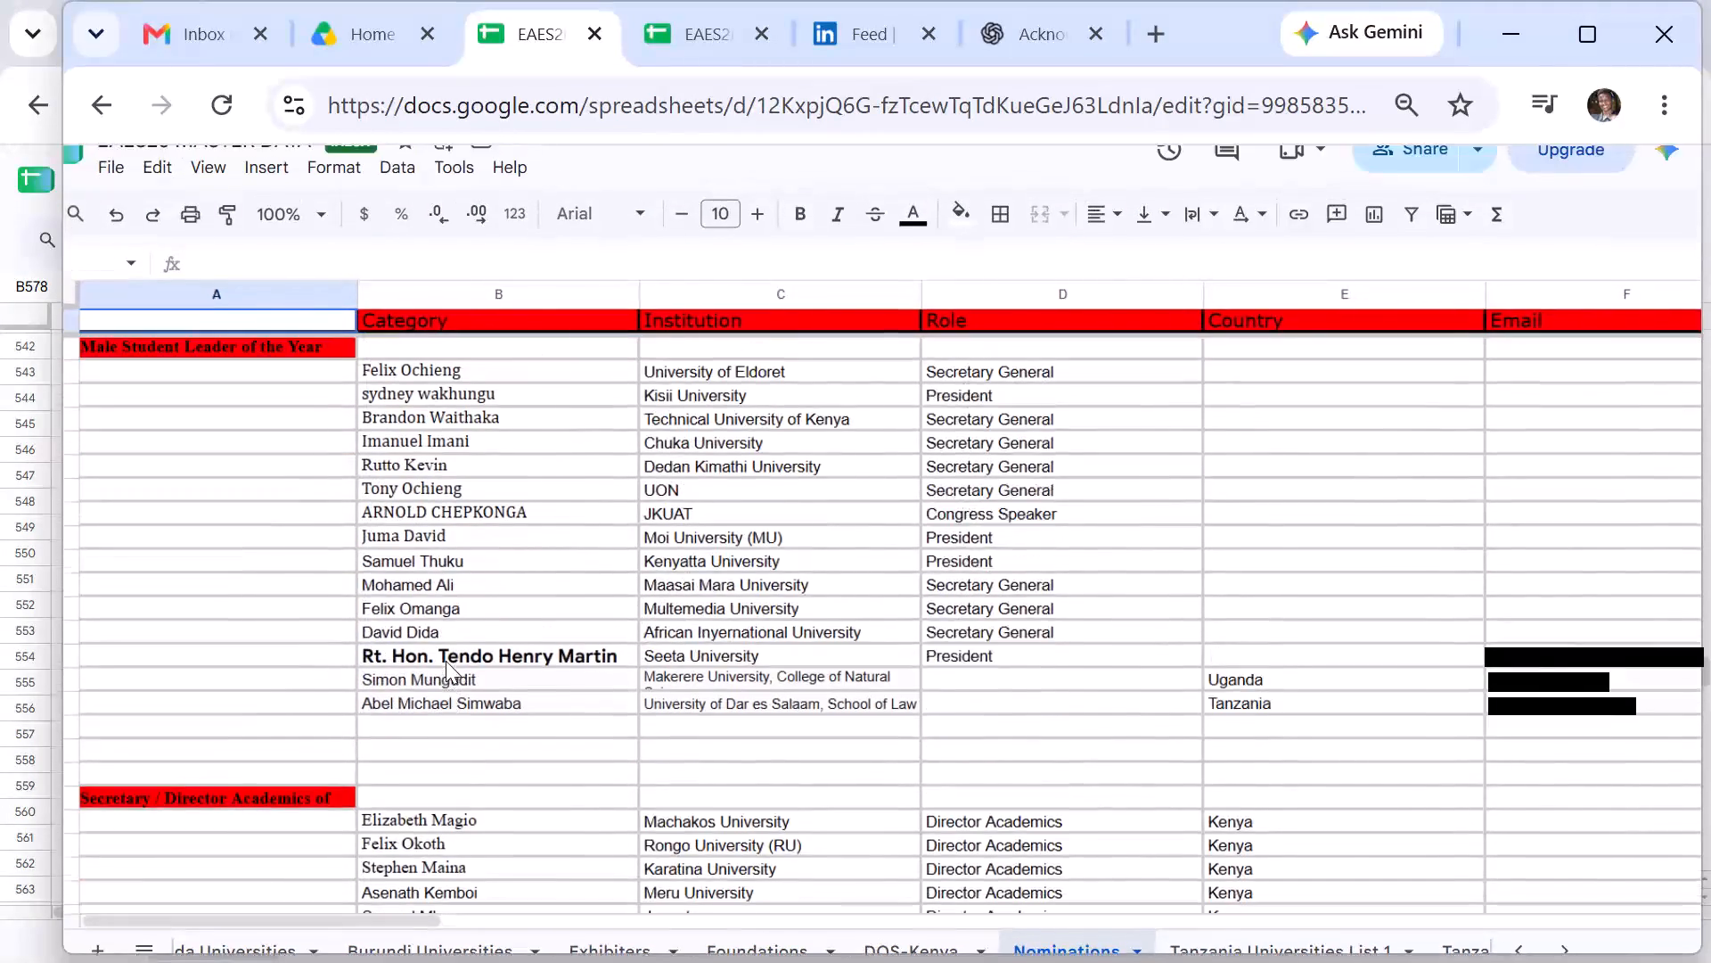
scroll(446, 661, "down", 4)
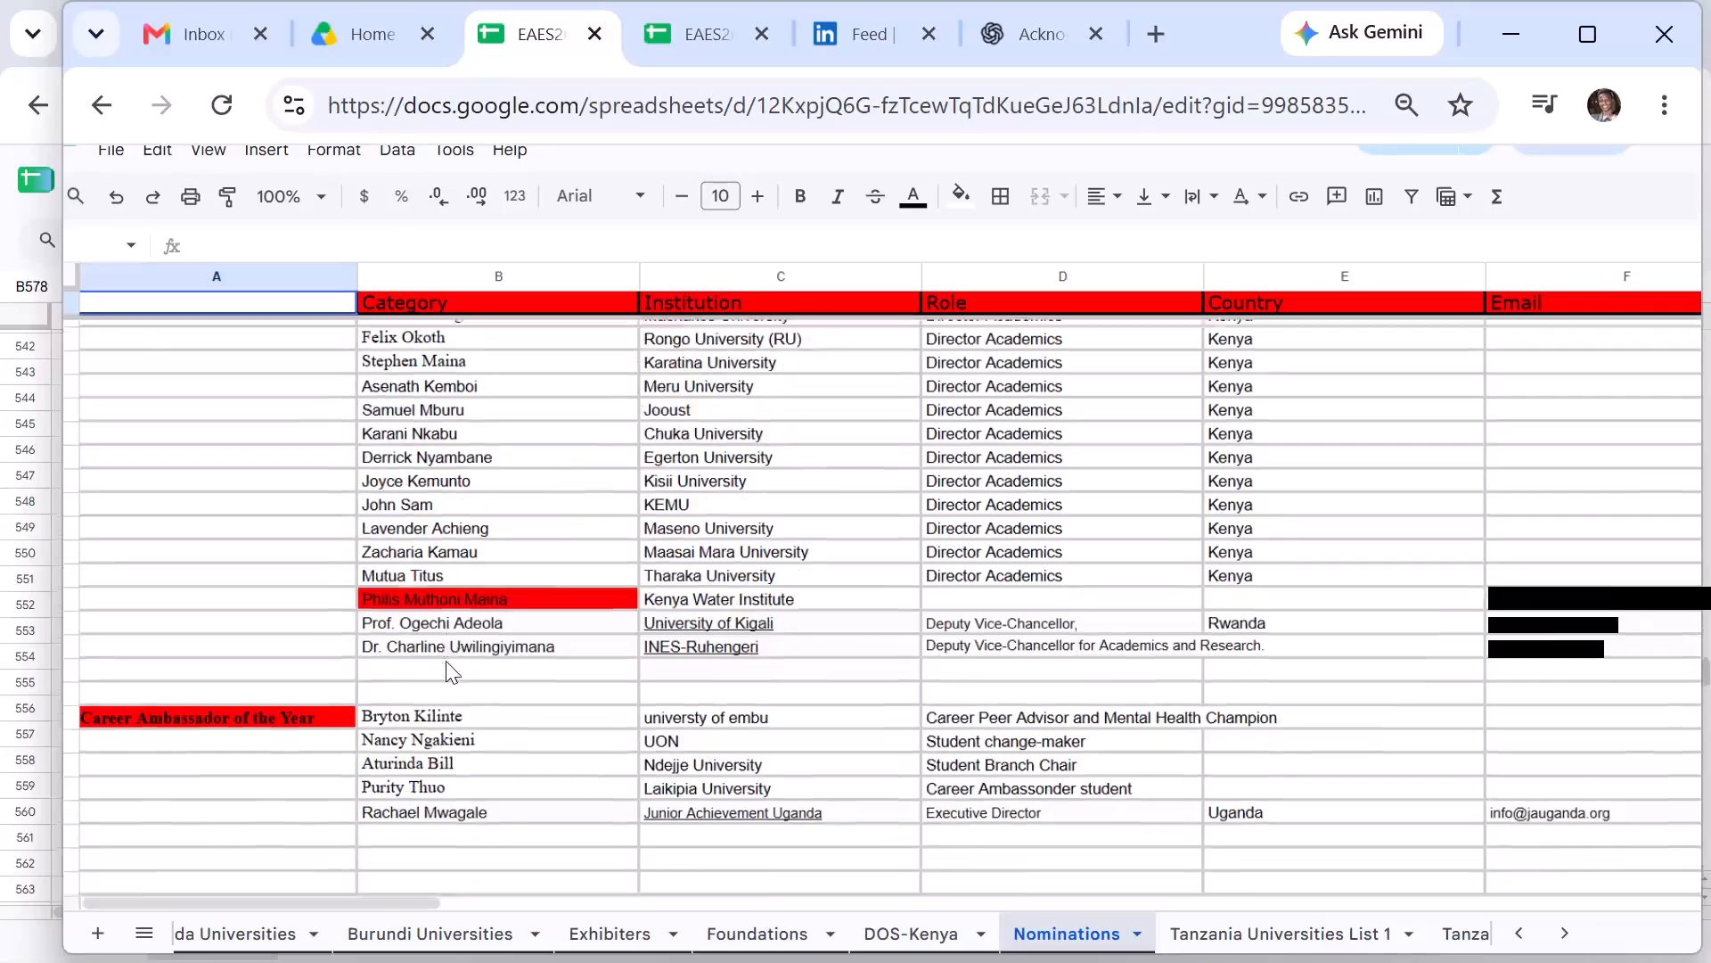
Review the nominees from Mental Health Champion of the Year through the academia and skills categories to TVET Institution of the Year.
scroll(446, 661, "down", 5)
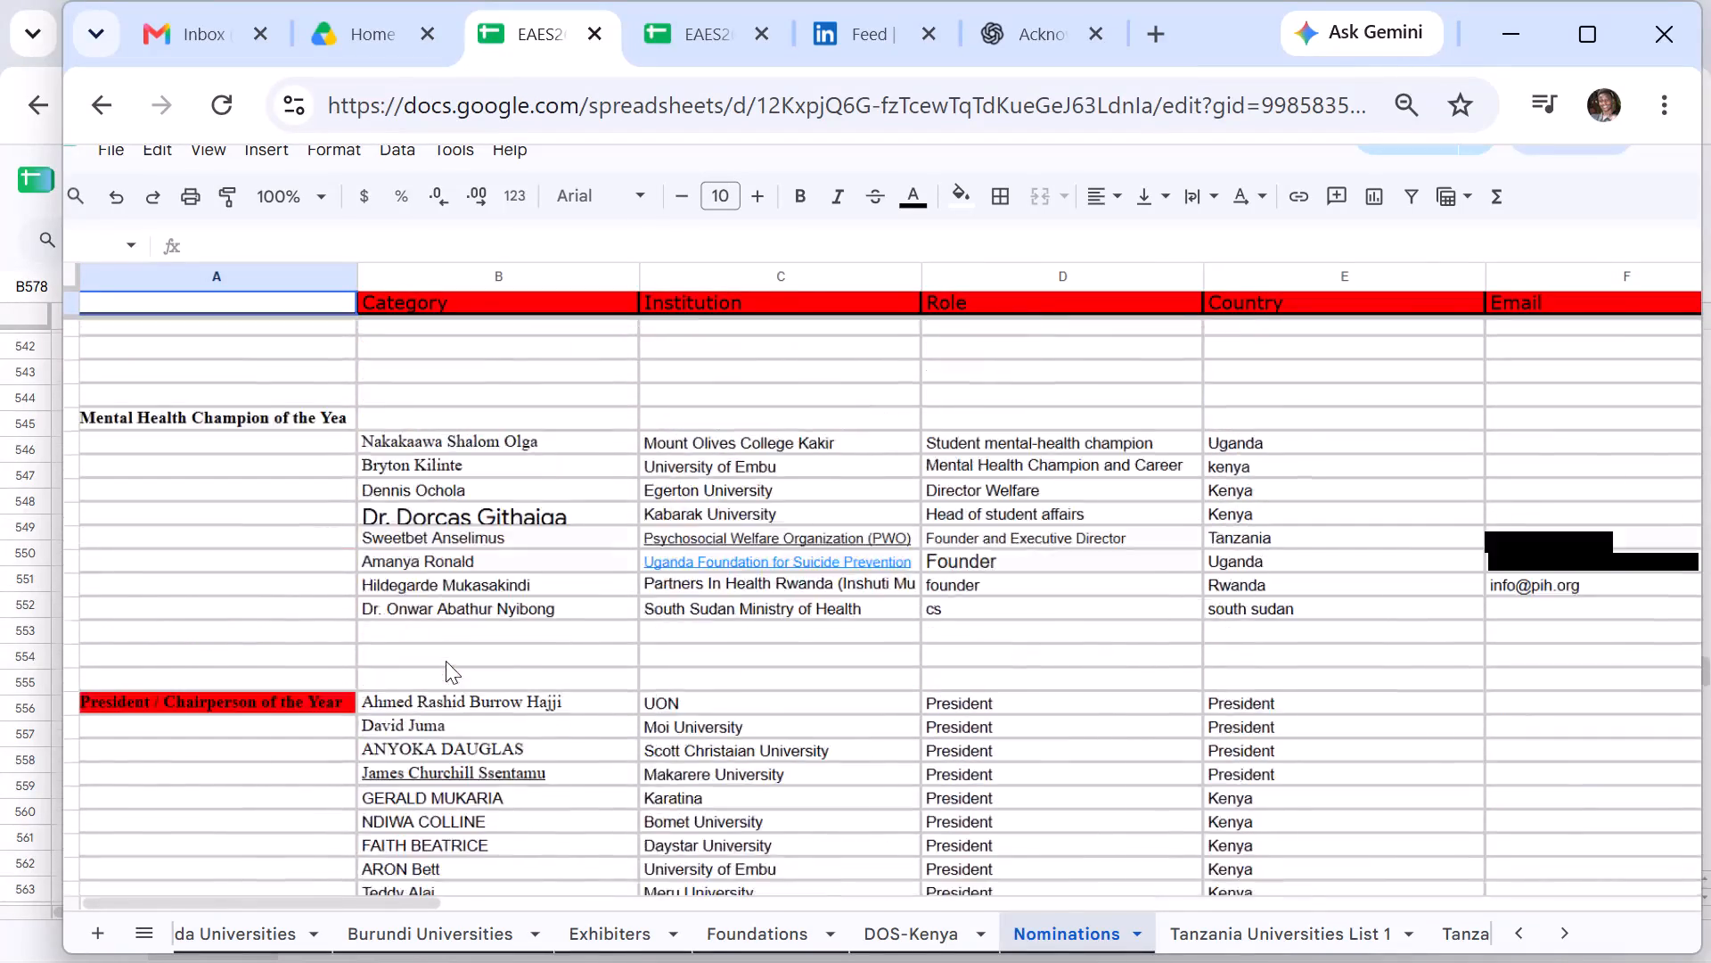
scroll(446, 661, "down", 4)
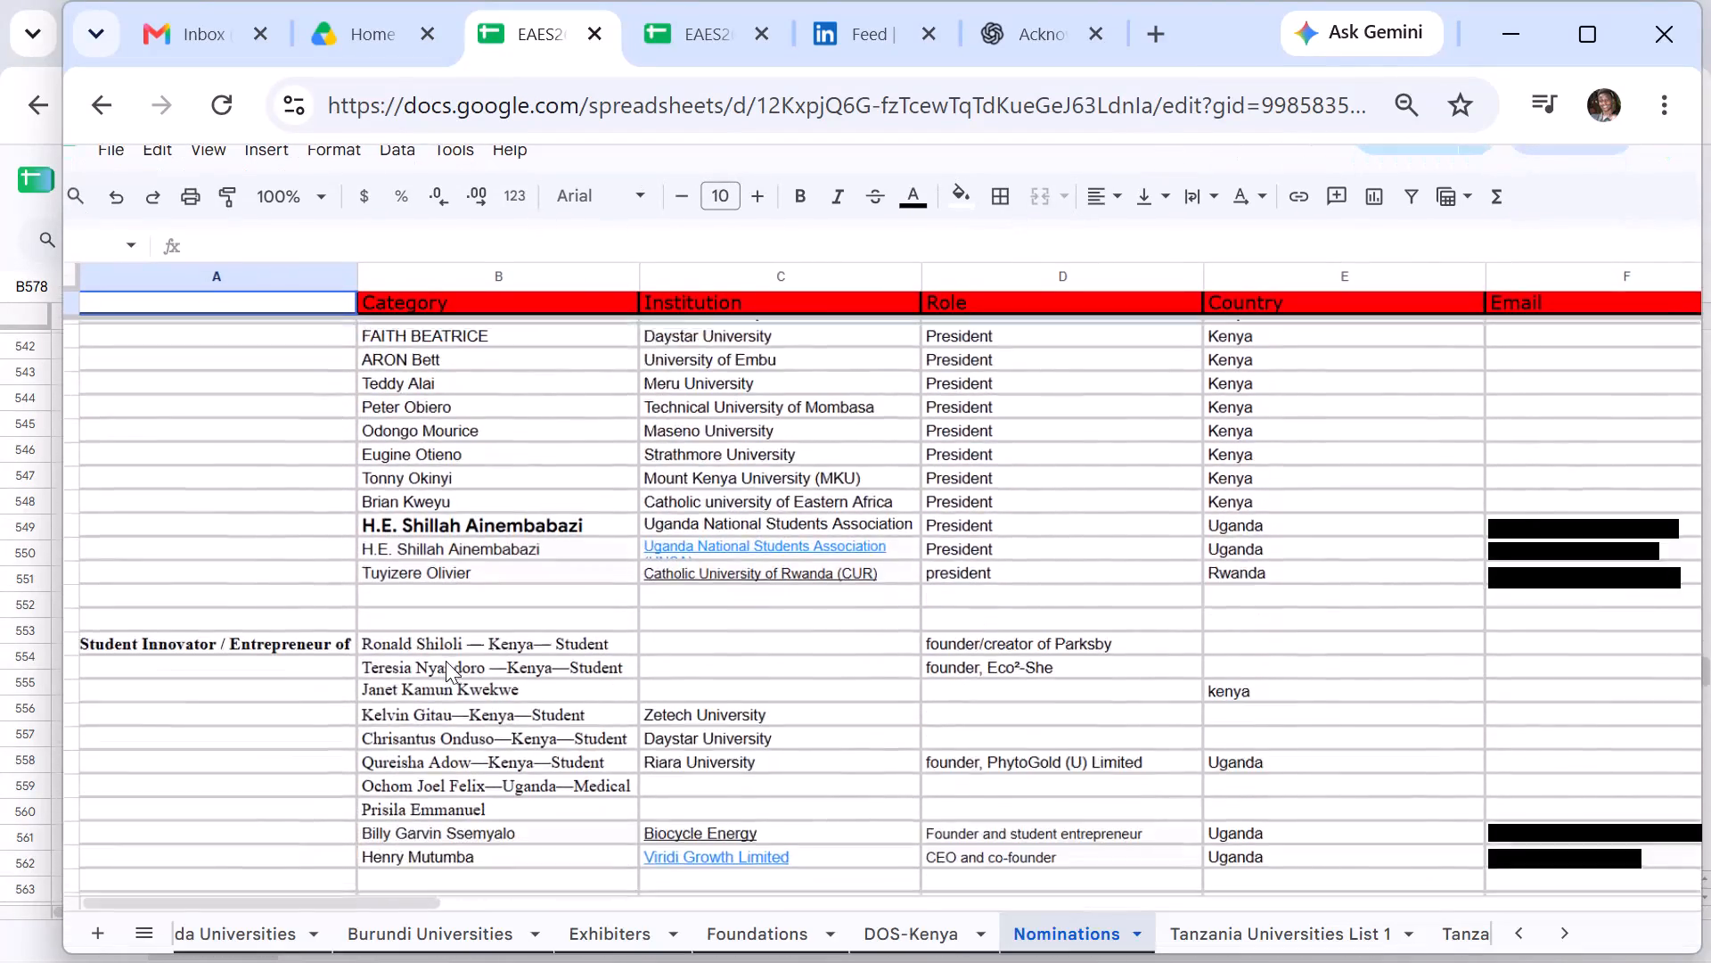
scroll(446, 661, "down", 1)
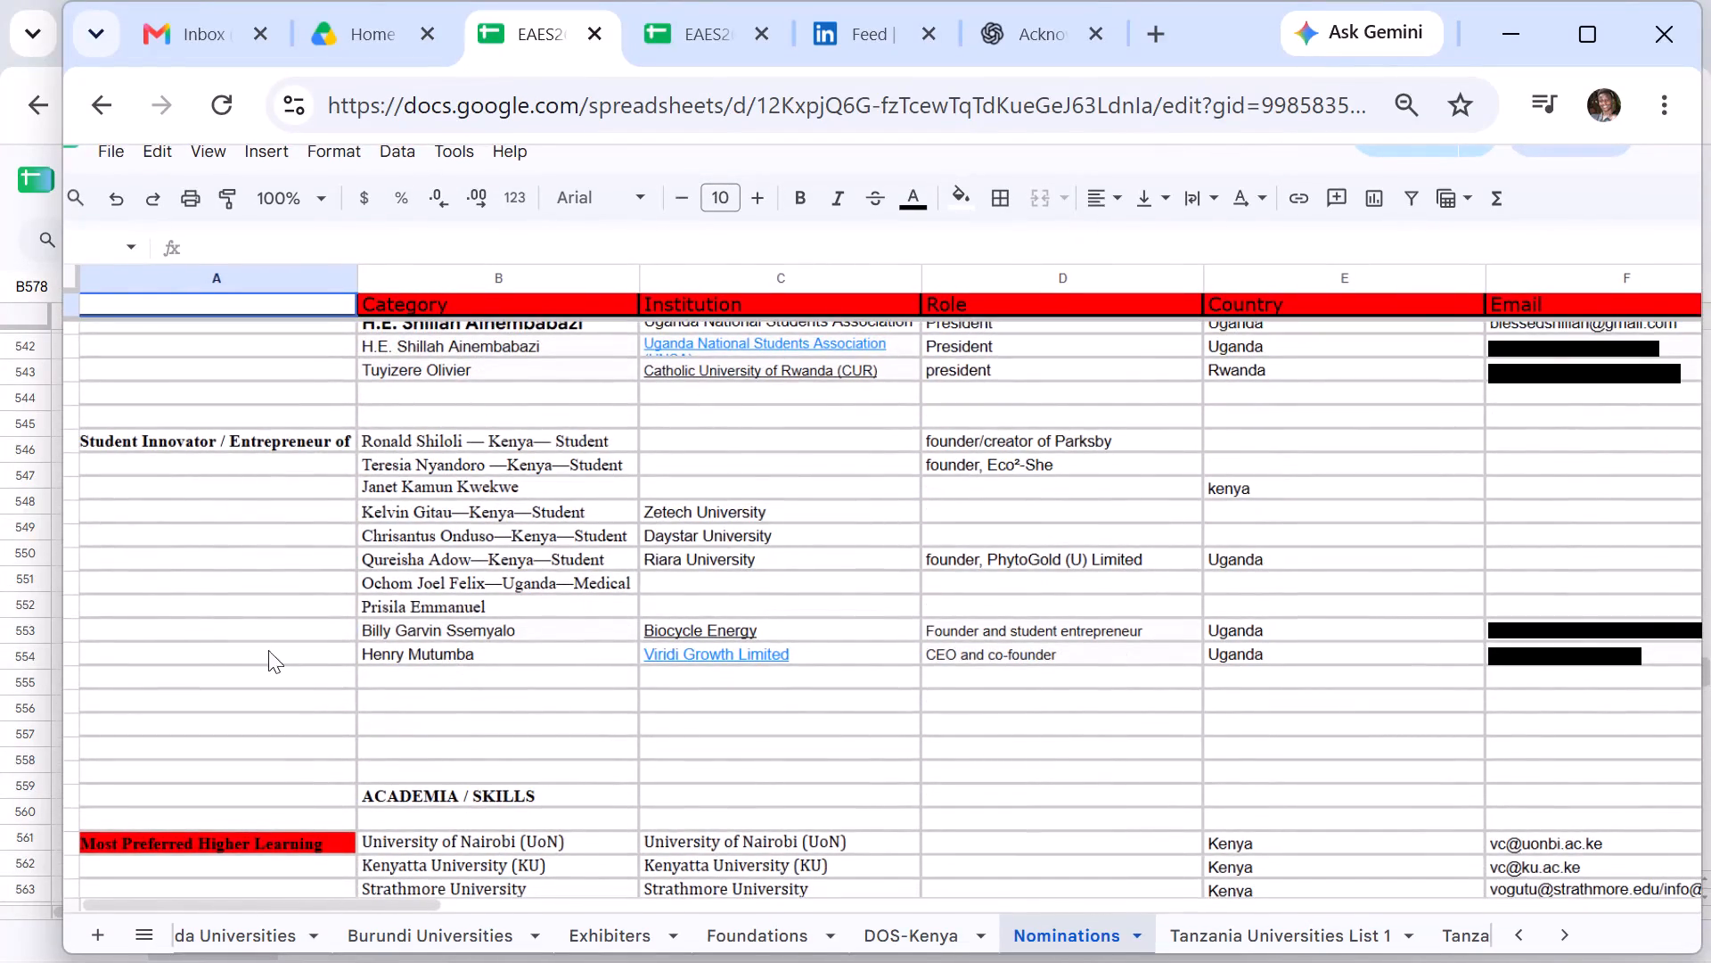
left_click(328, 596)
scroll(328, 596, "down", 1)
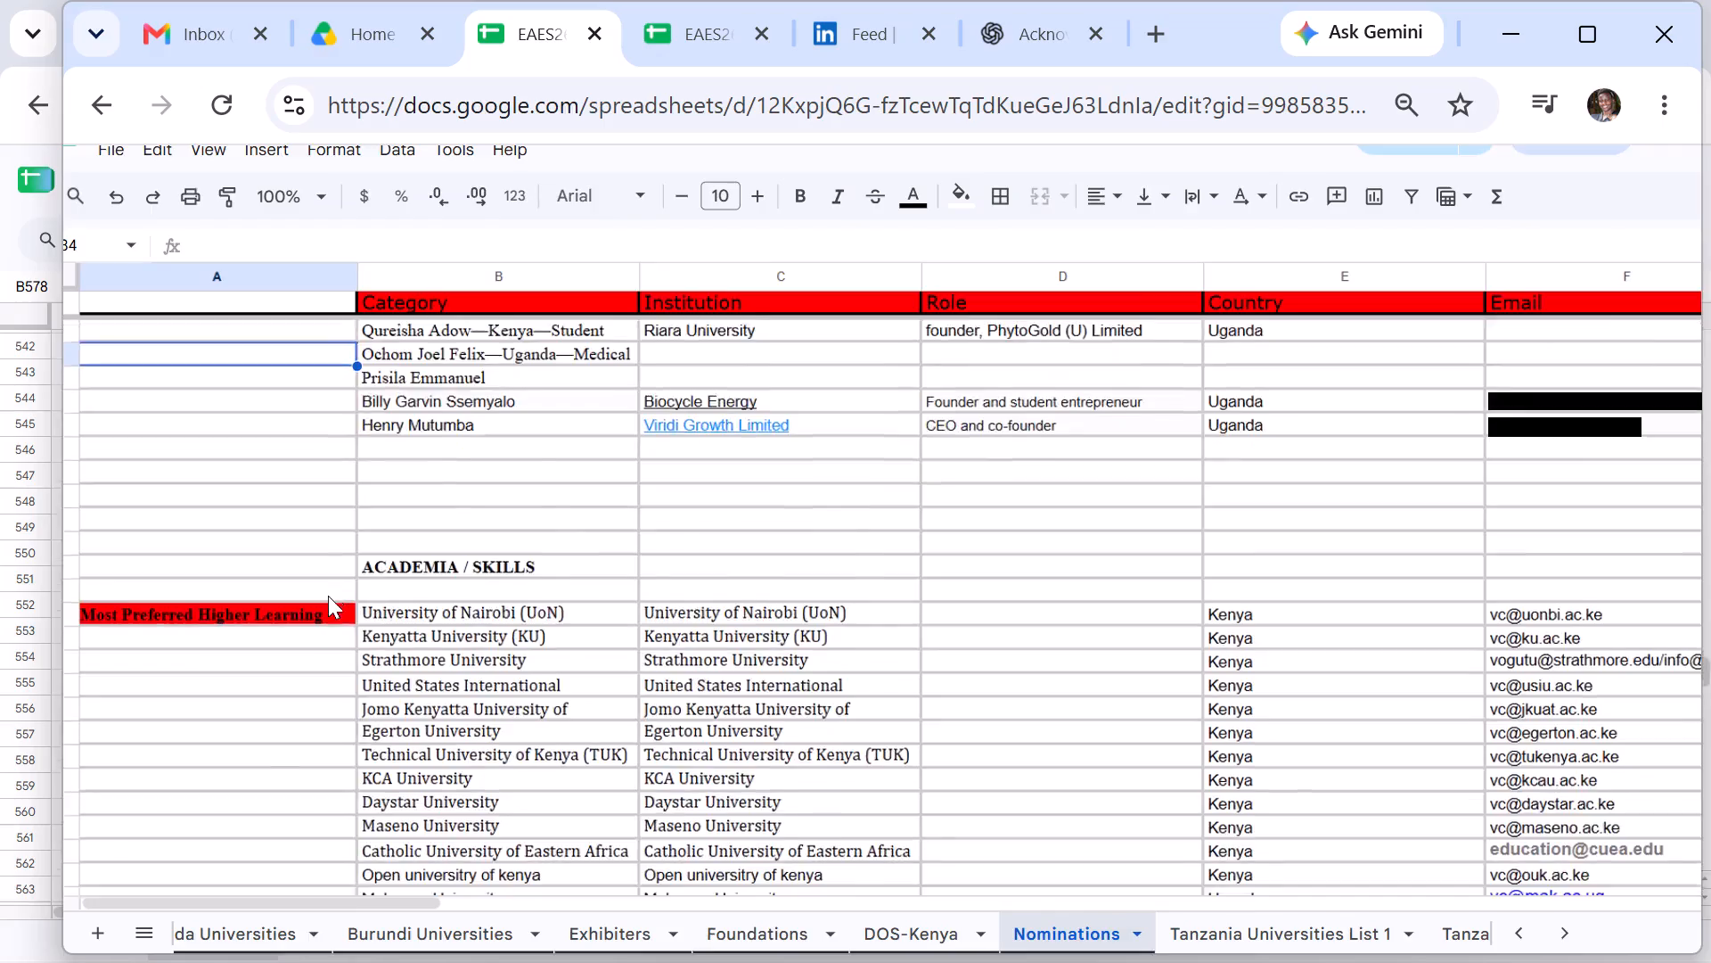
scroll(328, 596, "down", 3)
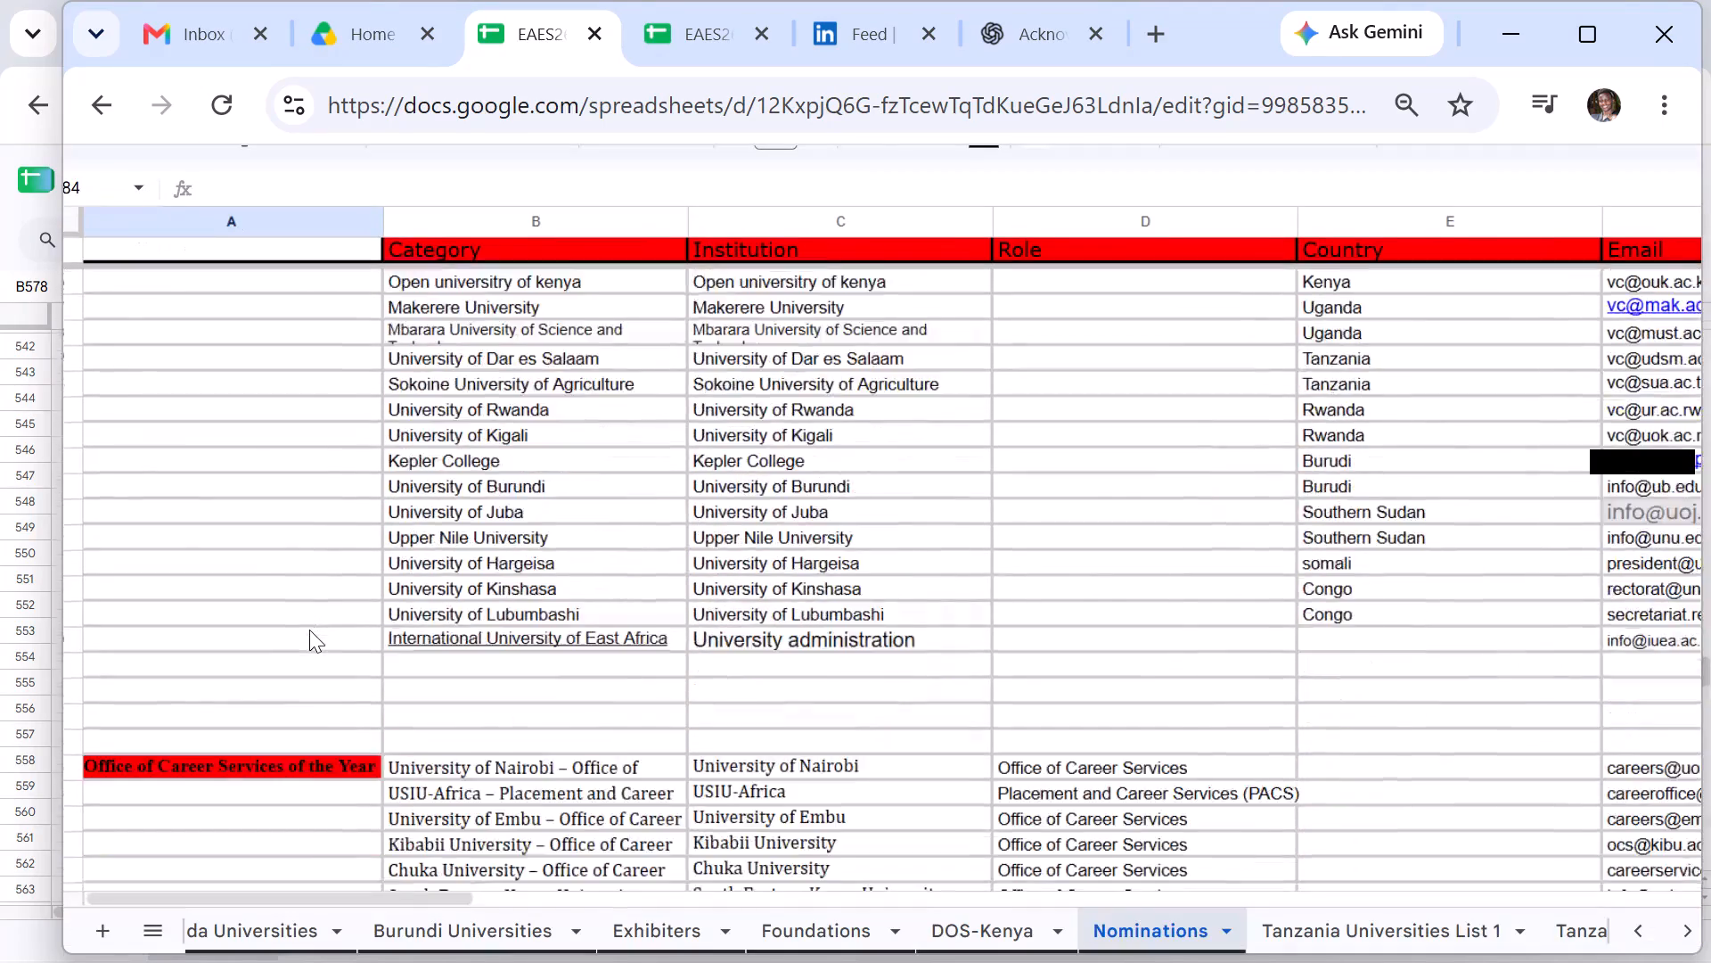
scroll(309, 630, "down", 5)
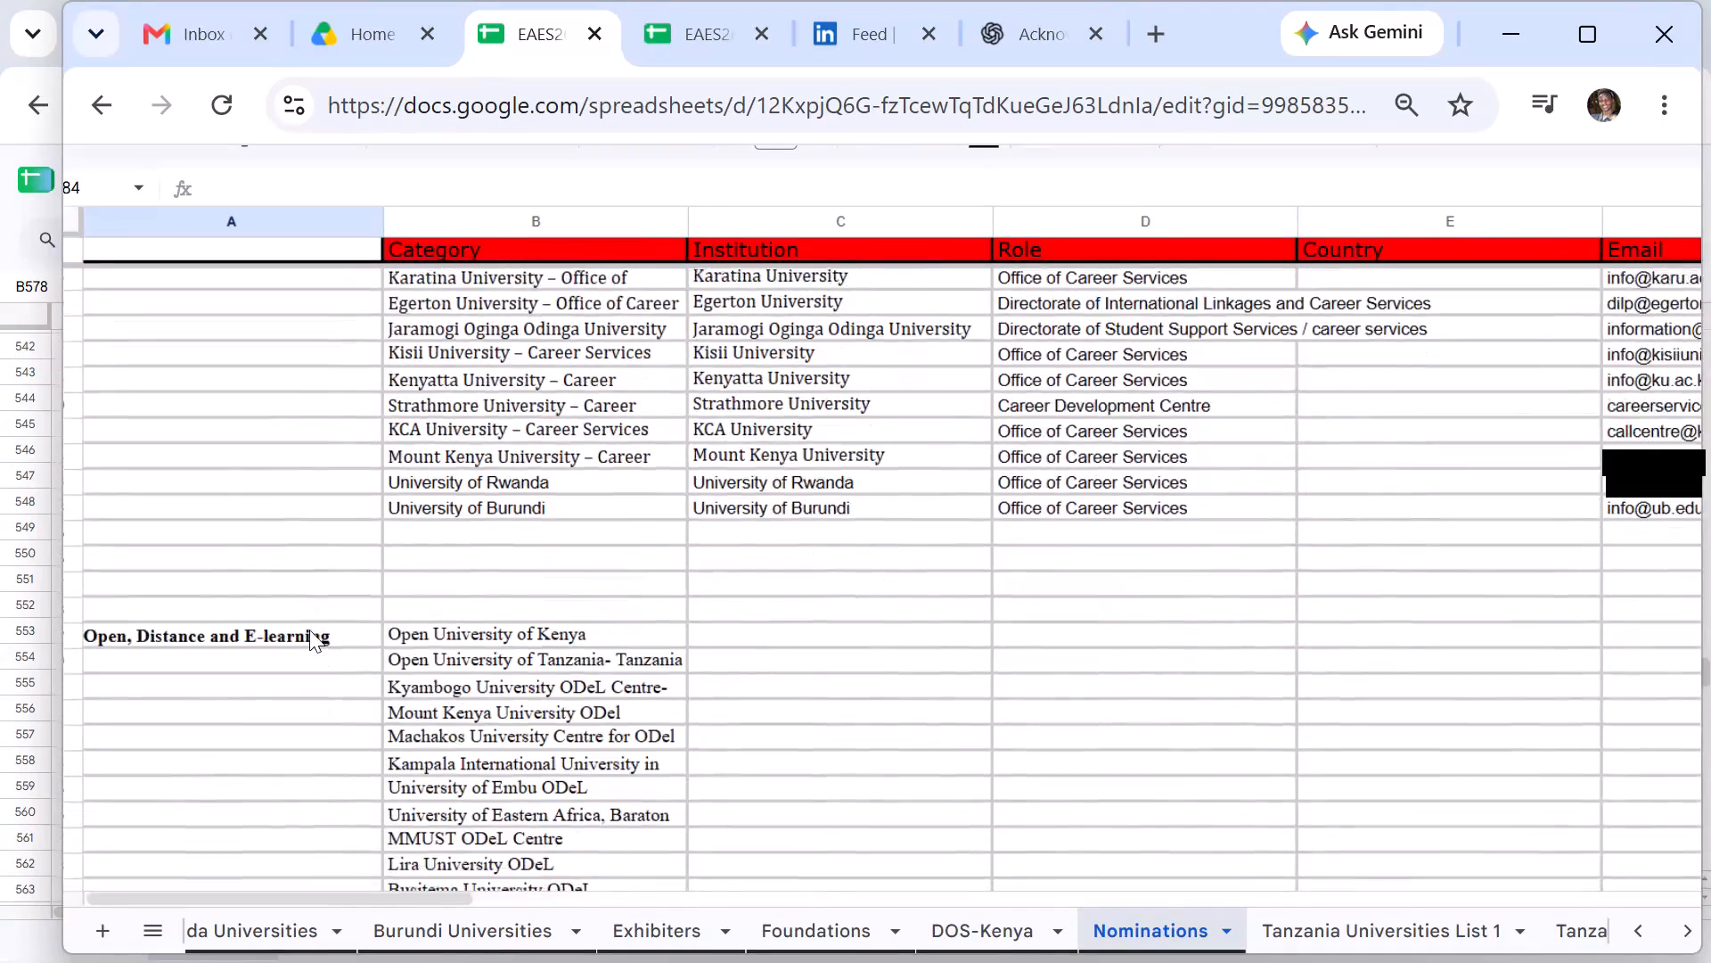
scroll(309, 630, "down", 3)
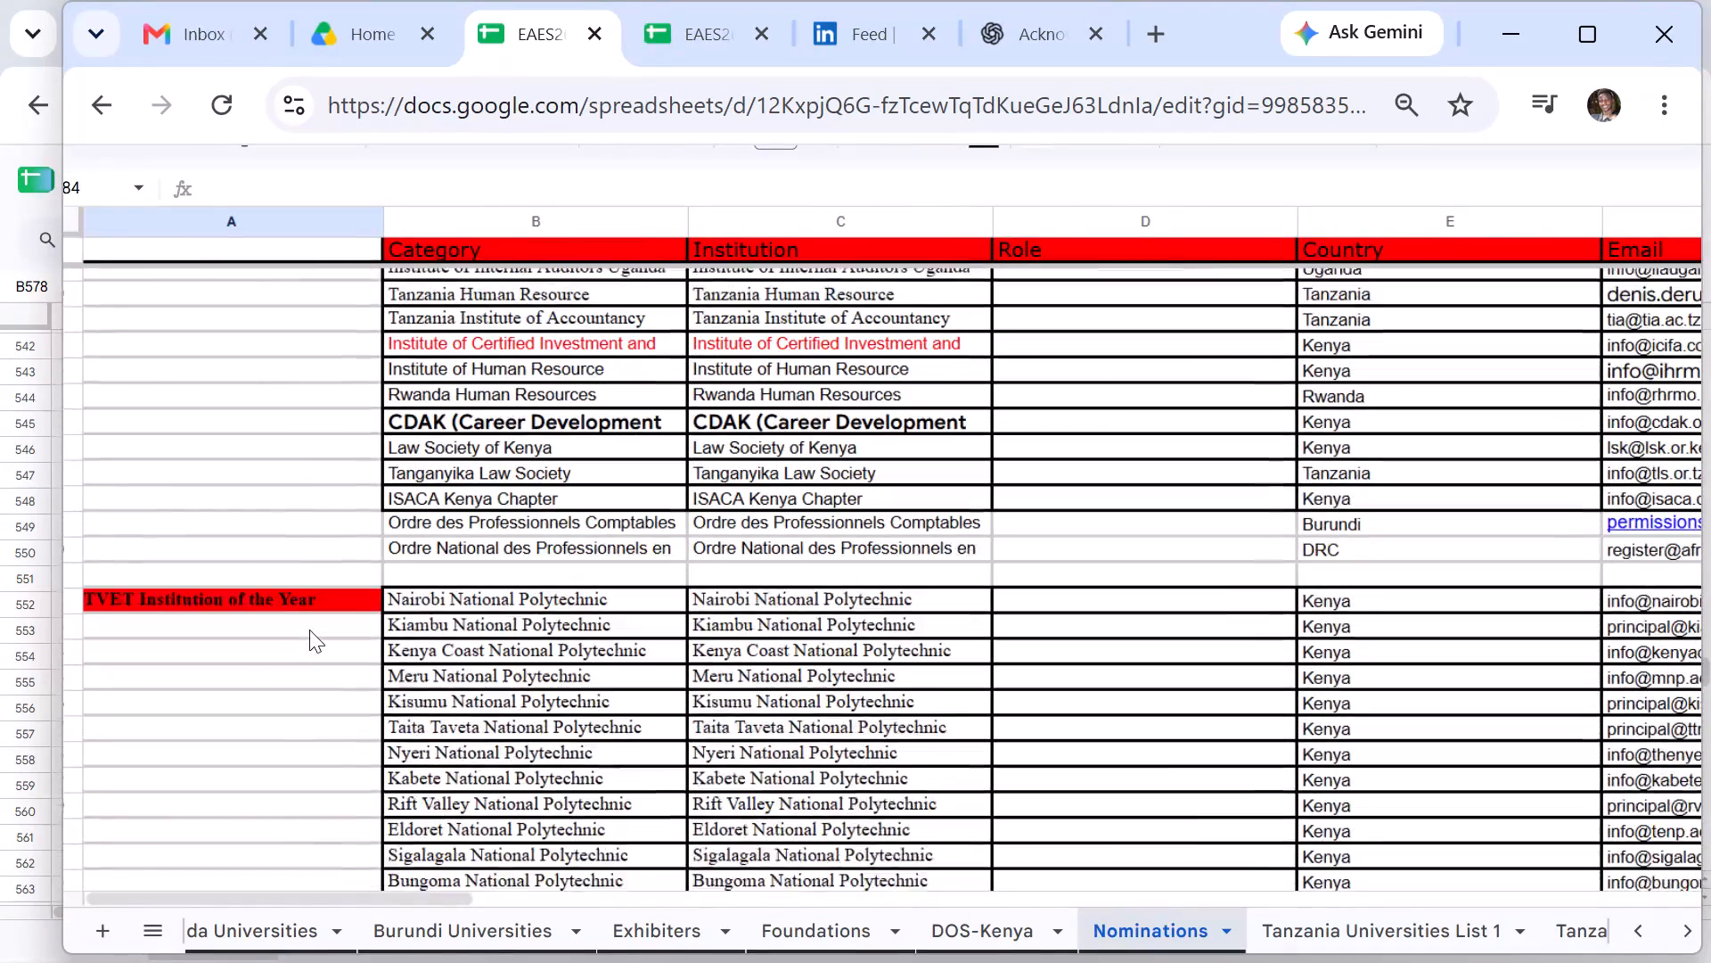
Review the remaining TVET nominees, the youth employment programmes and Study Abroad Partner of the Year down to Dean of the Year.
scroll(309, 630, "down", 4)
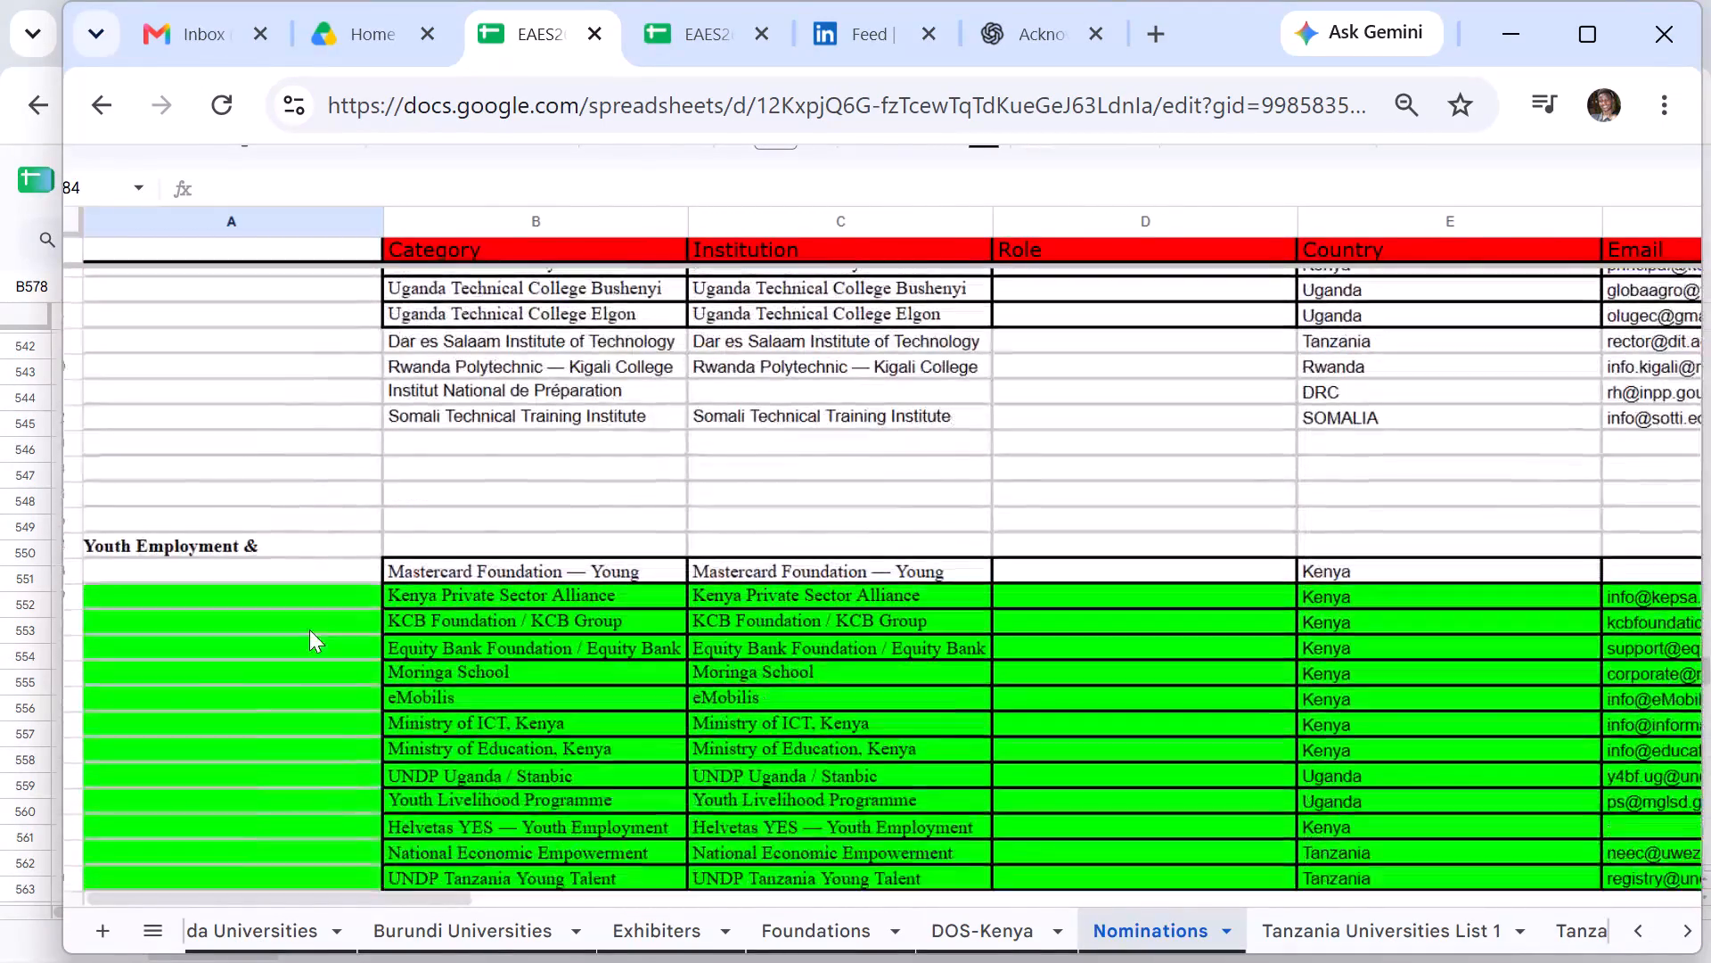
scroll(309, 630, "down", 6)
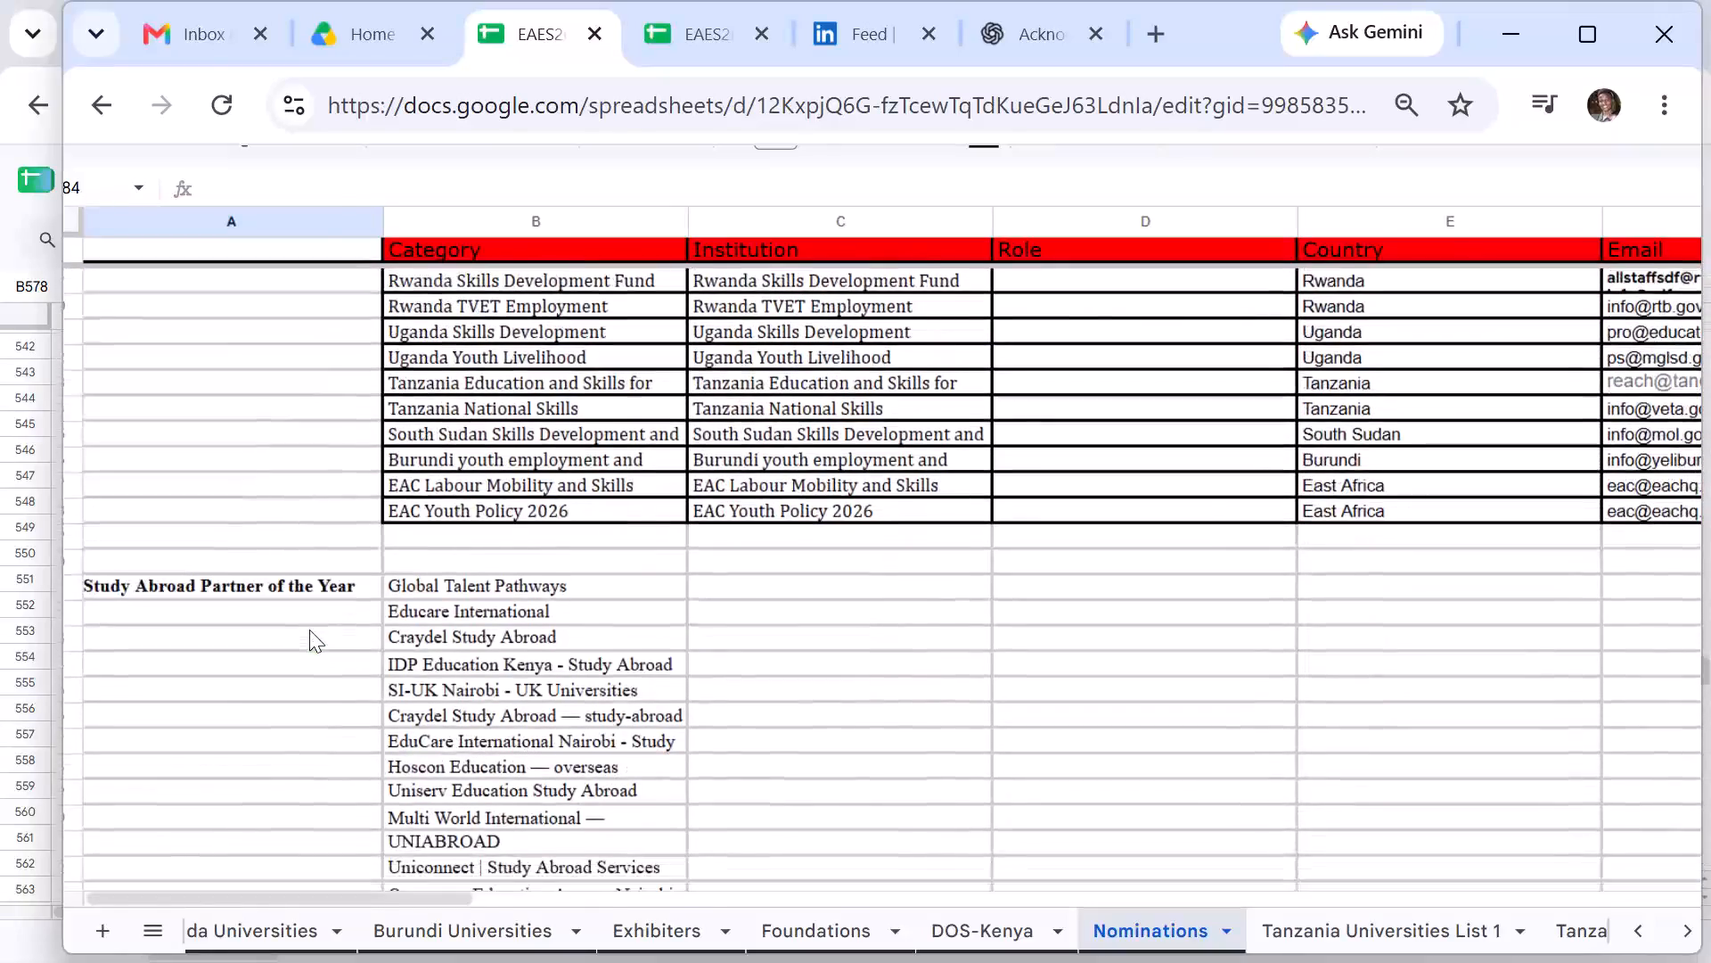
scroll(309, 630, "down", 1)
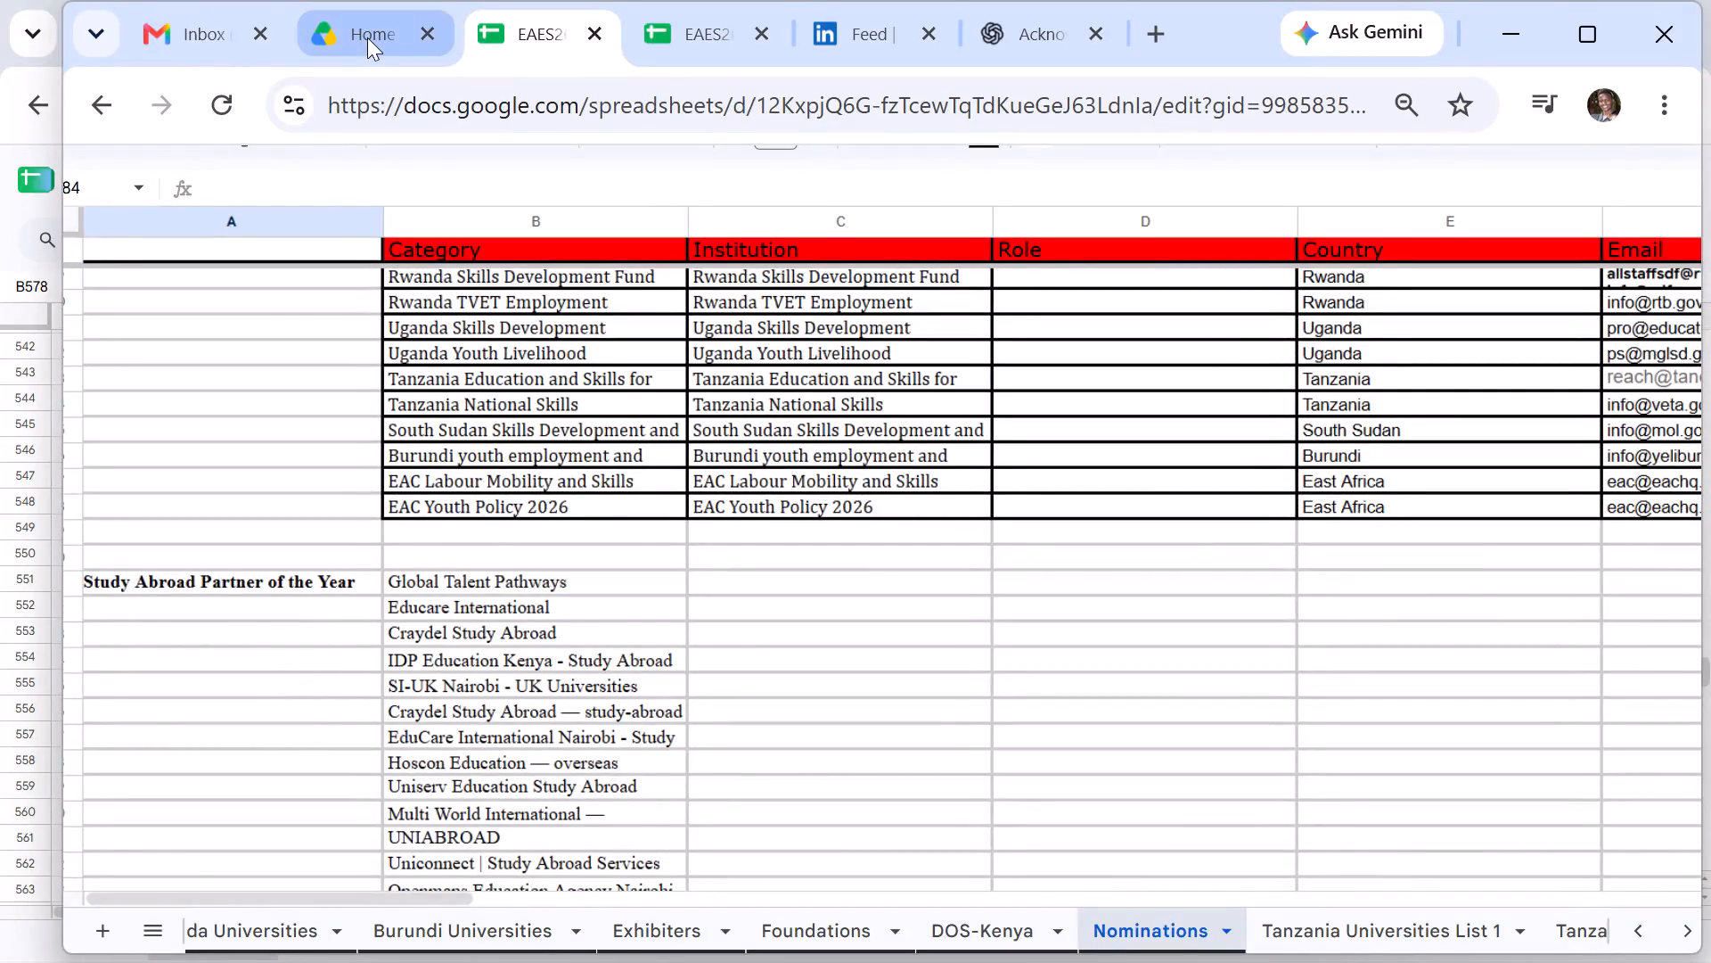
scroll(546, 634, "down", 2)
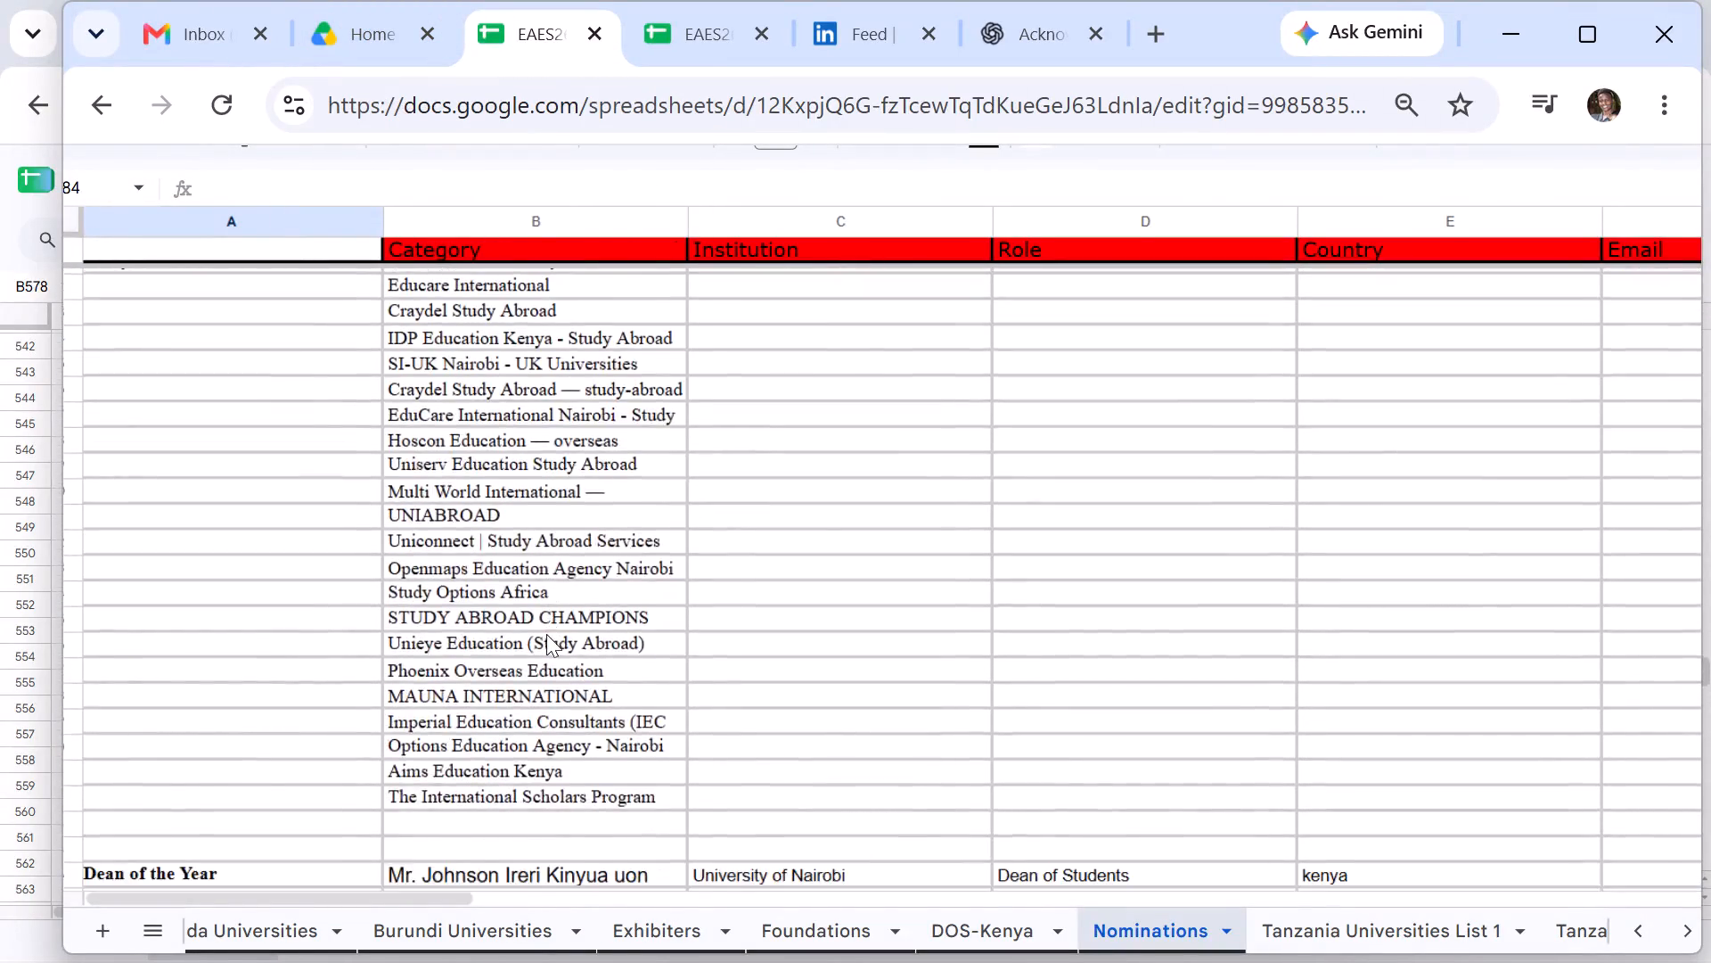
scroll(546, 634, "down", 1)
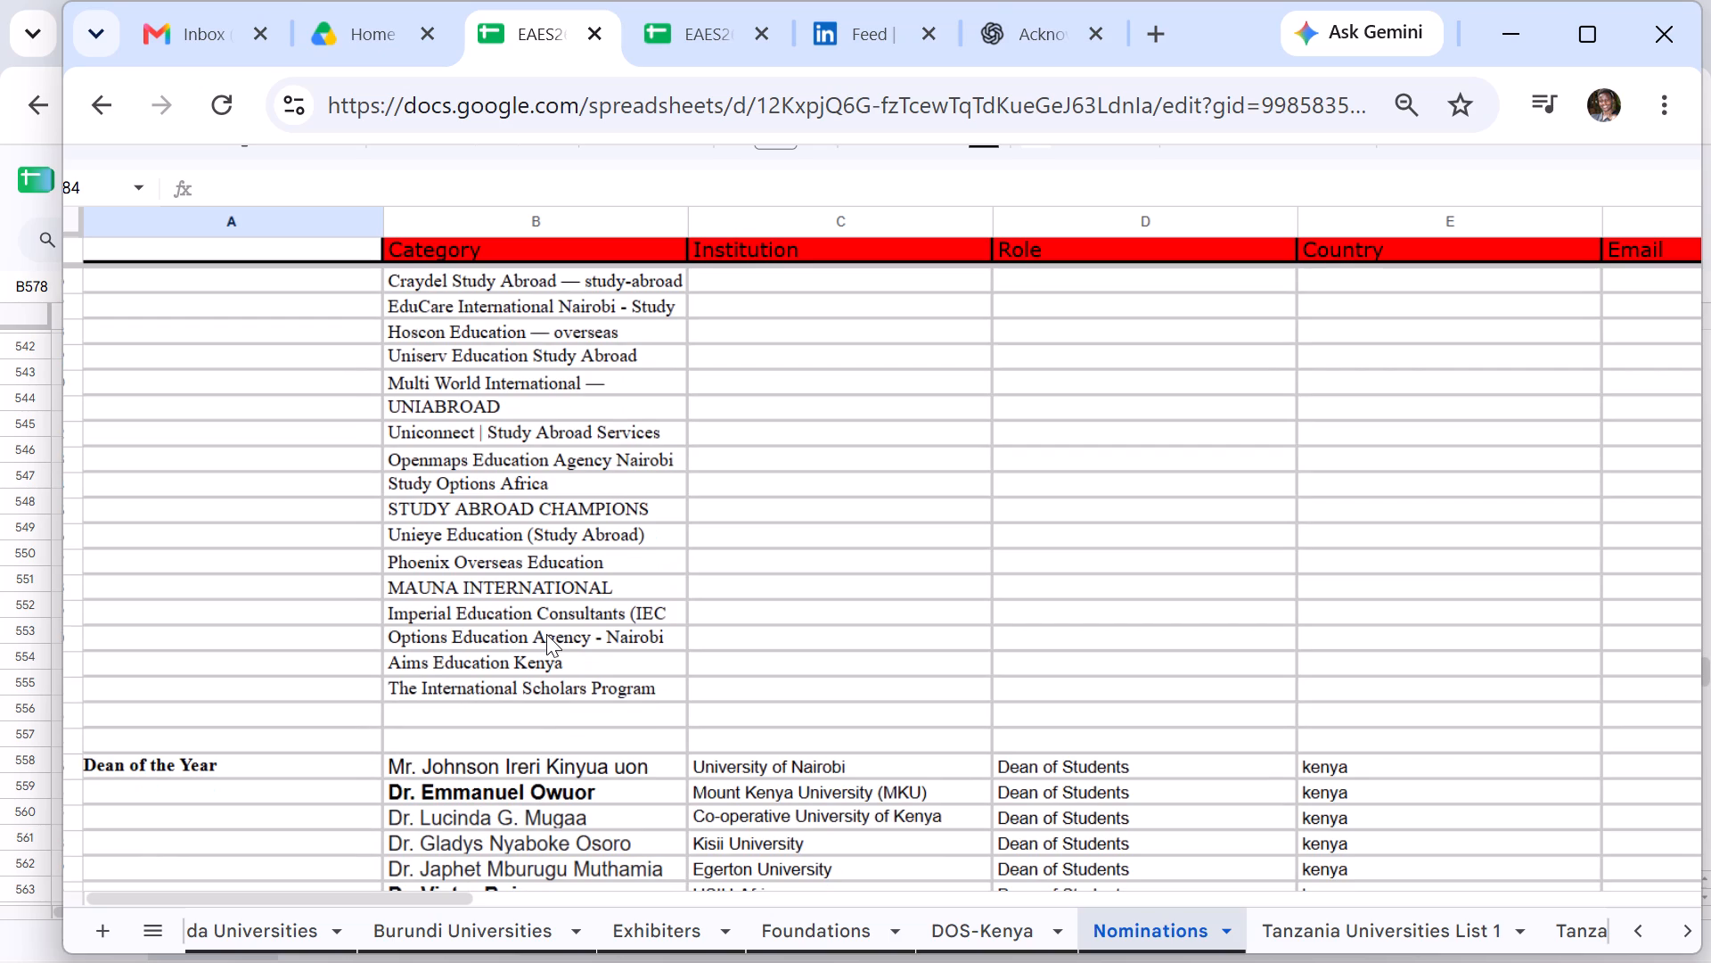
scroll(956, 734, "up", 1)
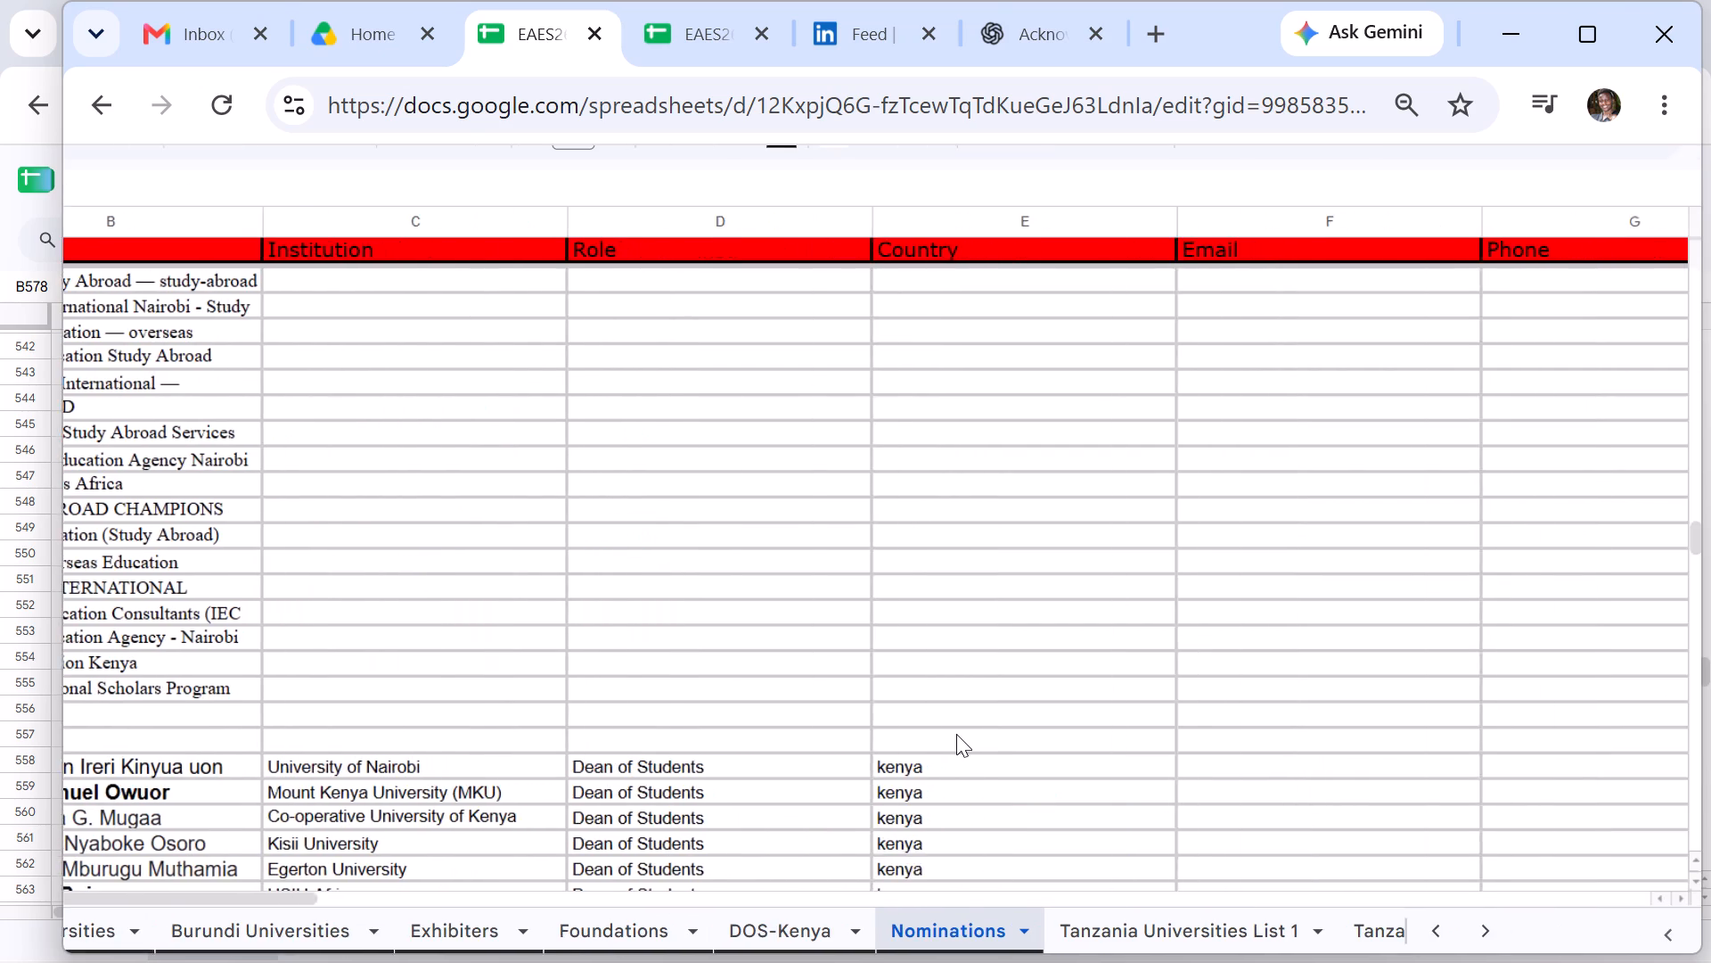
scroll(956, 734, "up", 1)
scroll(956, 734, "down", 1)
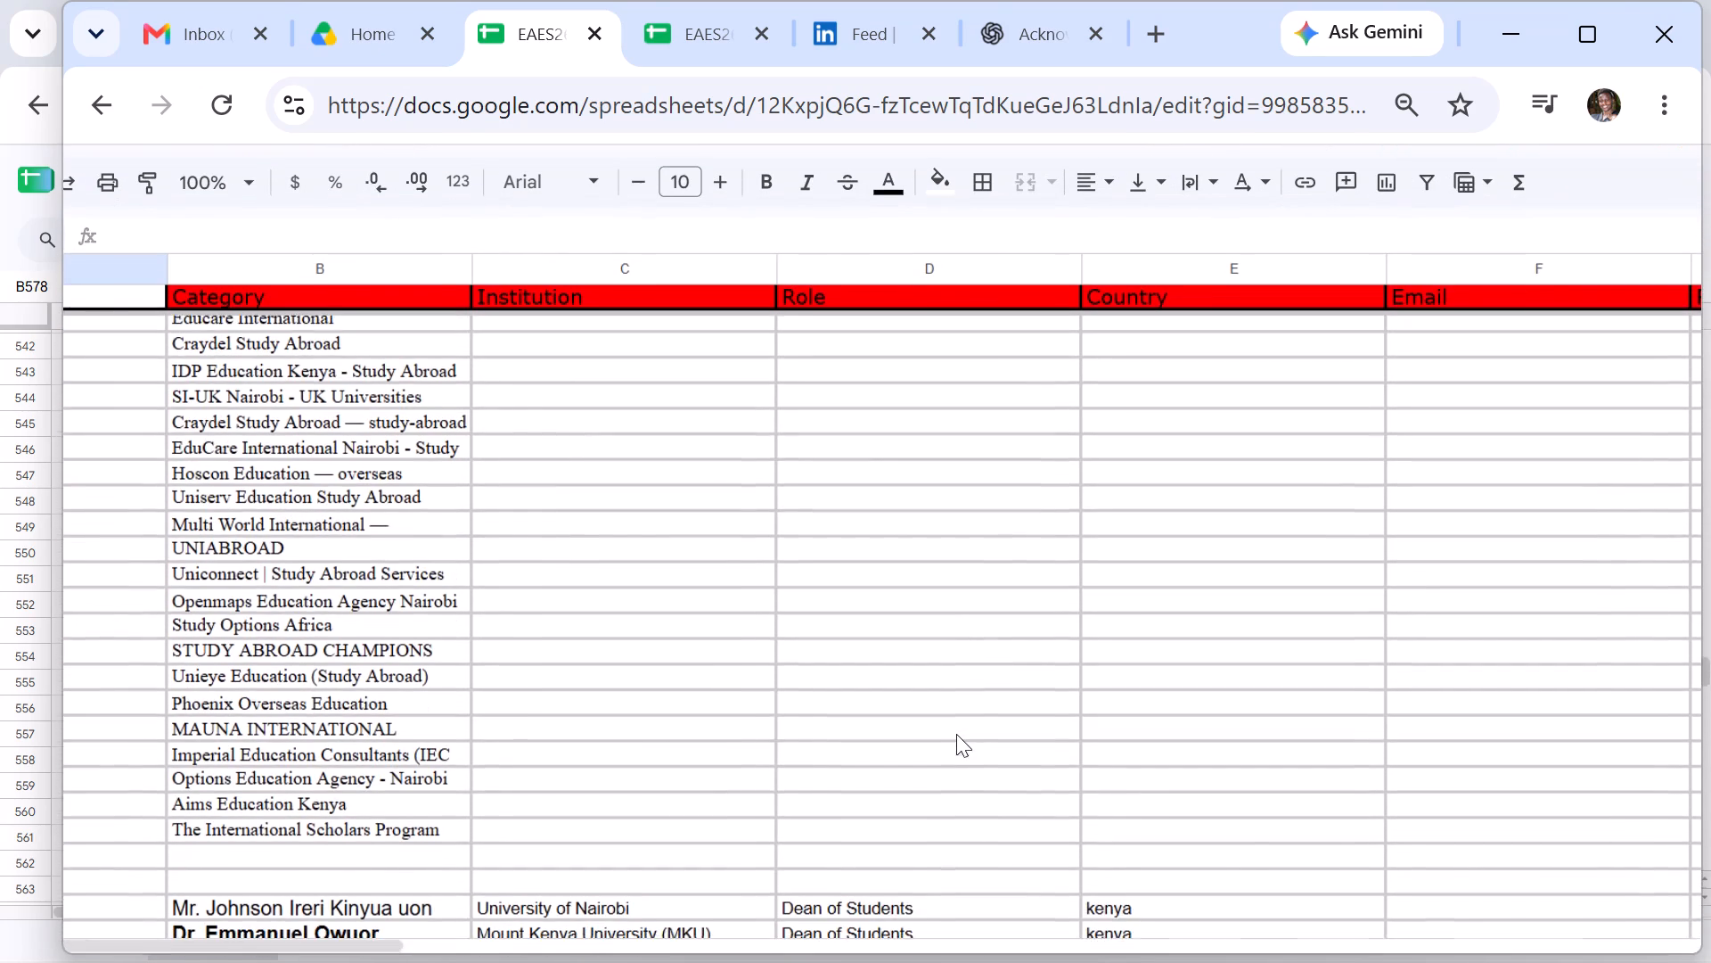
scroll(956, 734, "down", 1)
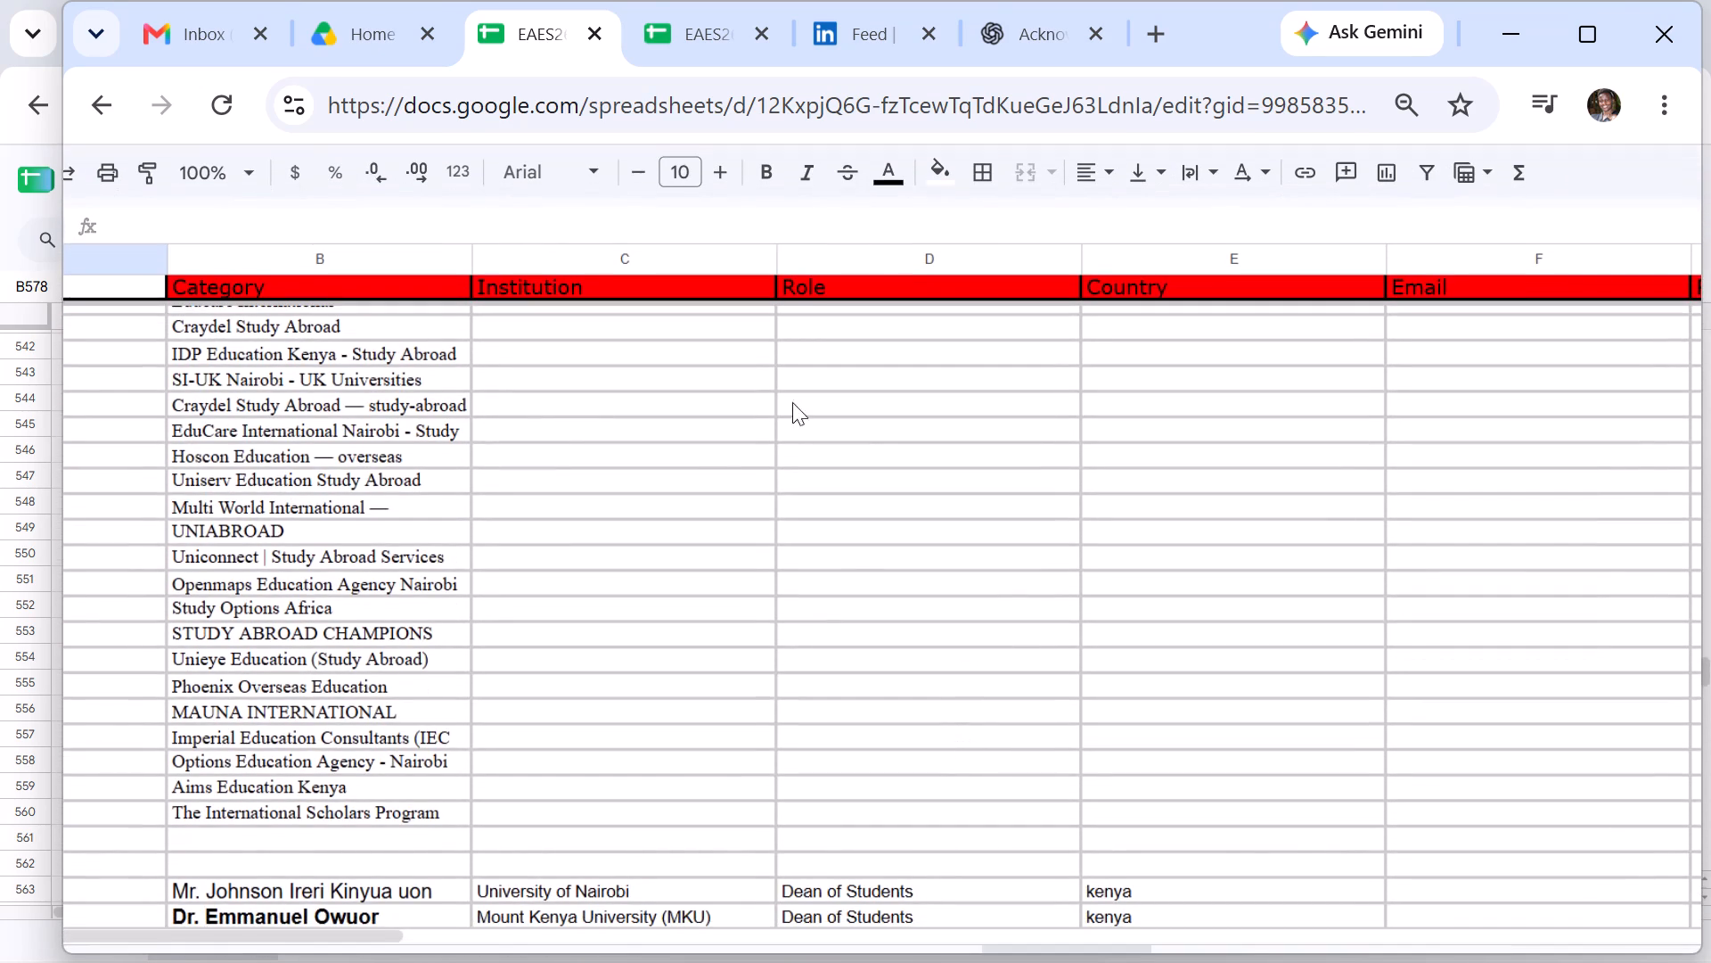
Open the EAES26 MASTER DATA.xlsx located in the EAES2026 folder from Drive.
left_click(363, 17)
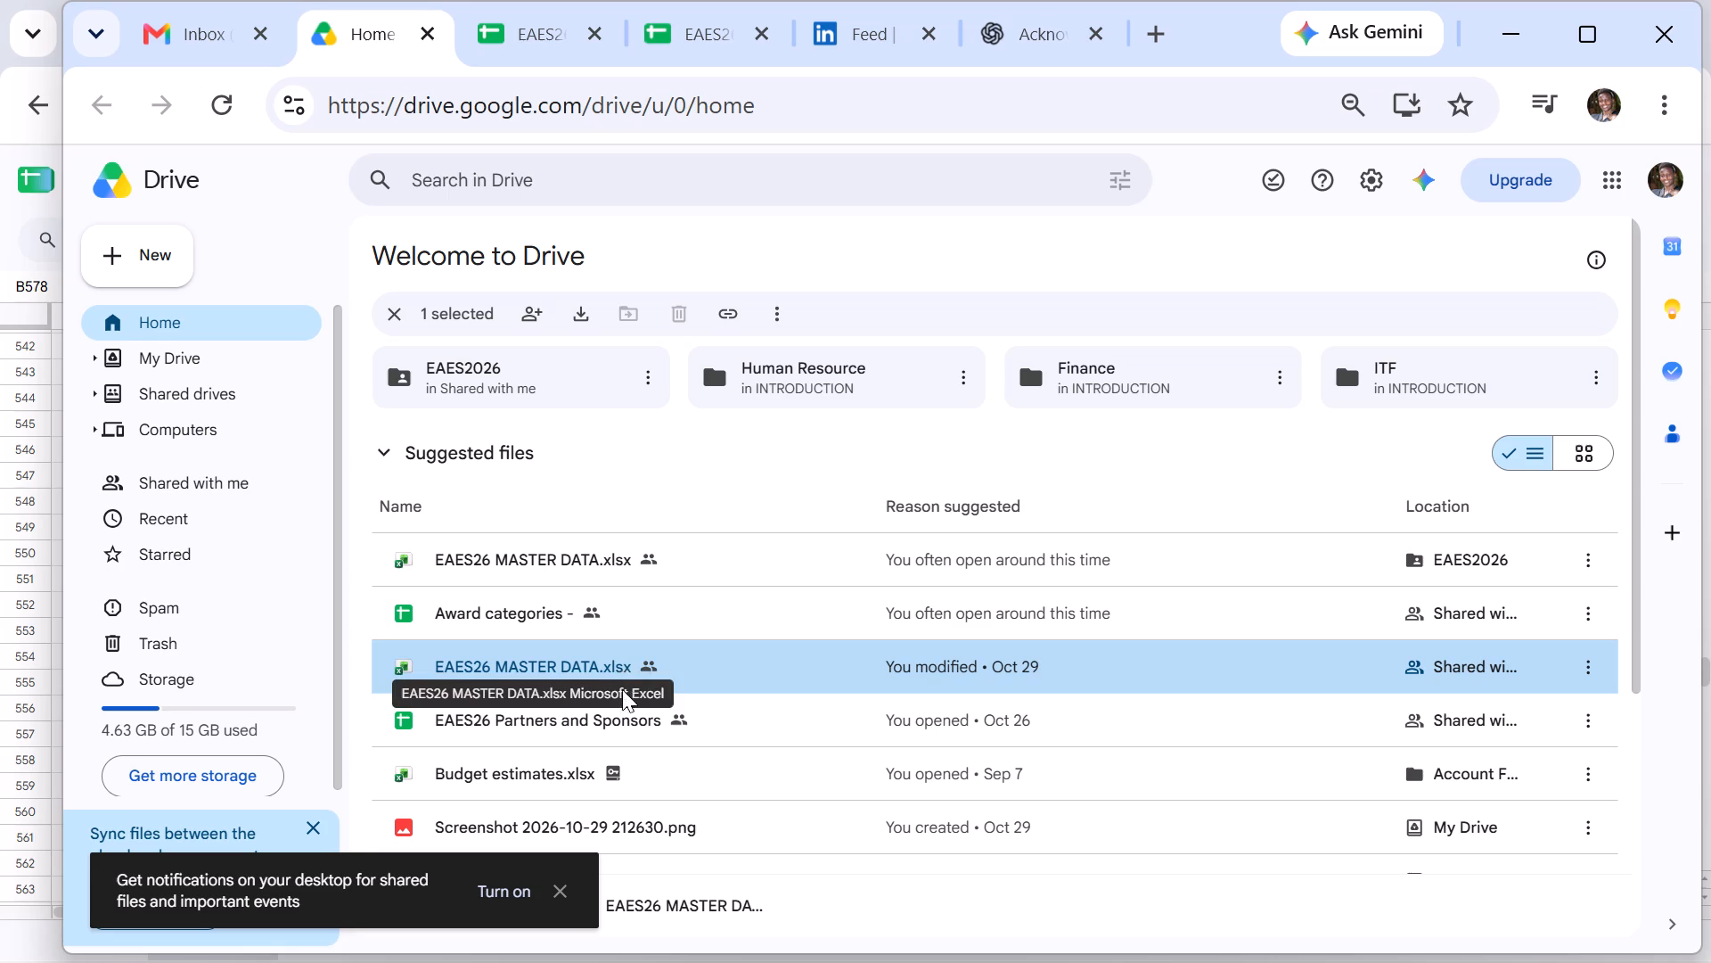
double_click(599, 553)
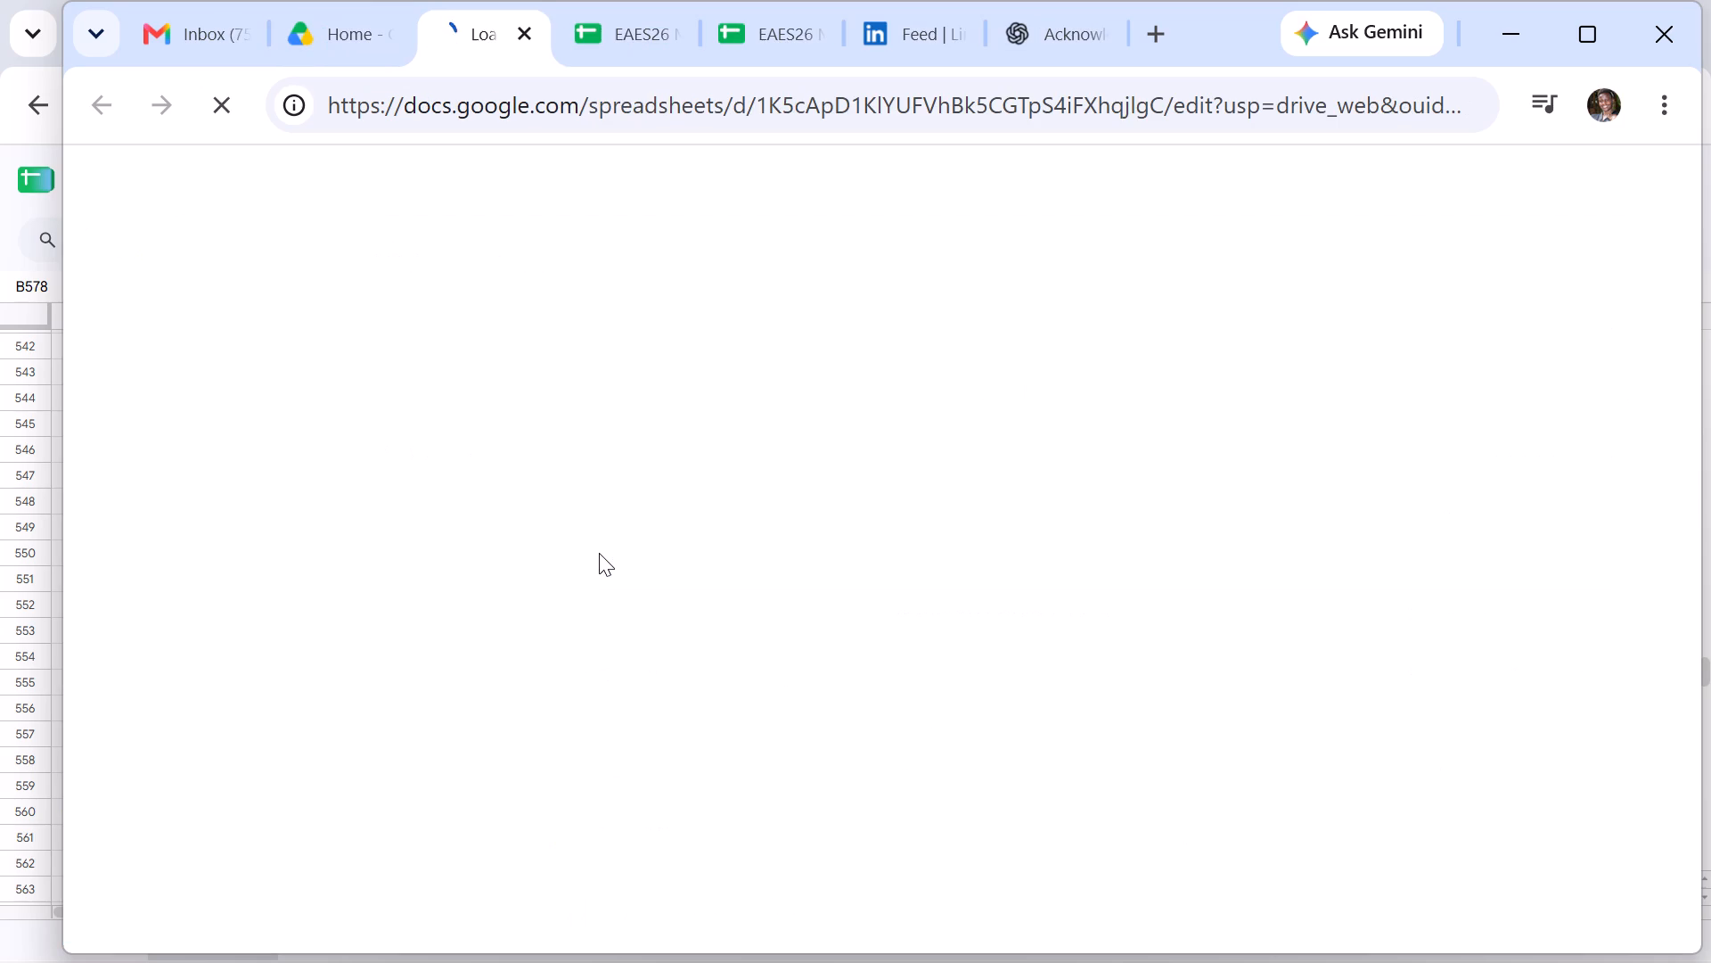
left_click_drag(599, 553, 585, 266)
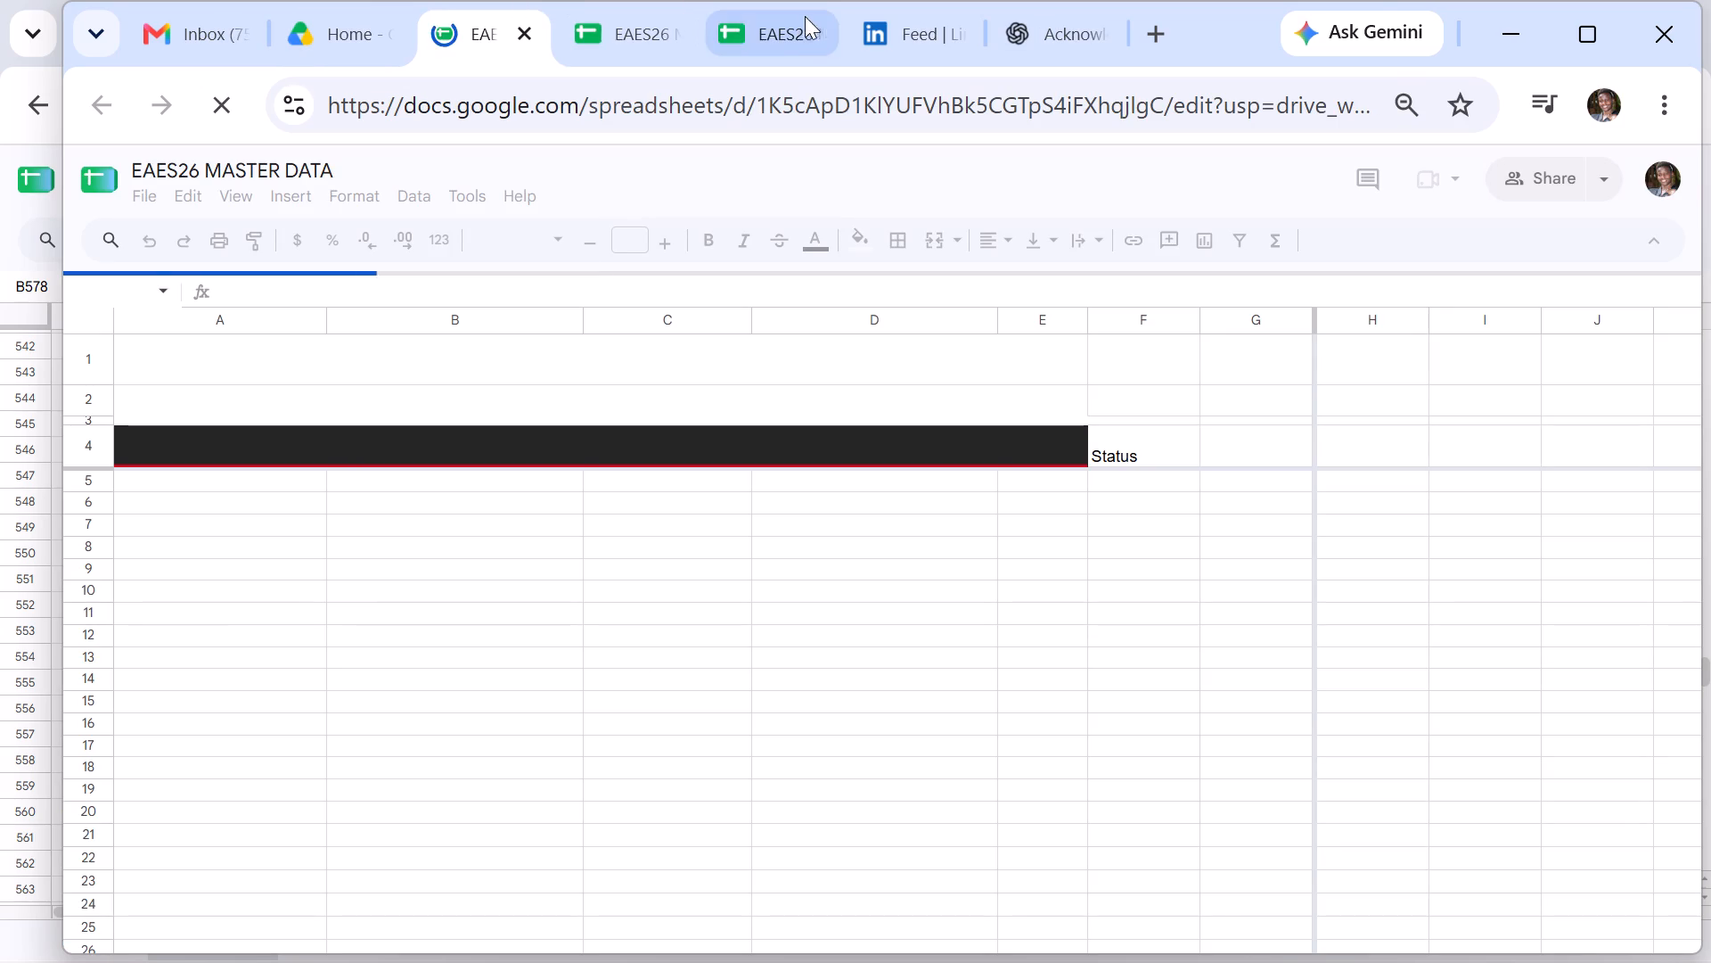
Switch back to the already open EAES26 MASTER DATA workbook showing the Confirmed Nominees sheet.
left_click(787, 38)
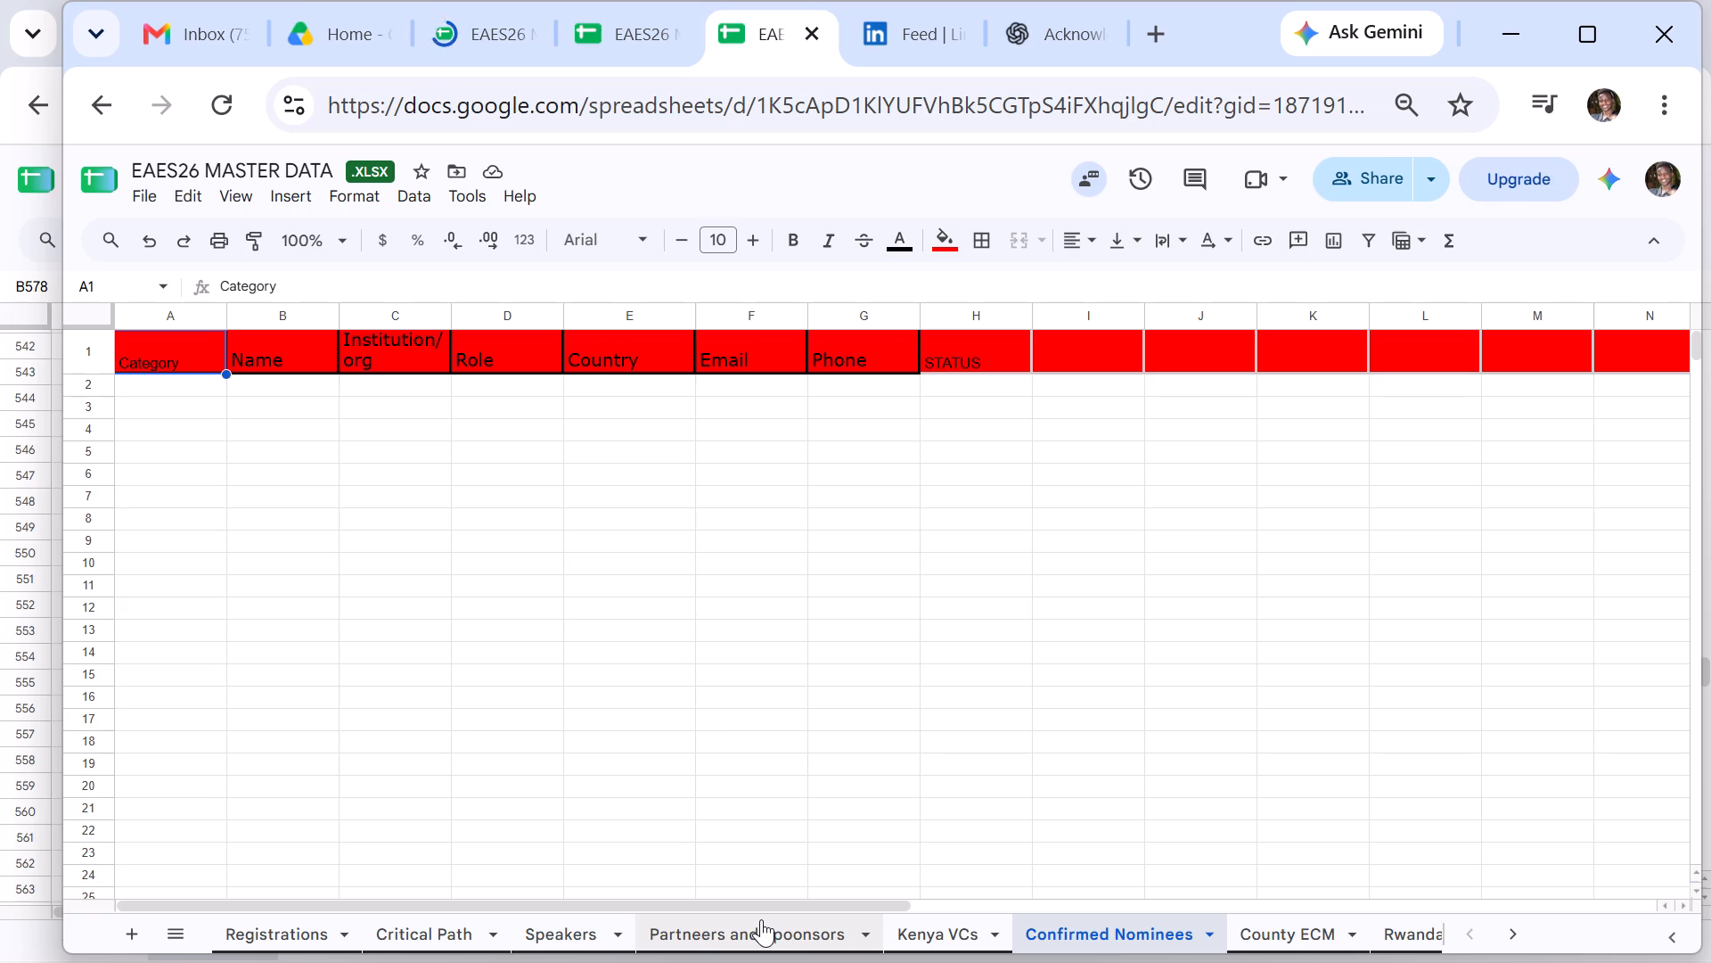
Open the Nominations sheet of the EAES26 MASTER DATA workbook.
scroll(767, 932, "left", 5)
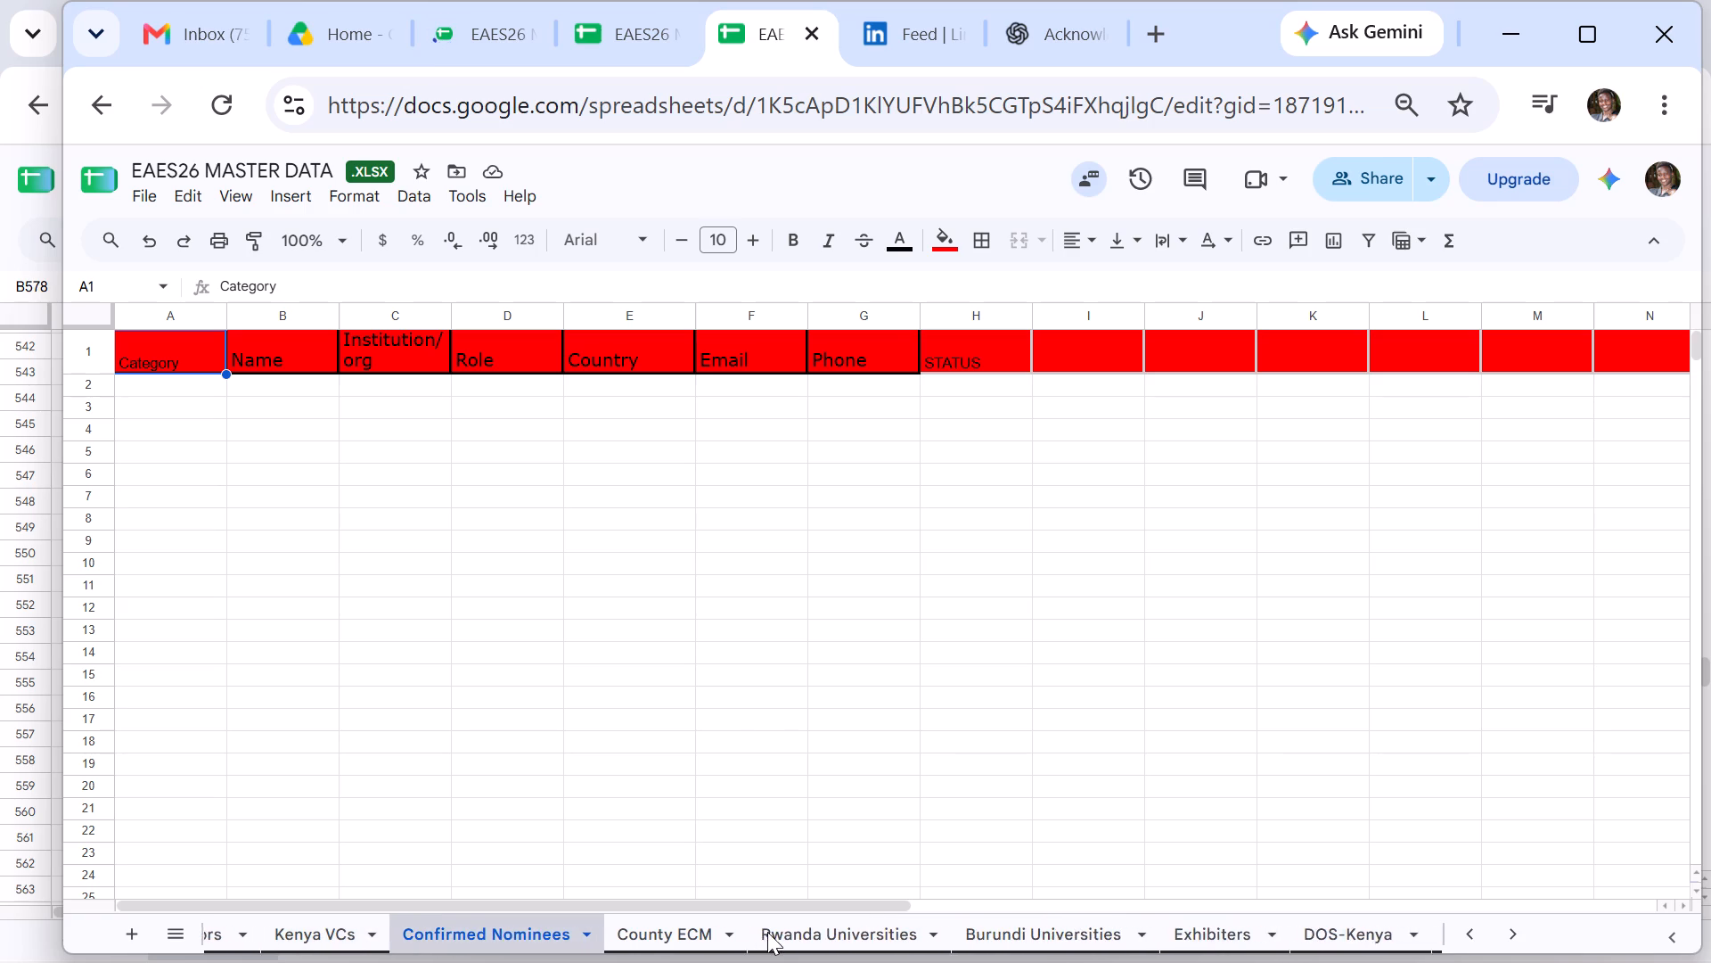
scroll(767, 932, "left", 3)
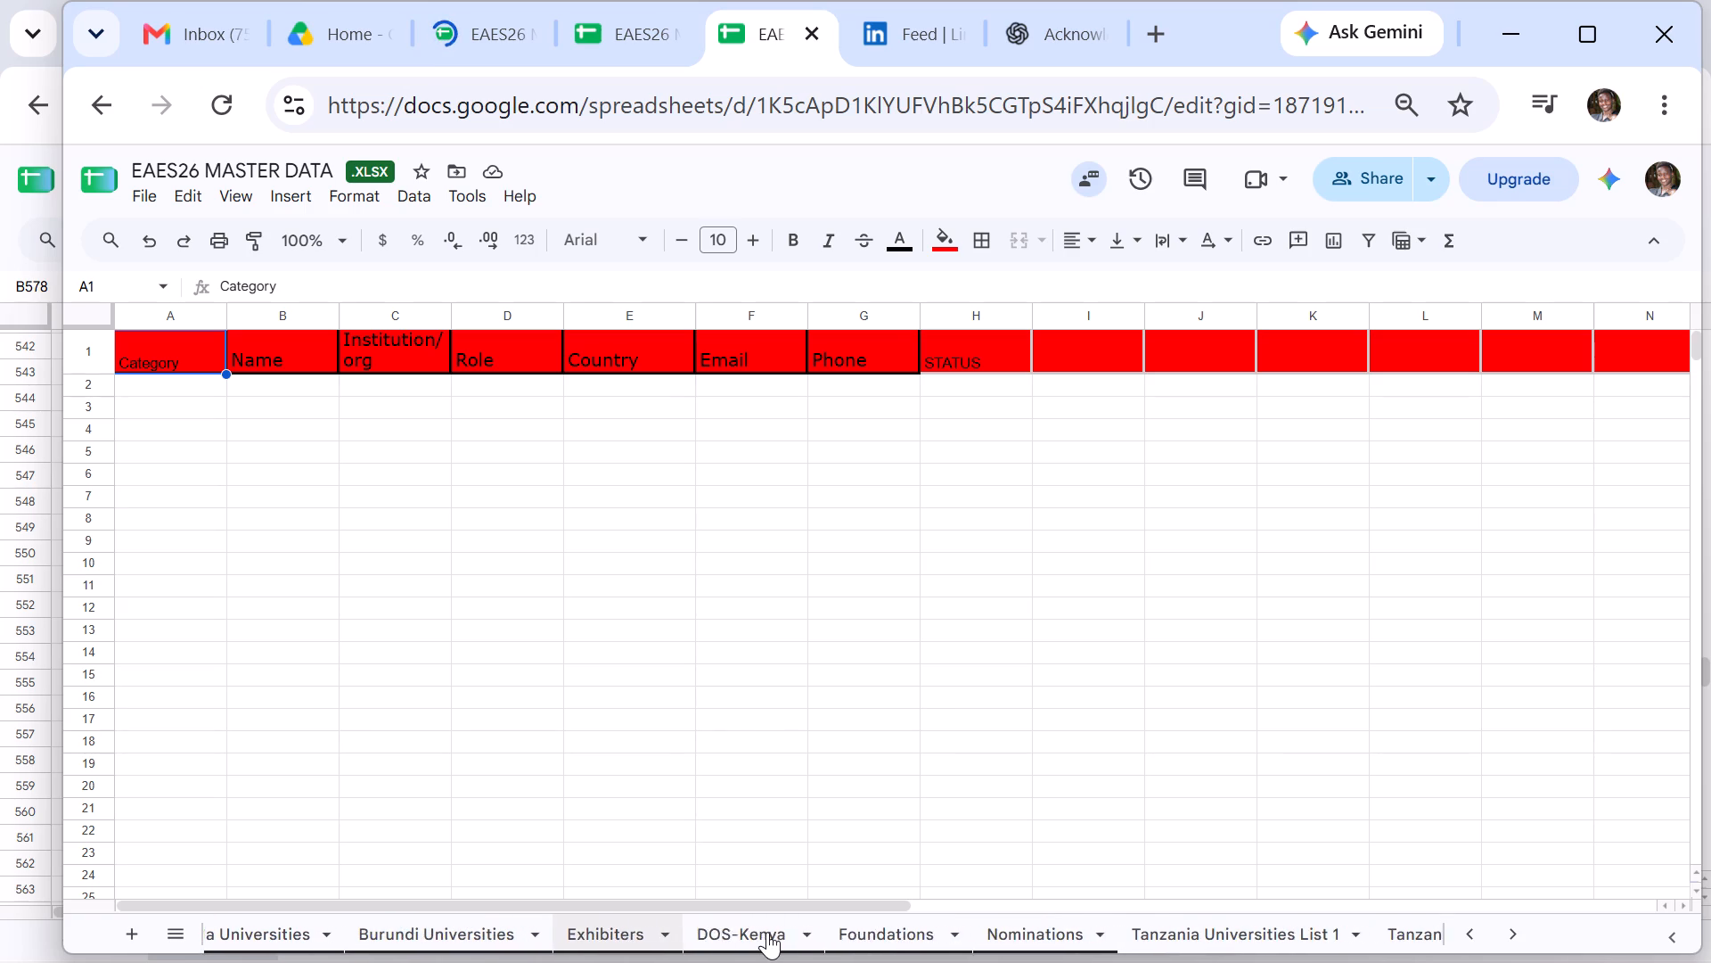
scroll(767, 932, "left", 3)
right_click(767, 932)
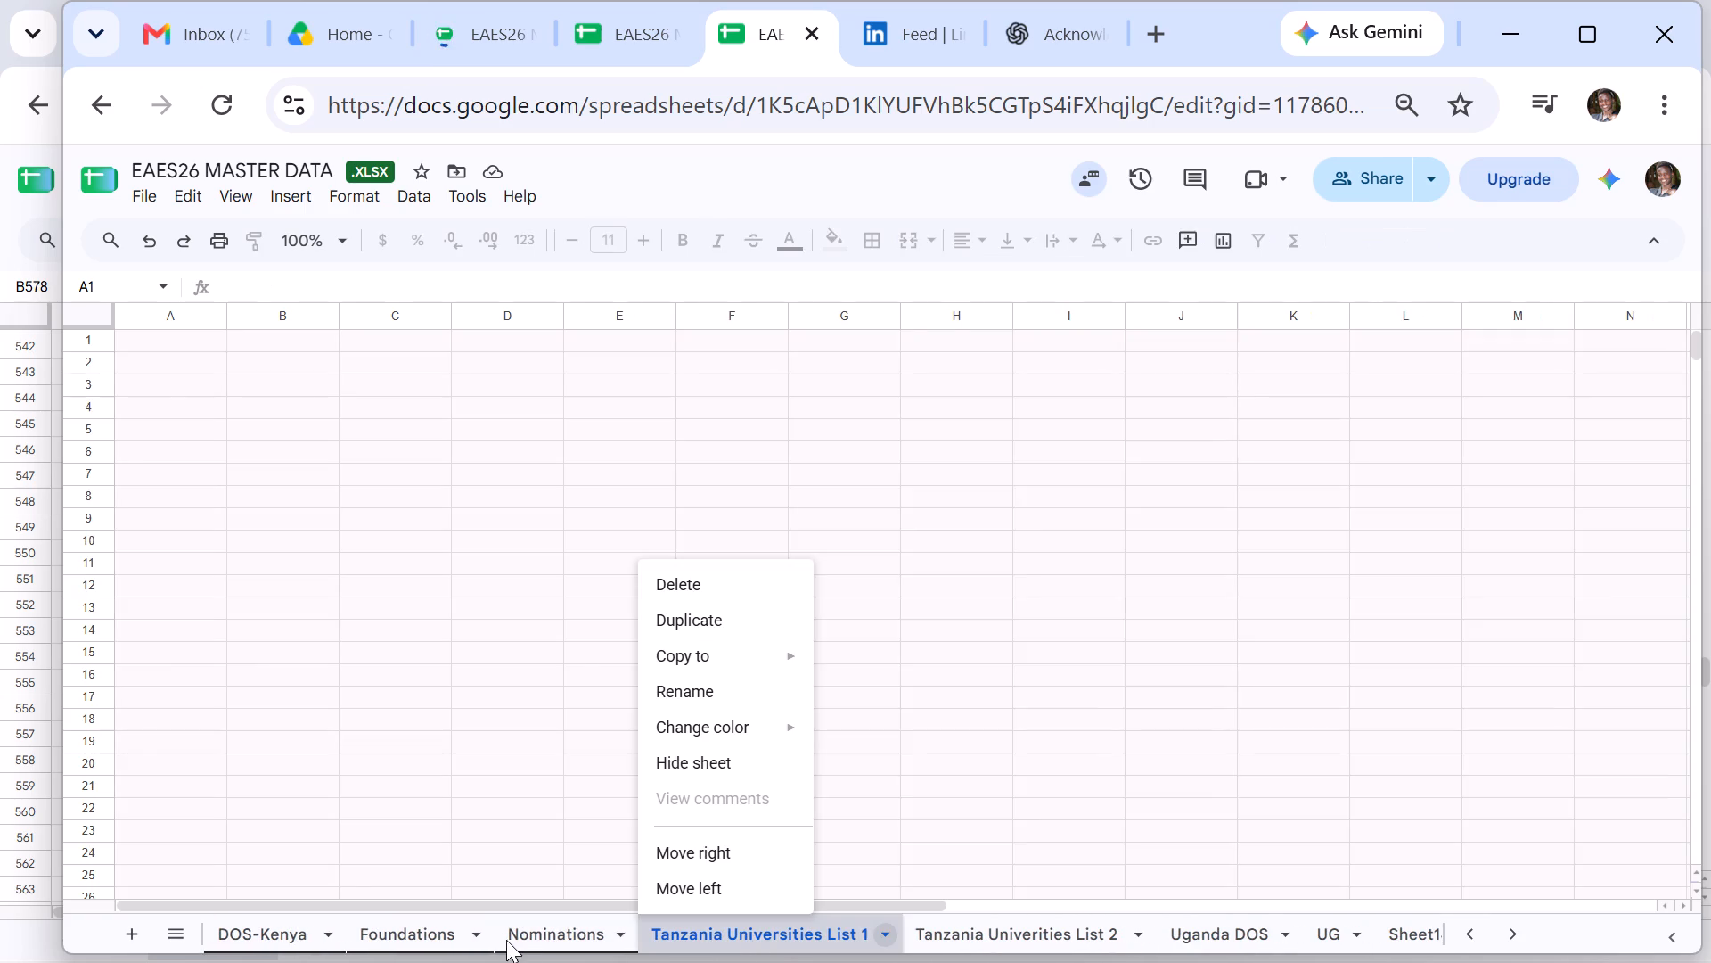
left_click(545, 938)
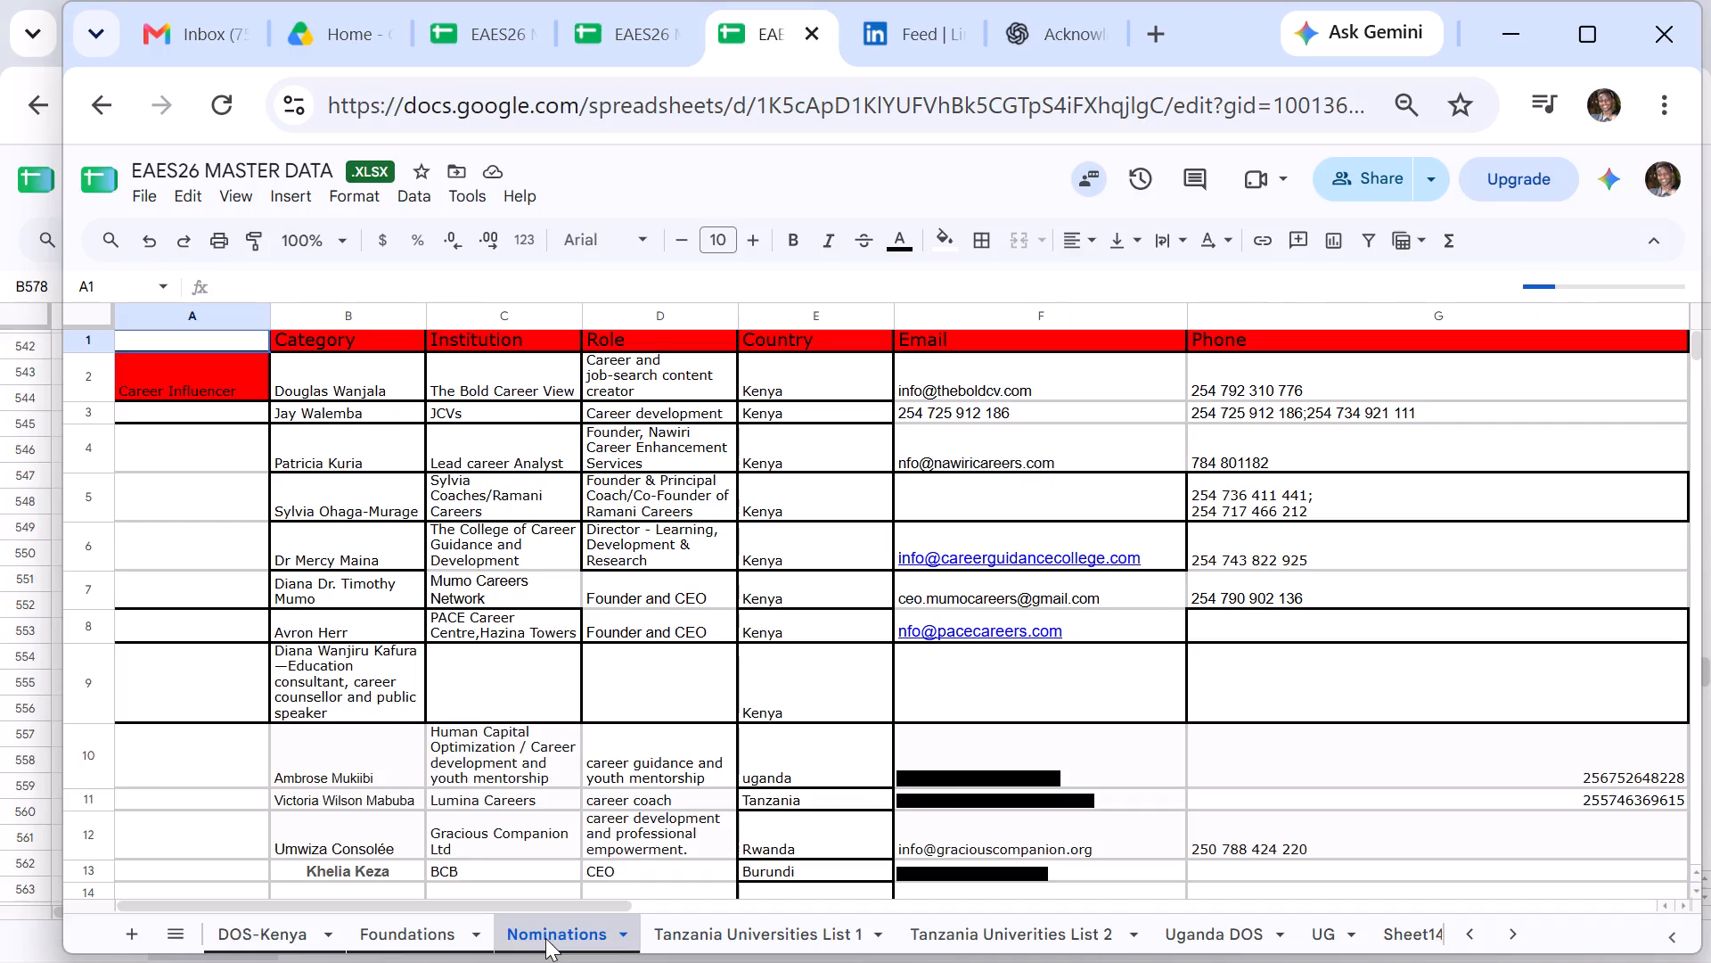
Review the nominations from Career Influencer through CEO, employer, foundation and student leader categories down to Office of Career Services of the Year.
scroll(754, 682, "down", 5)
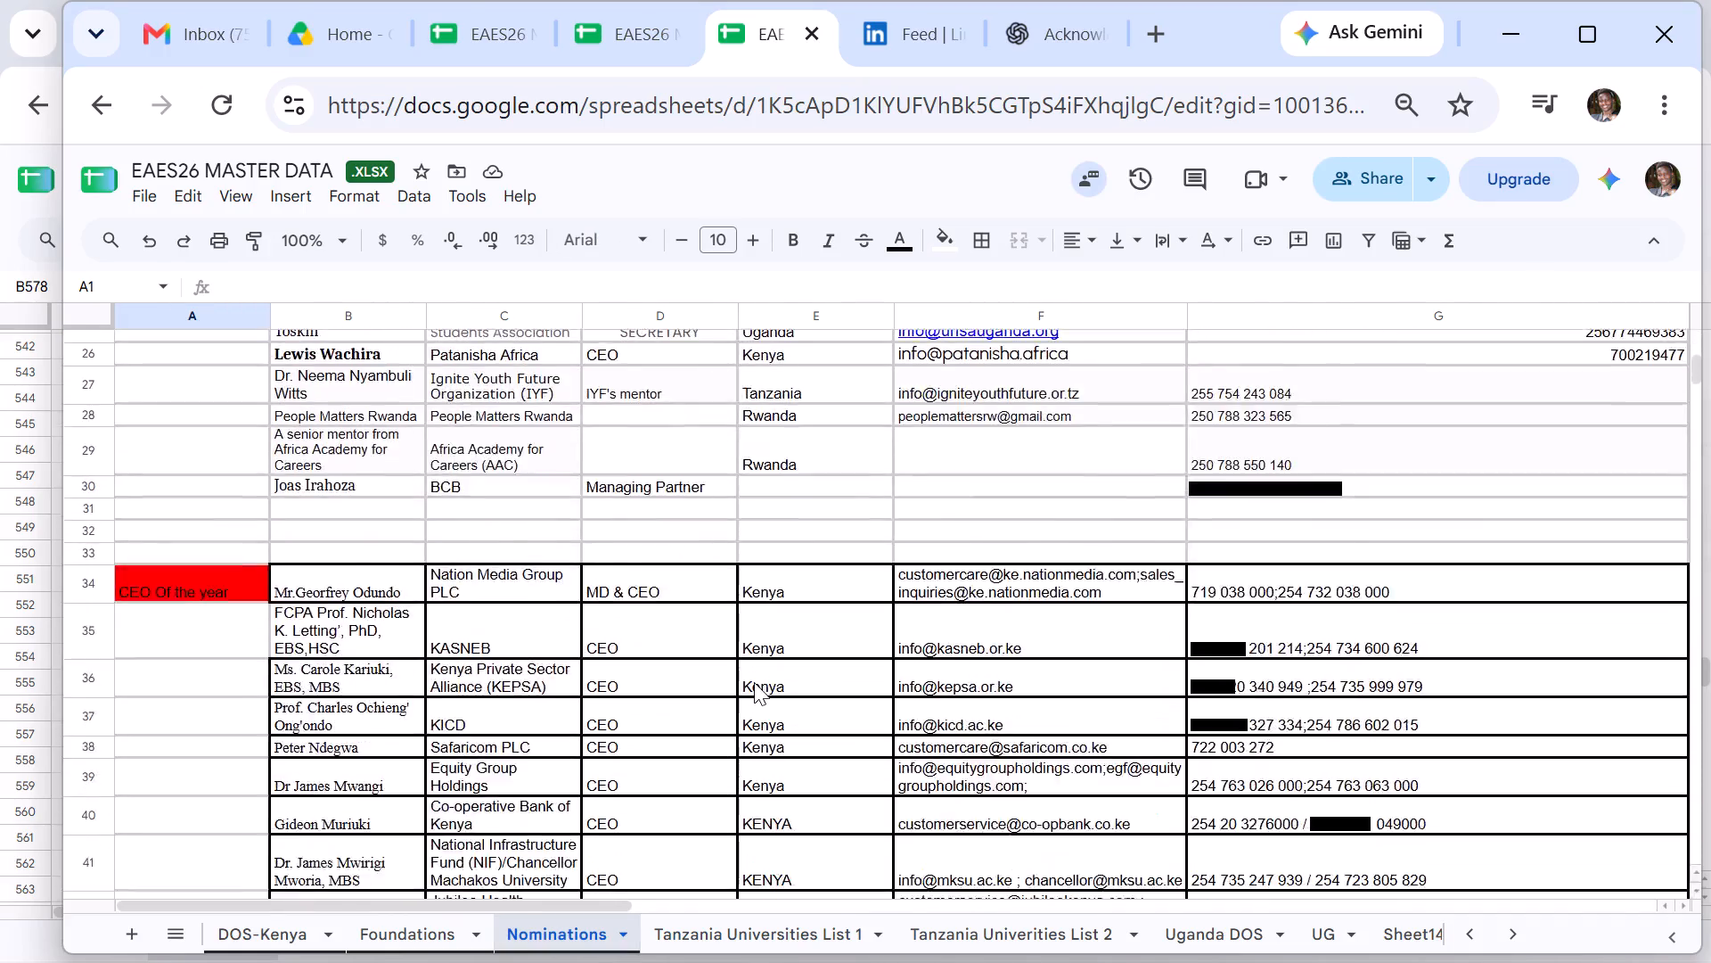
scroll(754, 682, "down", 8)
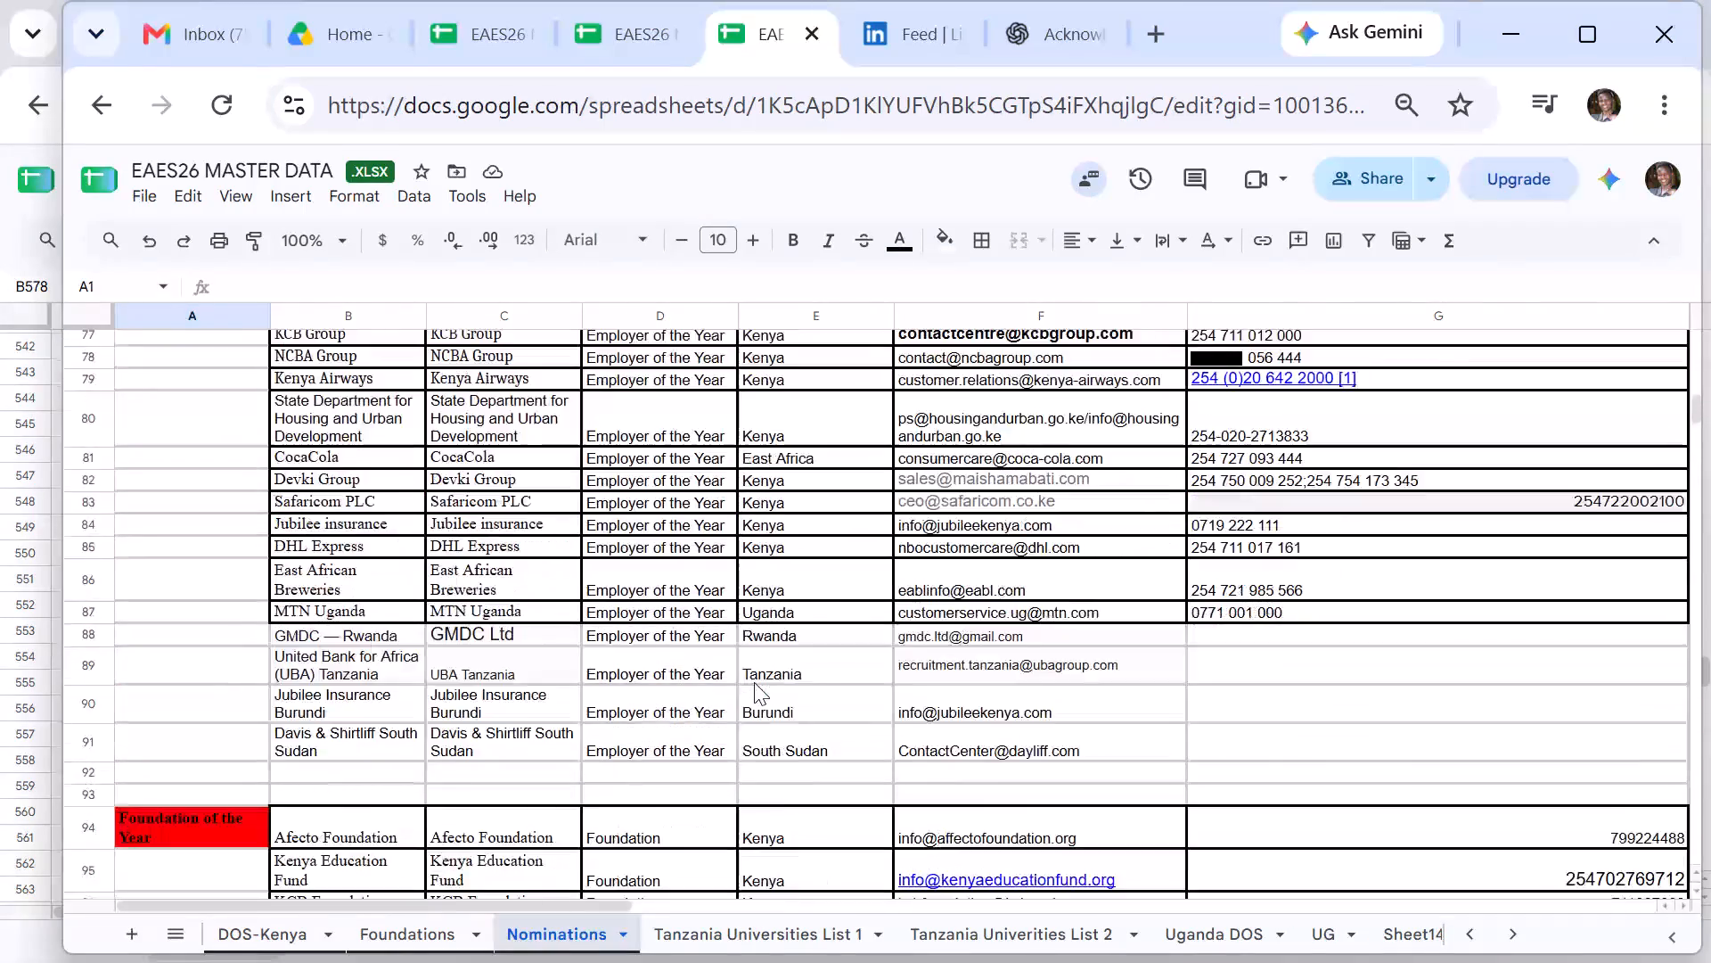
scroll(754, 682, "down", 7)
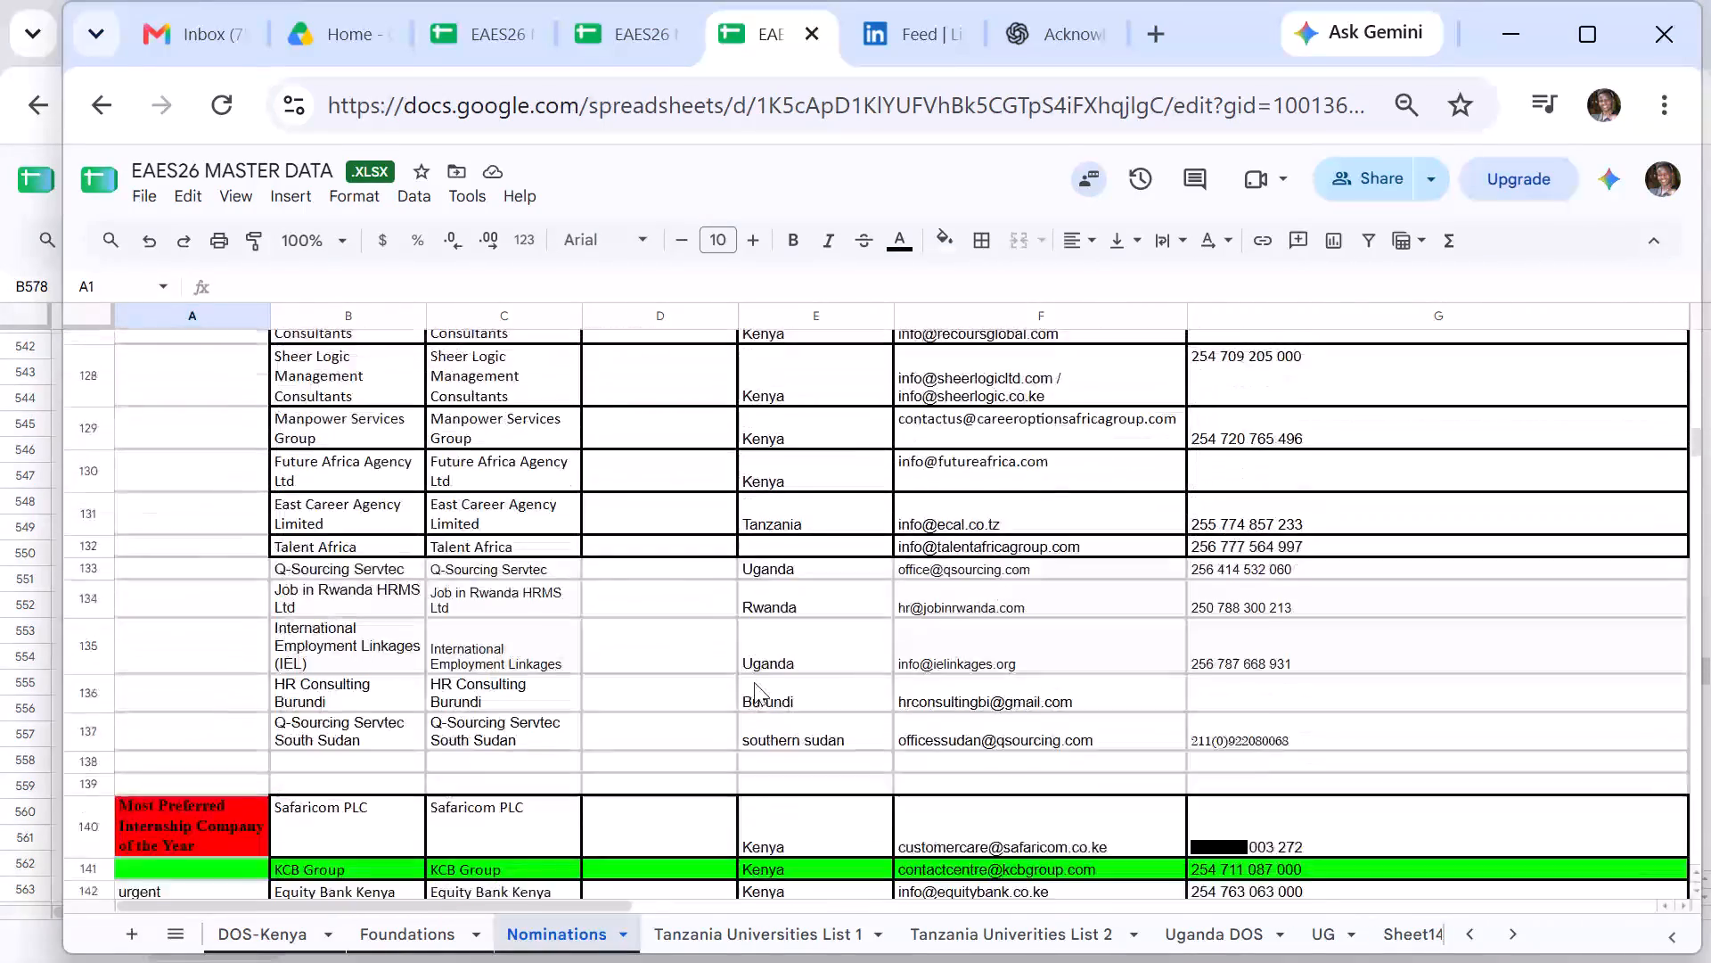
scroll(754, 682, "down", 9)
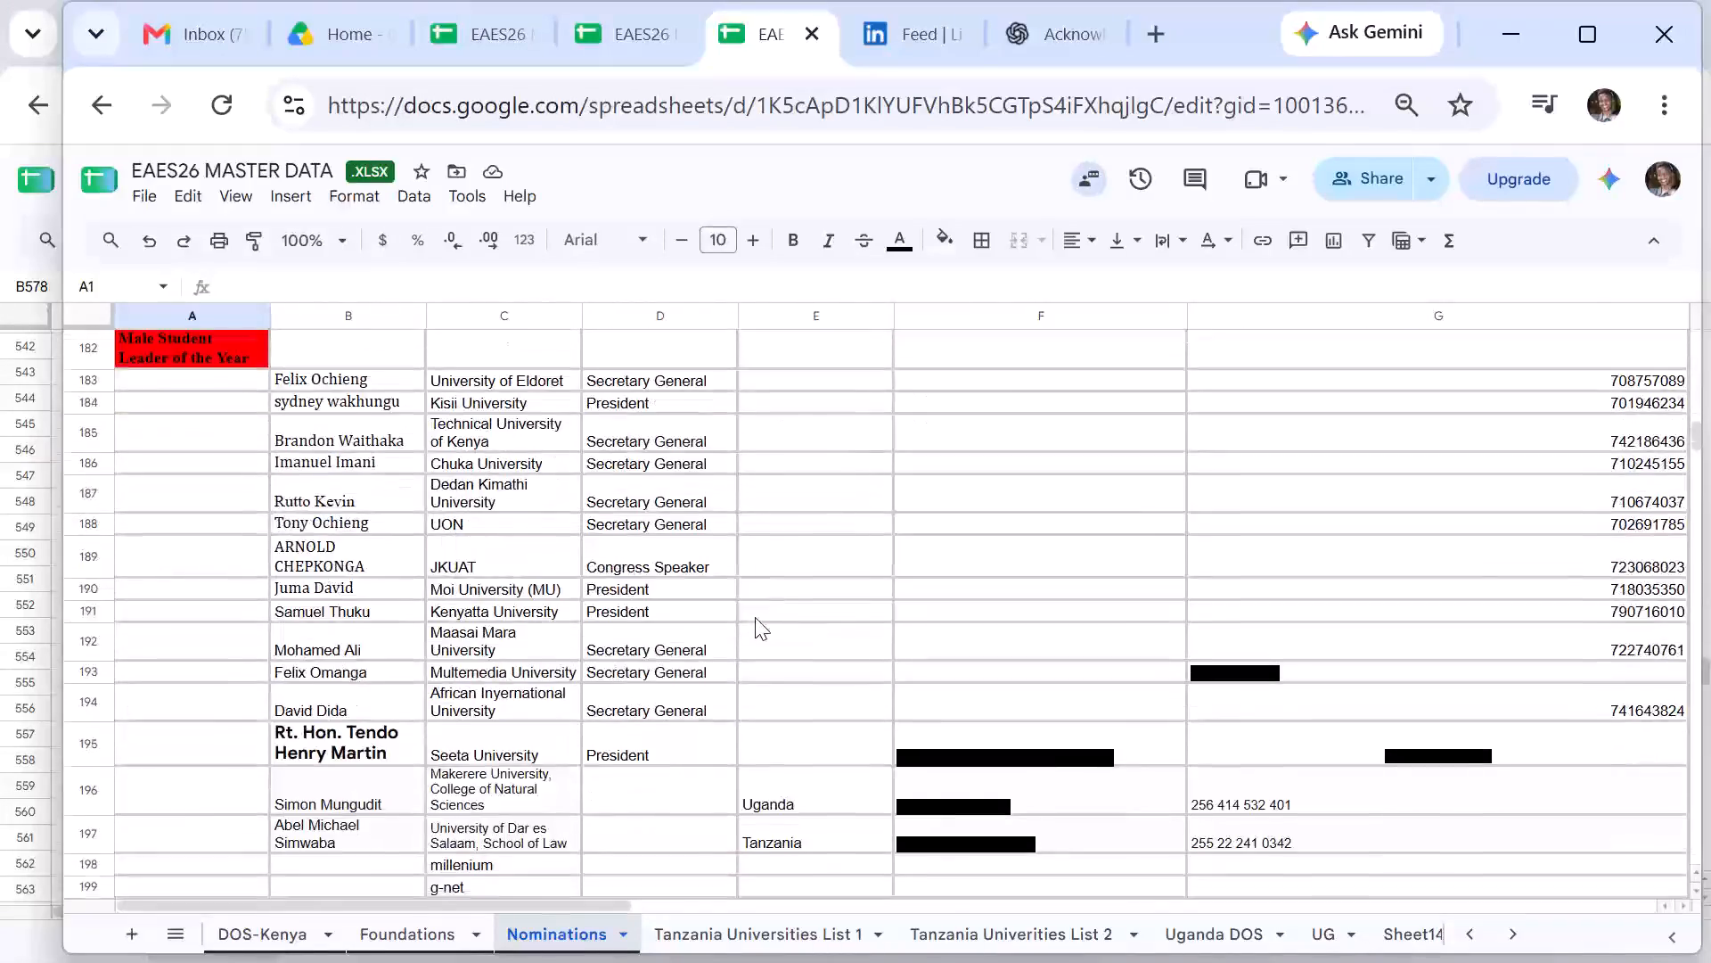
scroll(755, 617, "down", 7)
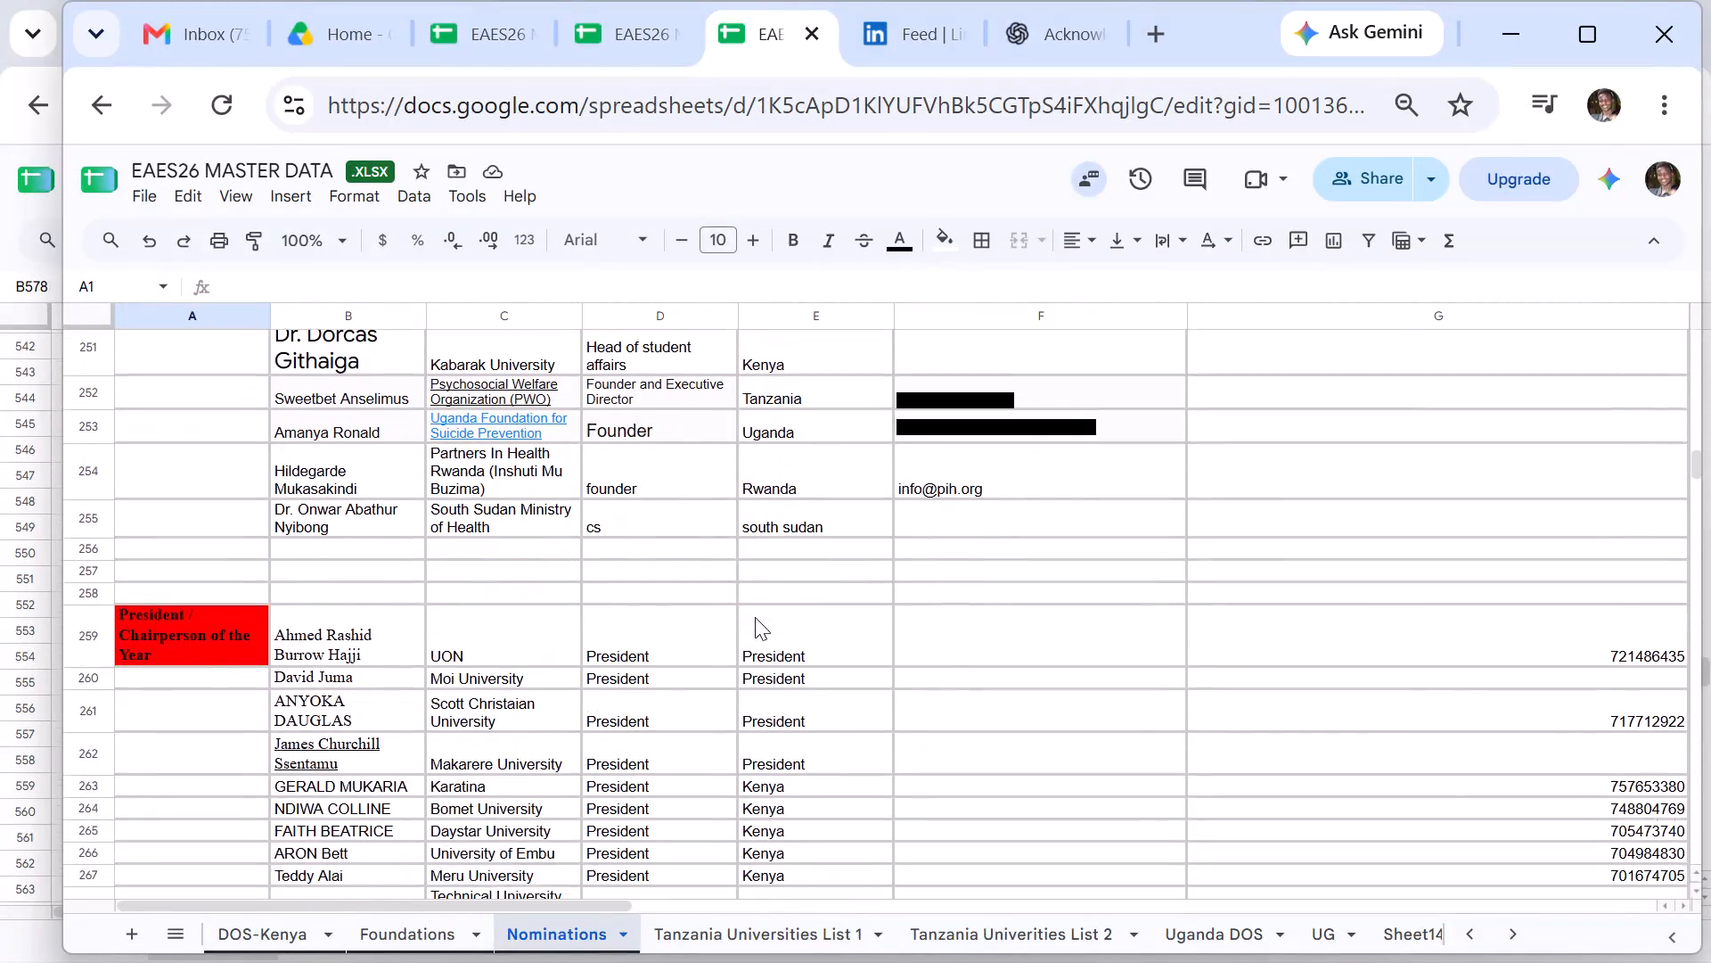
scroll(755, 617, "down", 6)
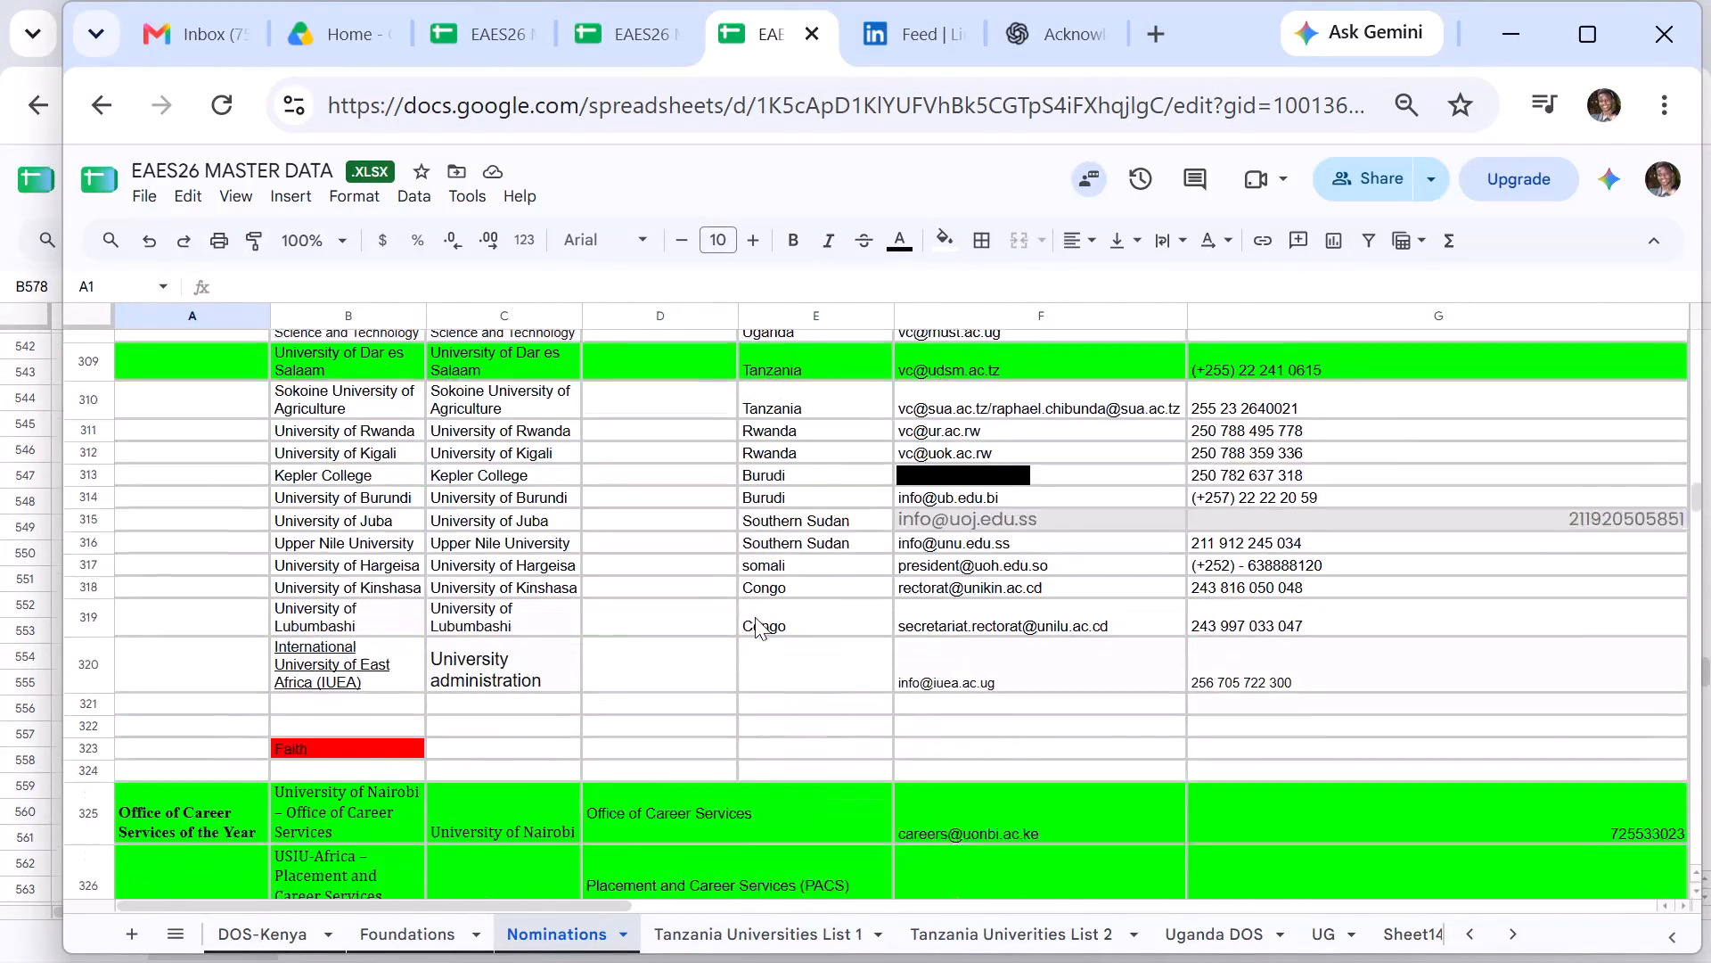
Review the nominations from the career services offices through open learning, certification bodies, polytechnics and youth employment programmes to Study Abroad Partner of the Year.
scroll(755, 617, "down", 5)
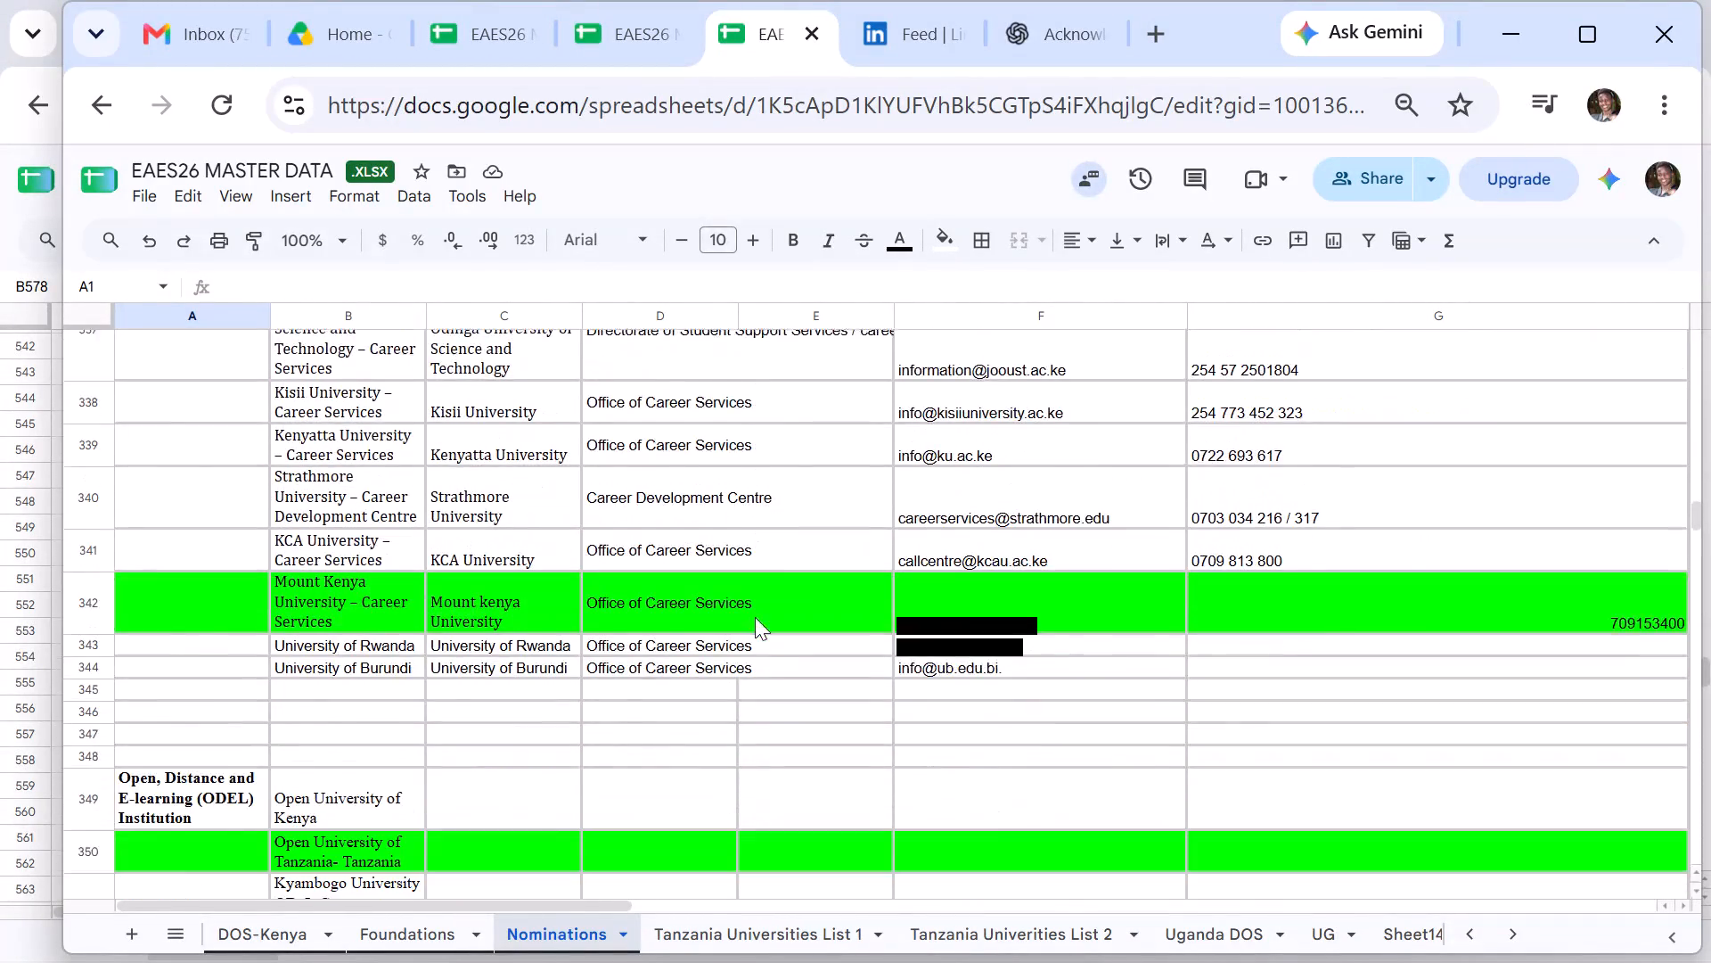
scroll(755, 617, "down", 5)
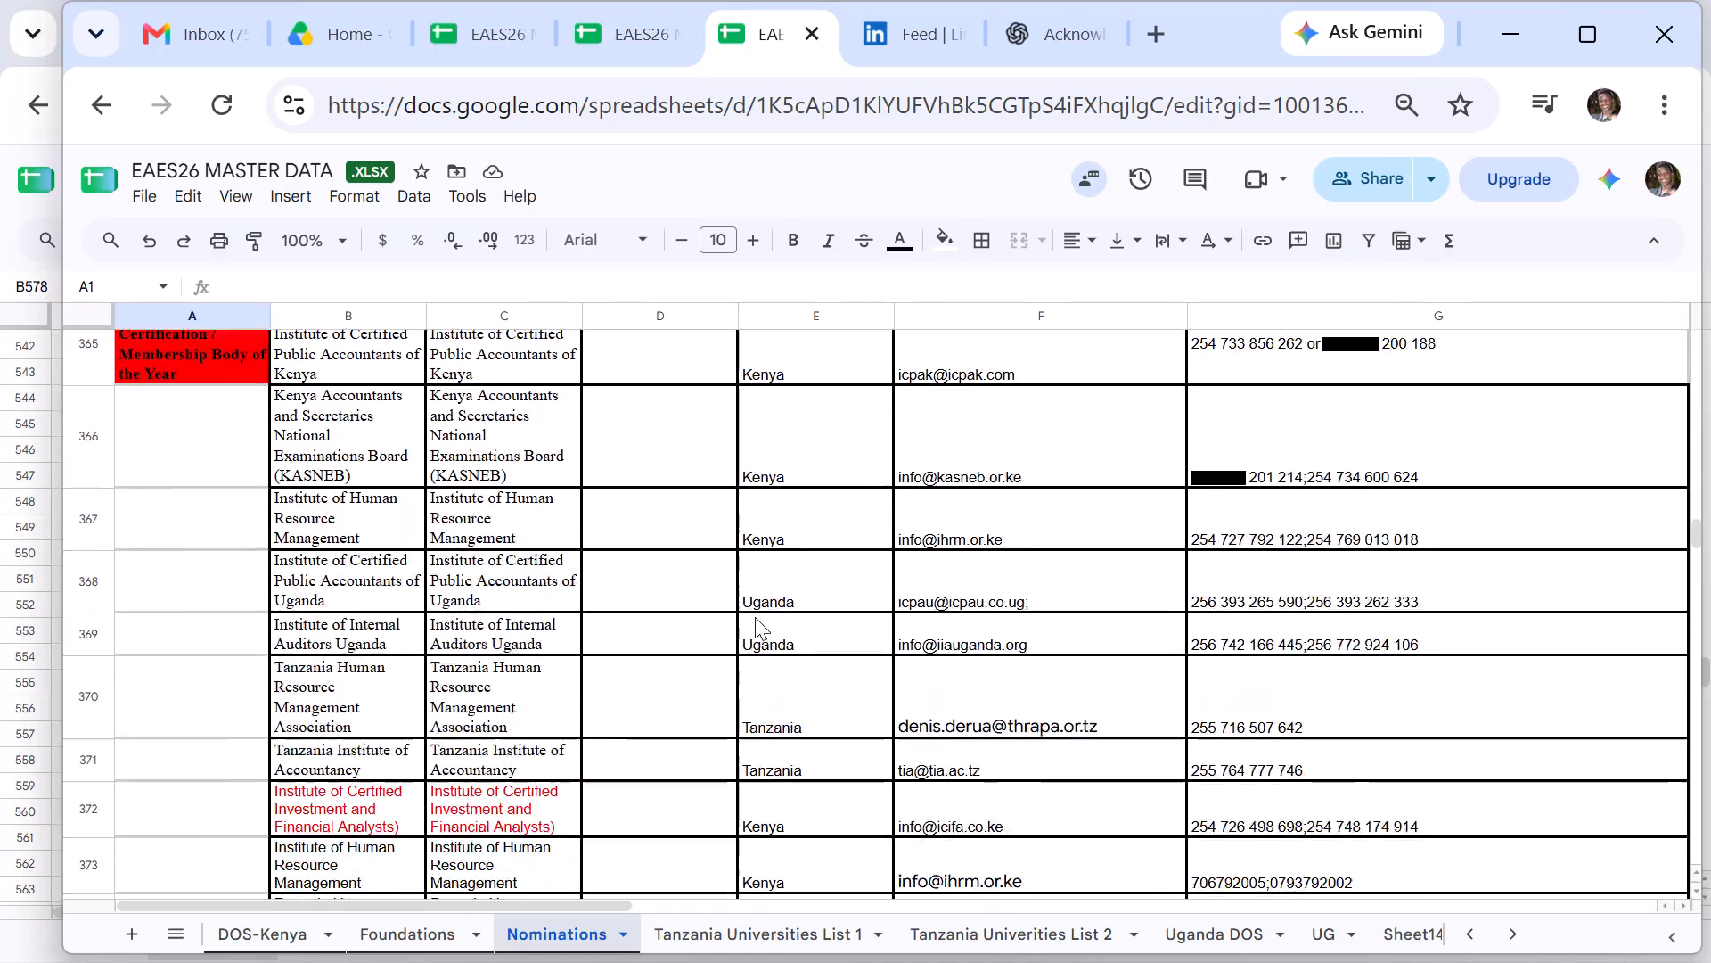
scroll(755, 617, "down", 6)
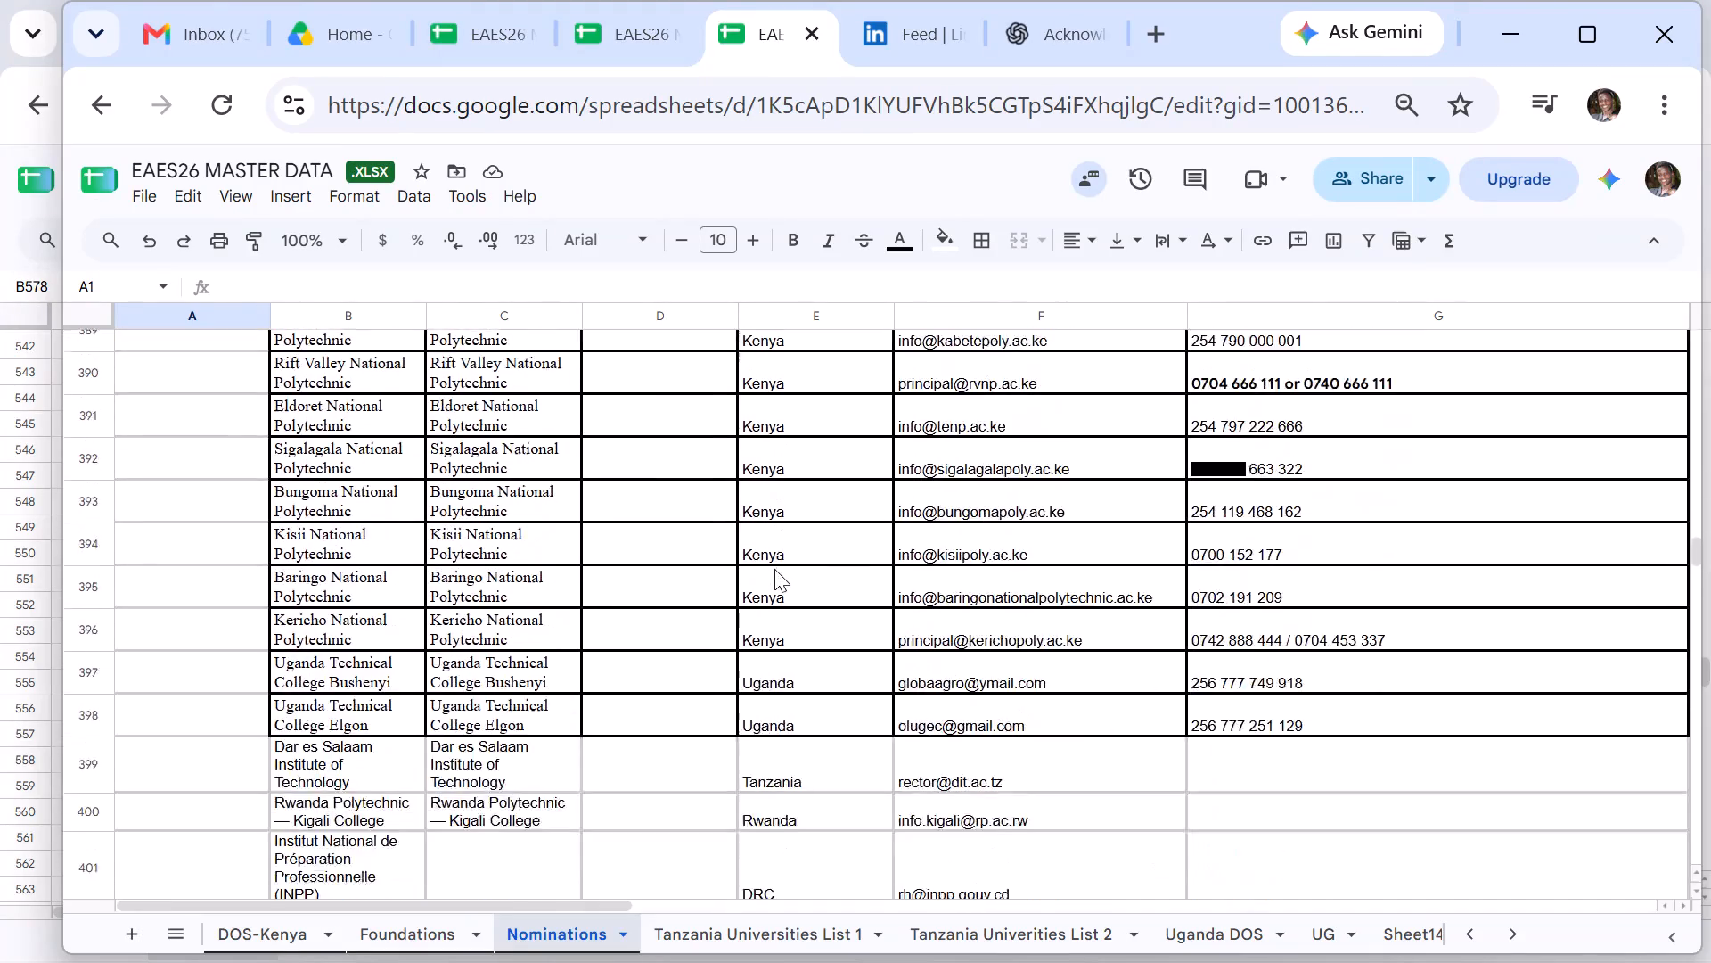
scroll(774, 569, "down", 6)
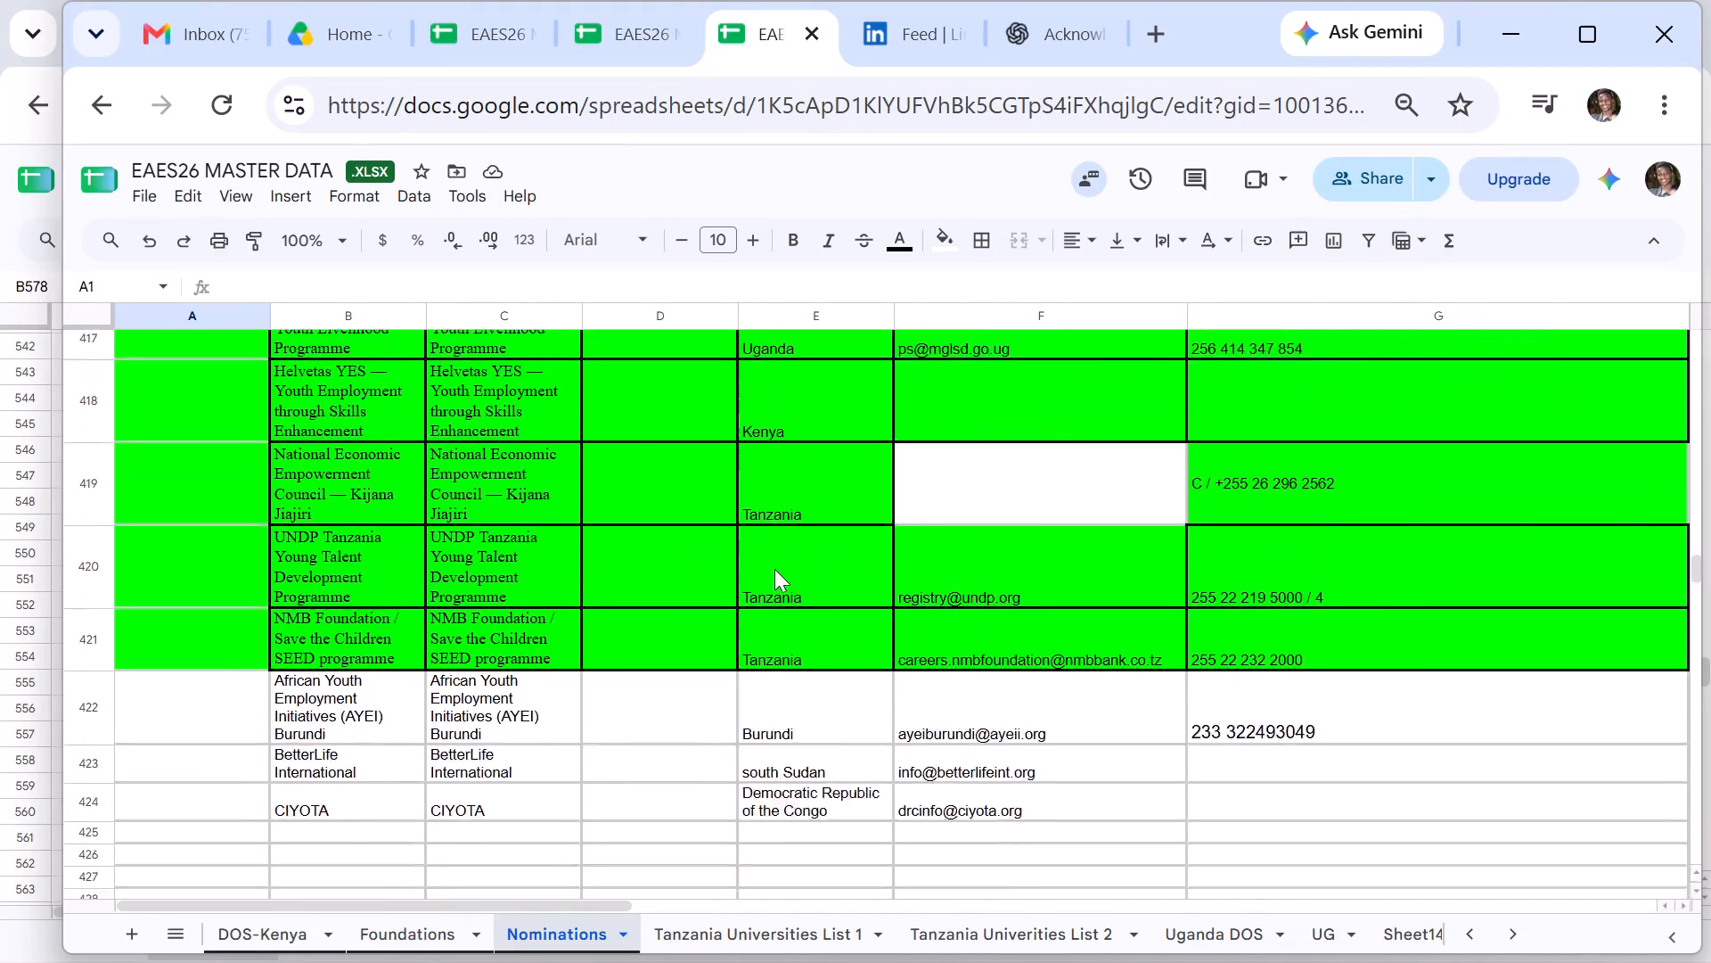
scroll(774, 569, "down", 6)
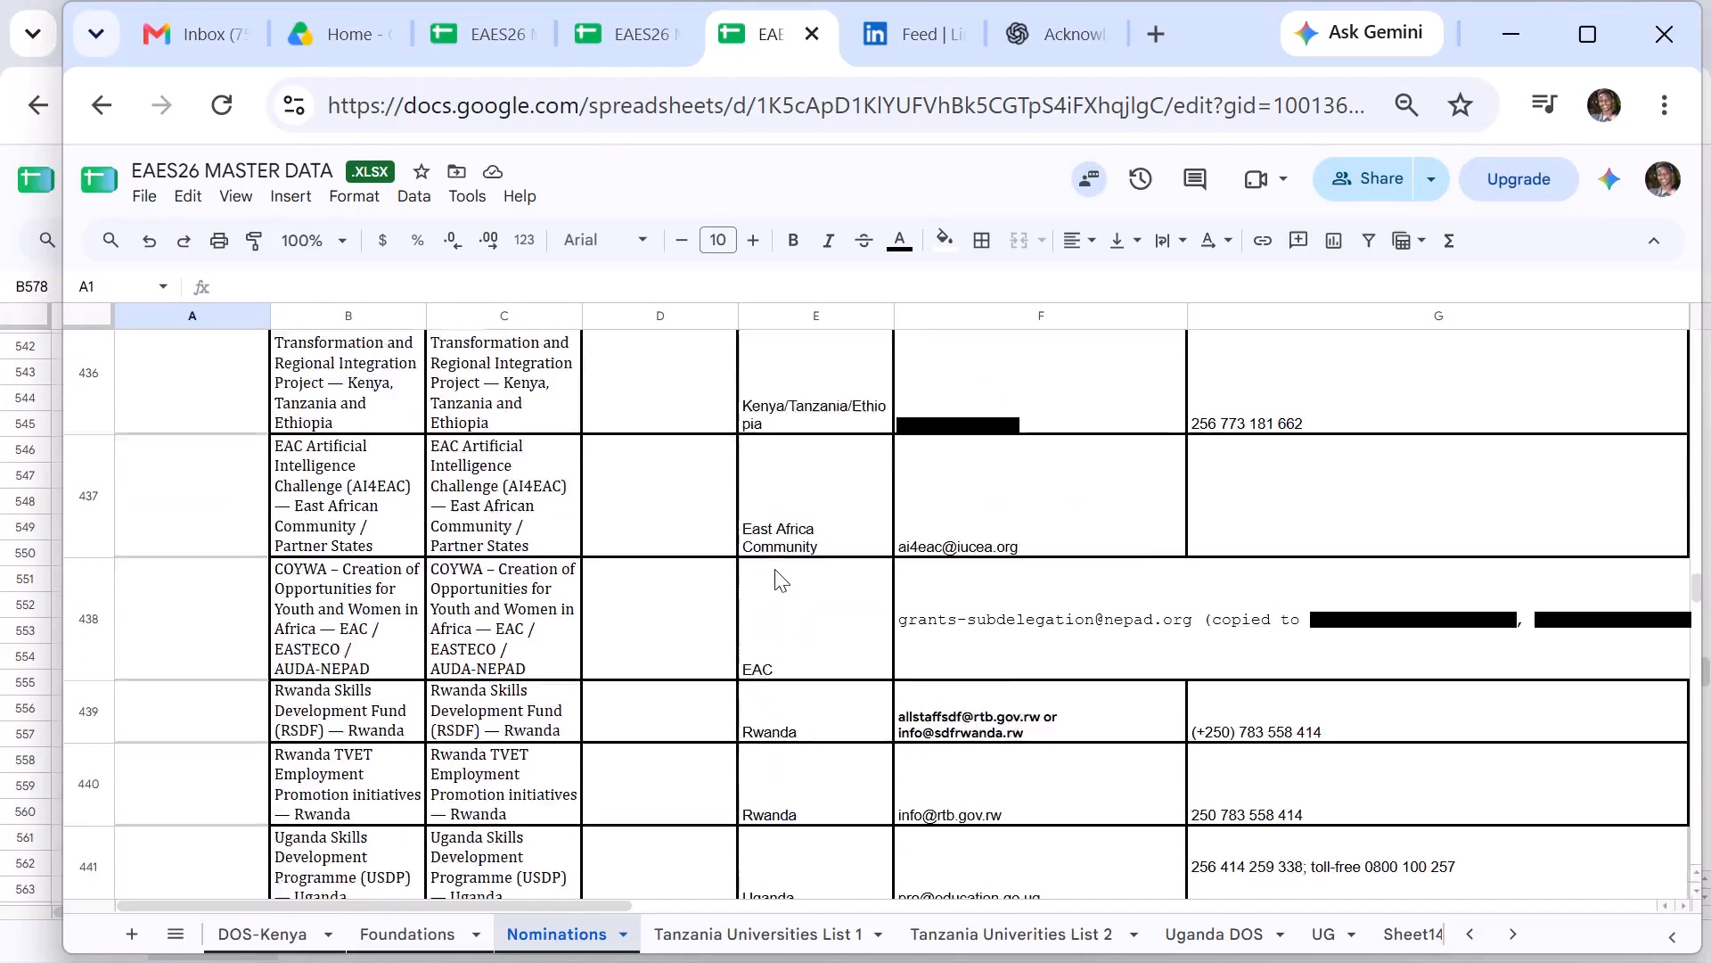
scroll(774, 569, "down", 4)
scroll(774, 569, "up", 1)
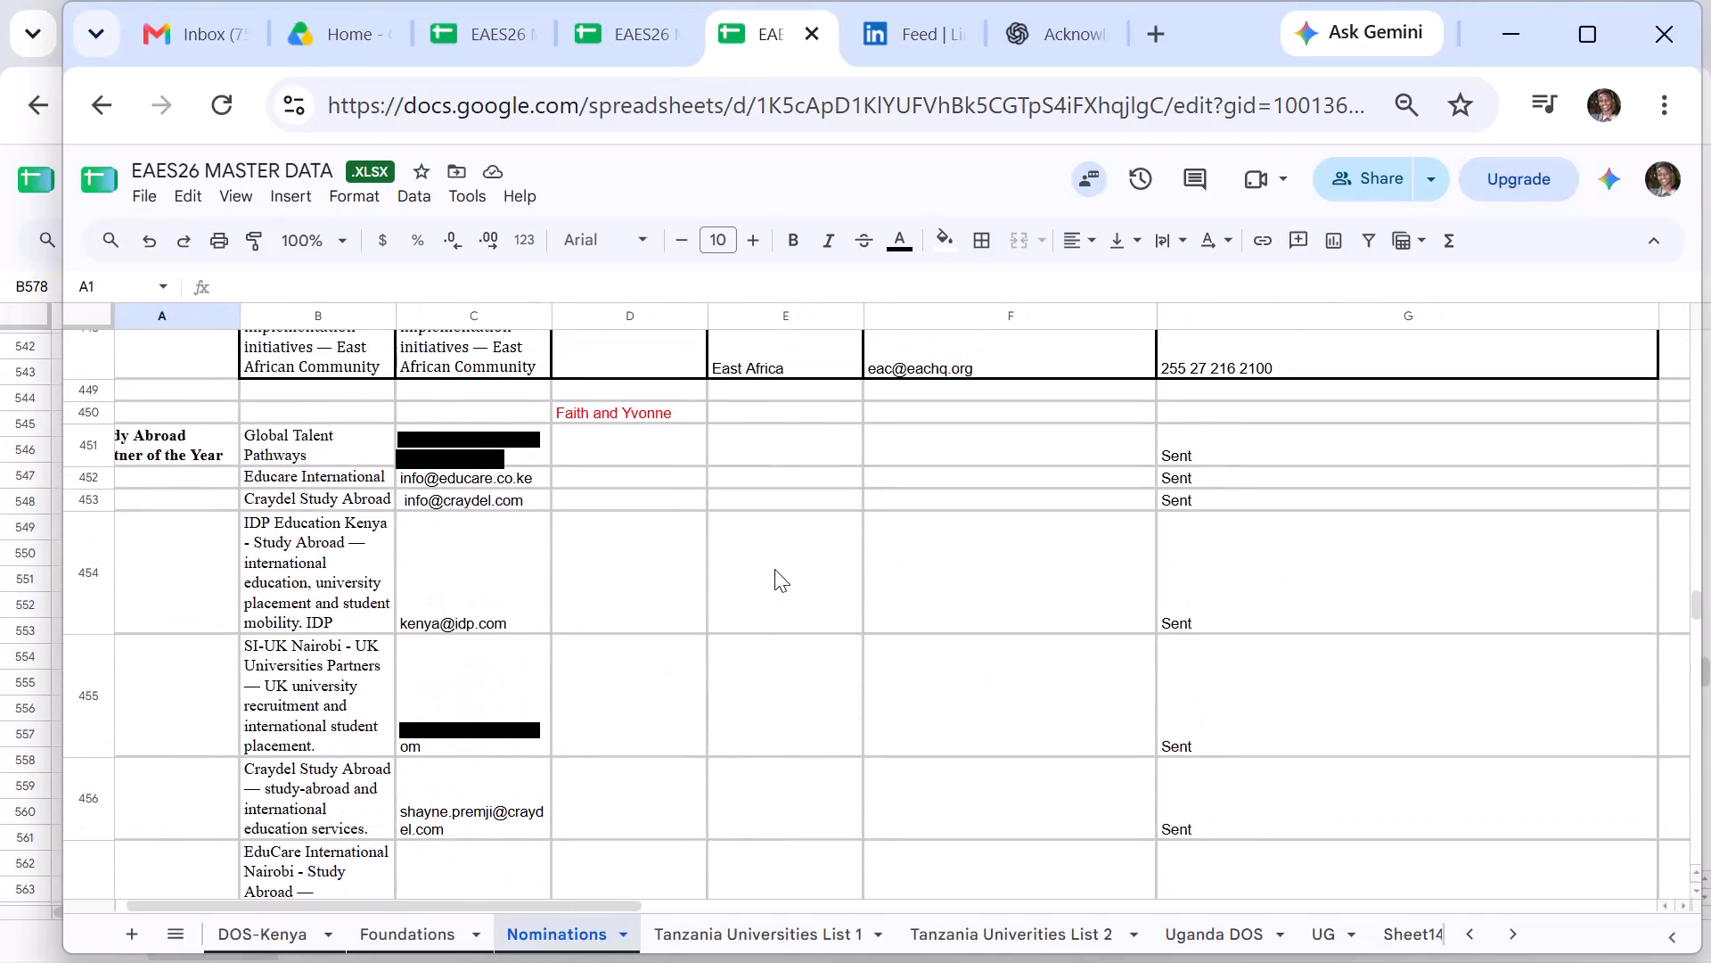
scroll(774, 569, "right", 4)
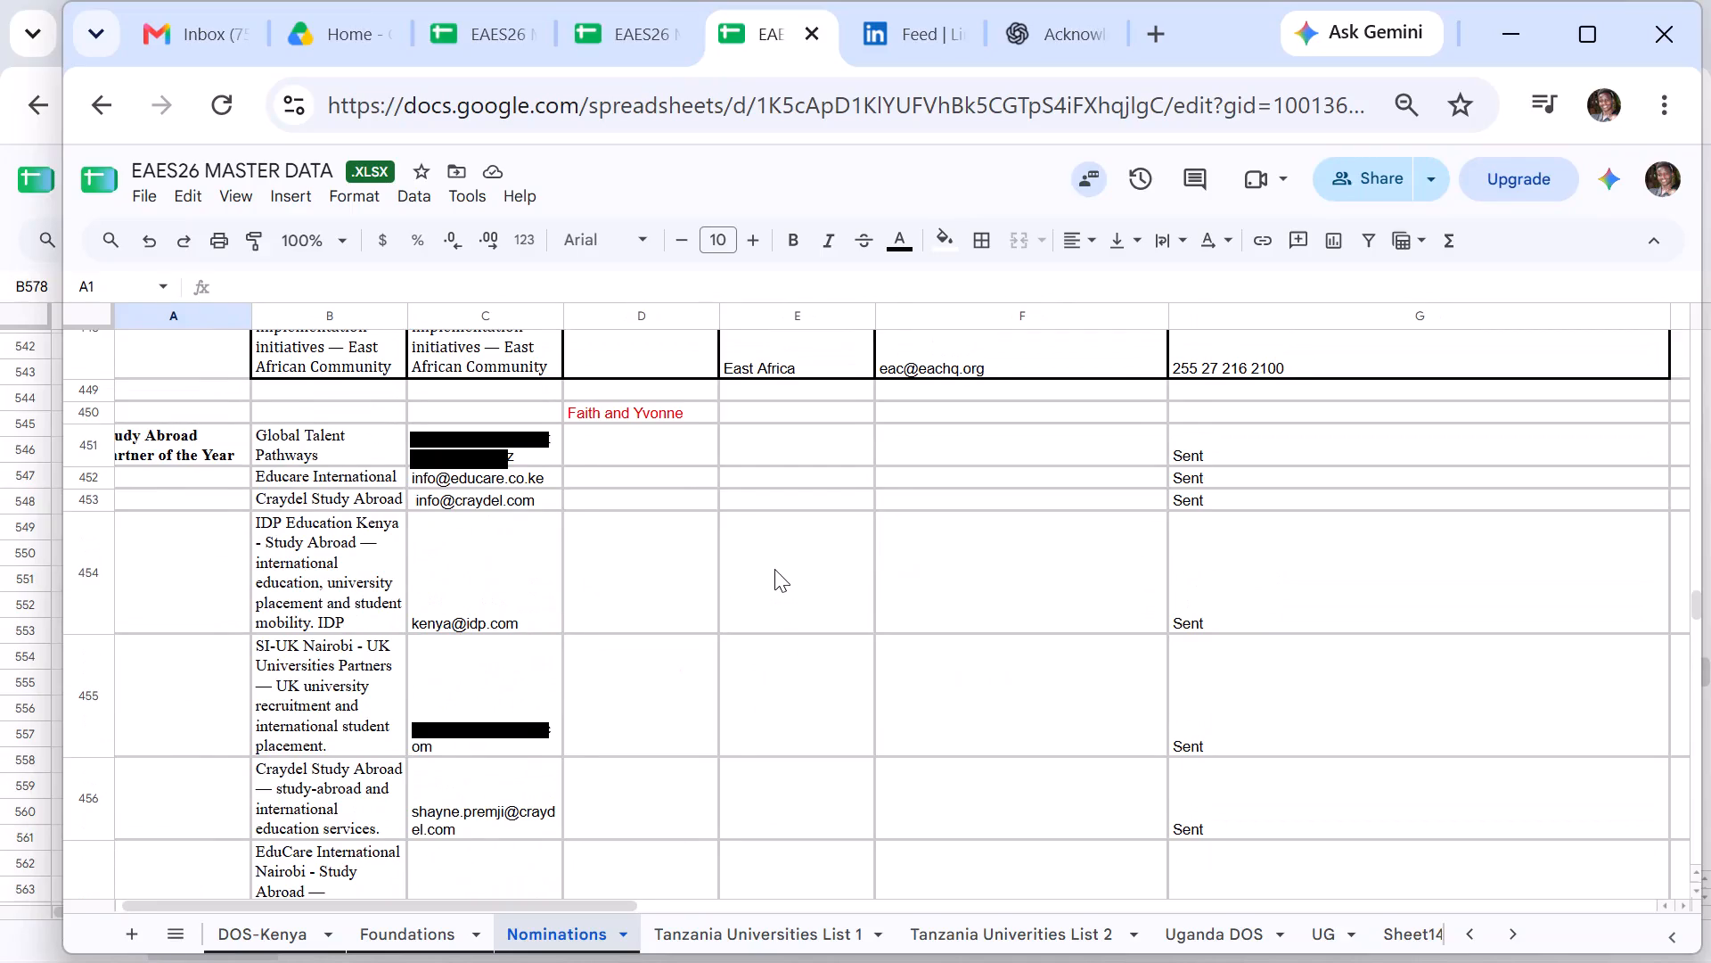
left_click(774, 569)
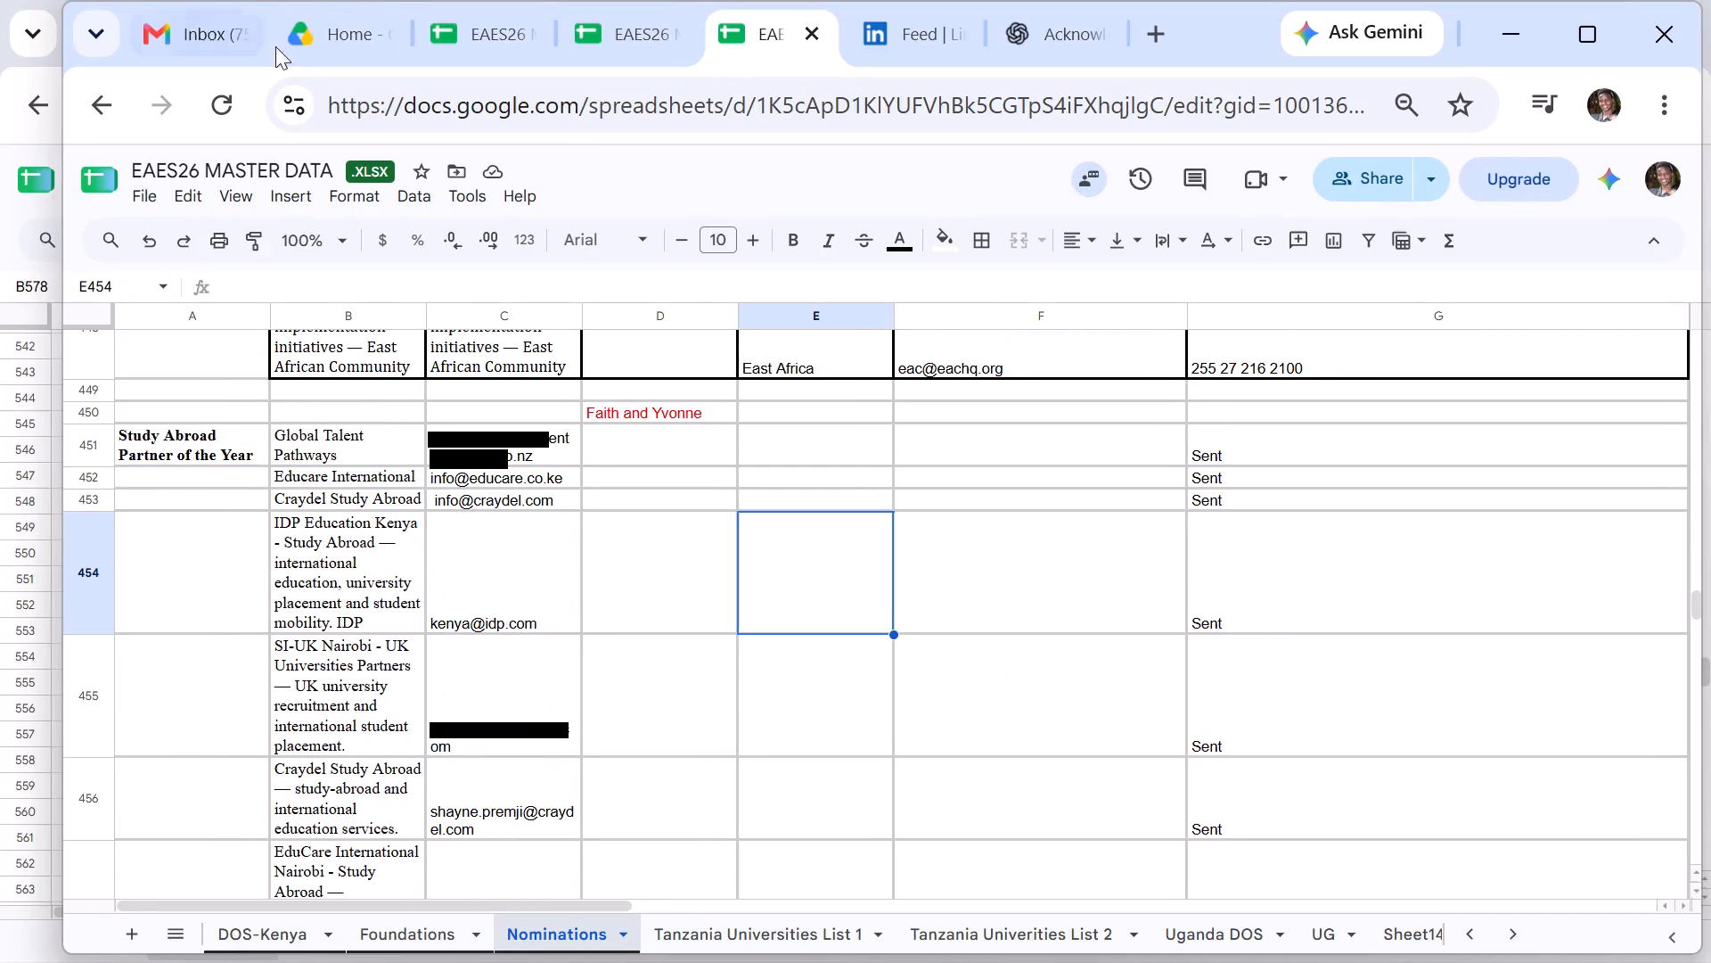
Close the two other open EAES26 MASTER DATA workbooks, keeping only the one showing the Nominations sheet.
left_click(512, 28)
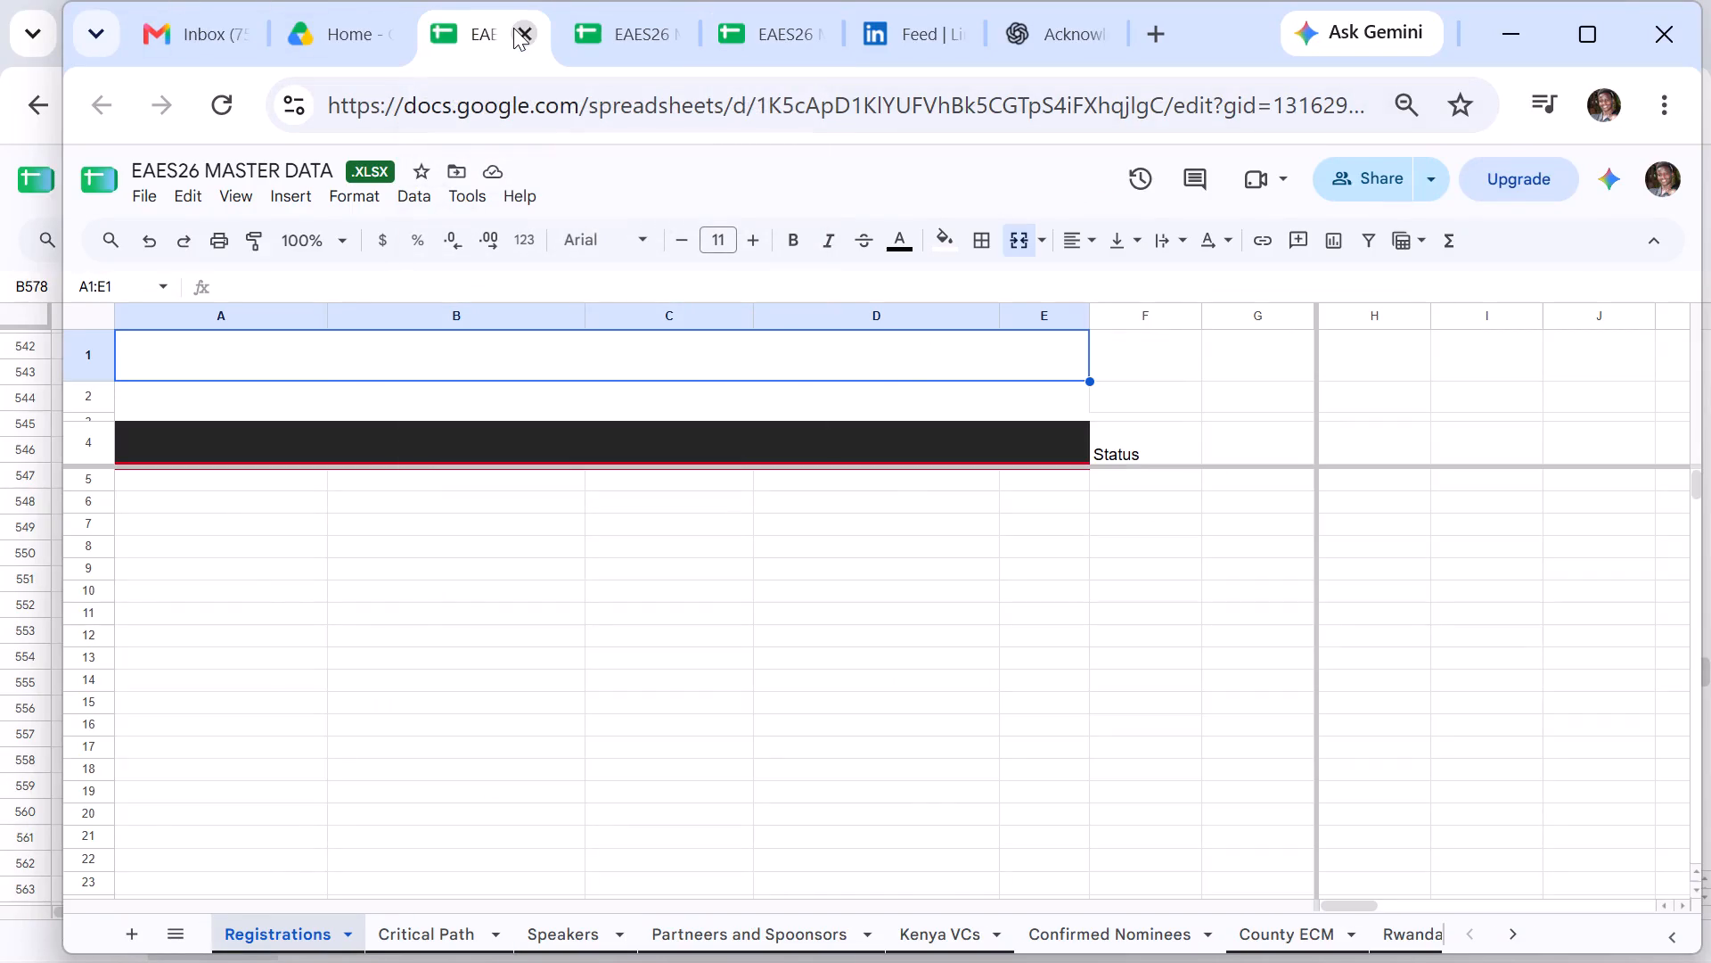
left_click(513, 28)
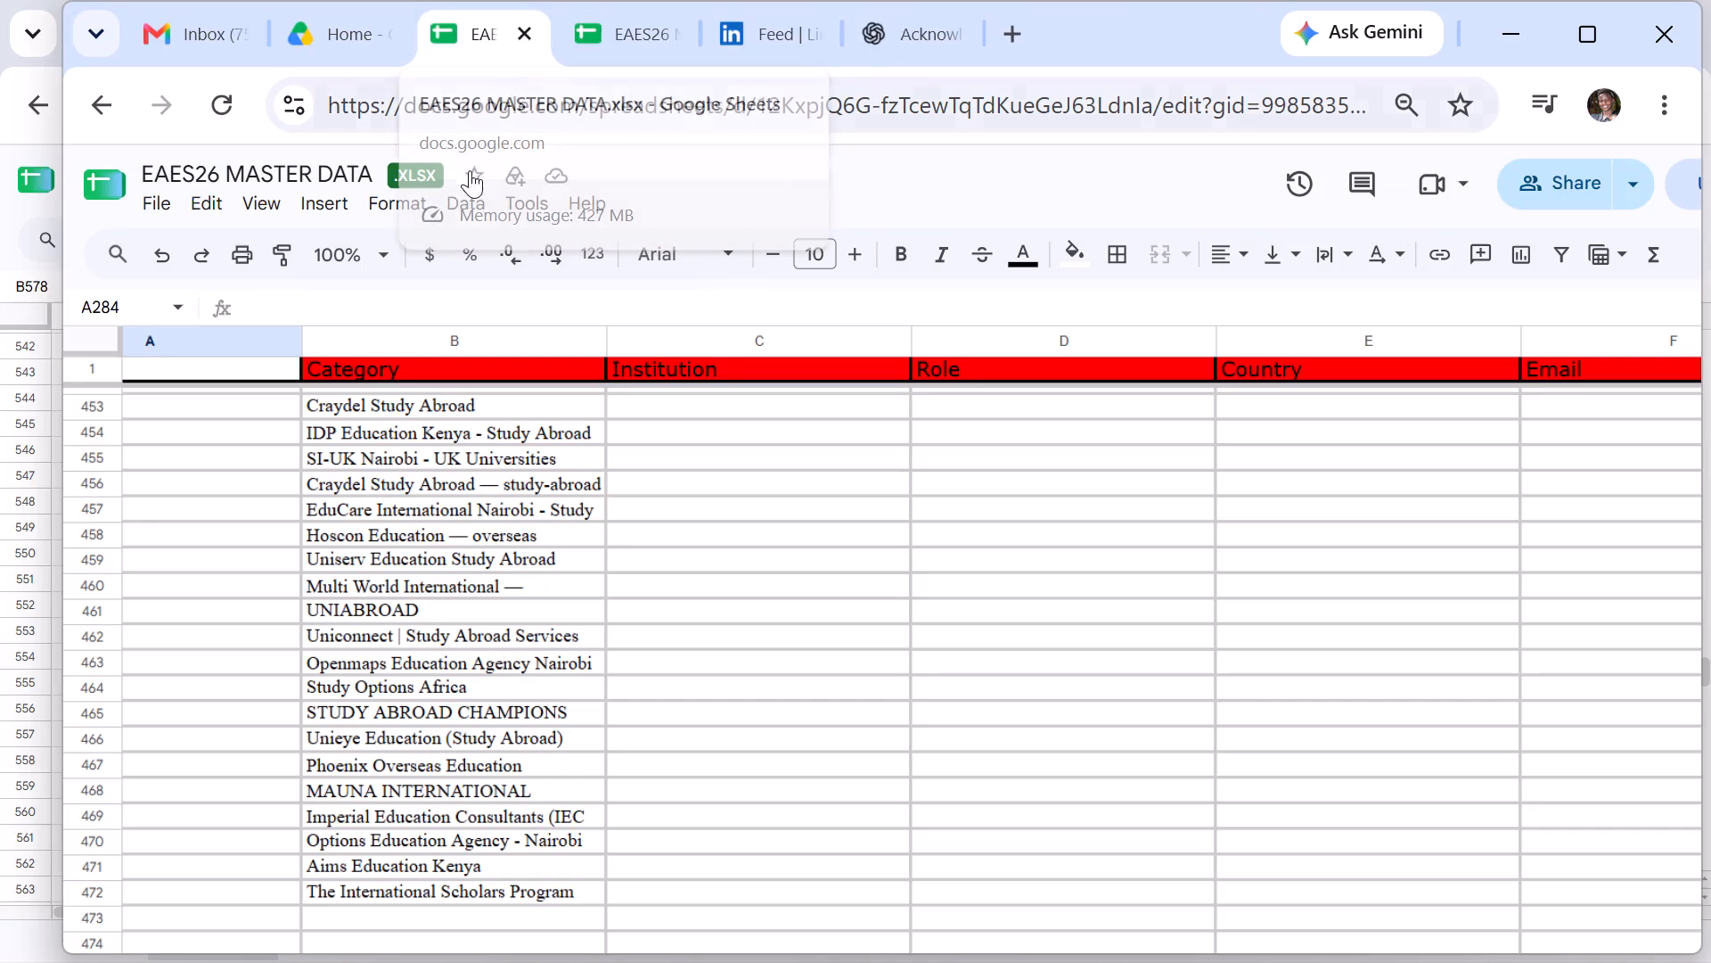
left_click(525, 22)
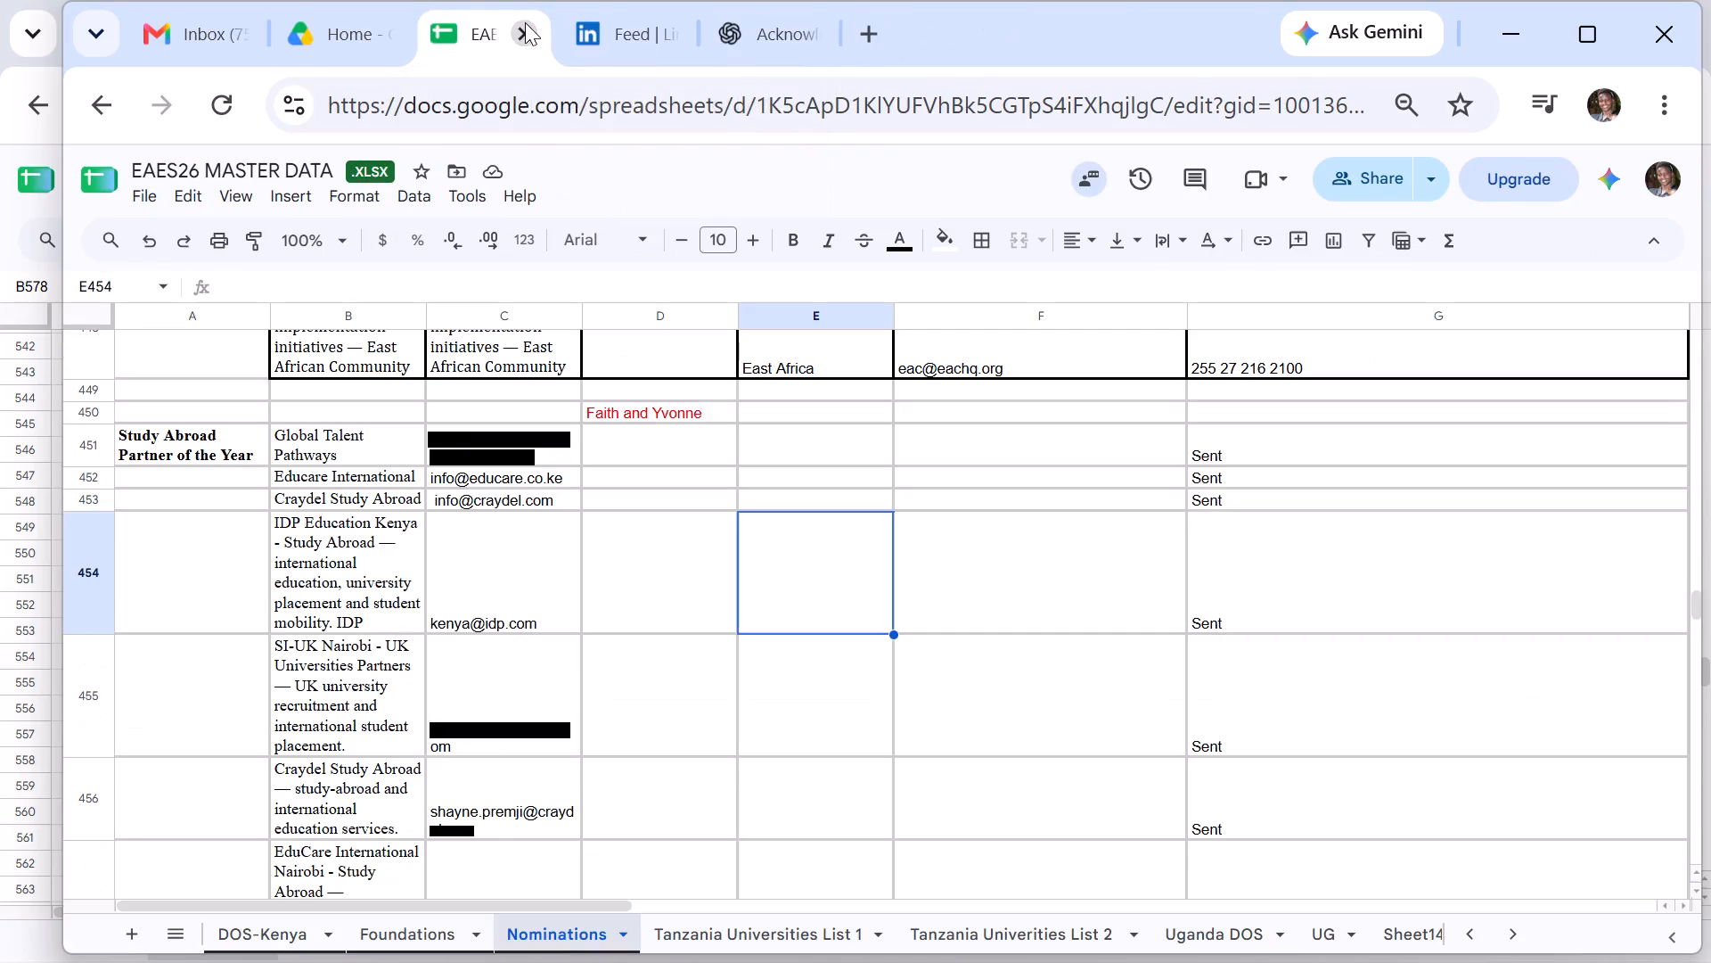
Check which Study Abroad Partner of the Year nominees are marked Sent, then select the Unieye Education (Study Abroad) entry.
left_click(1255, 592)
scroll(1253, 582, "down", 3)
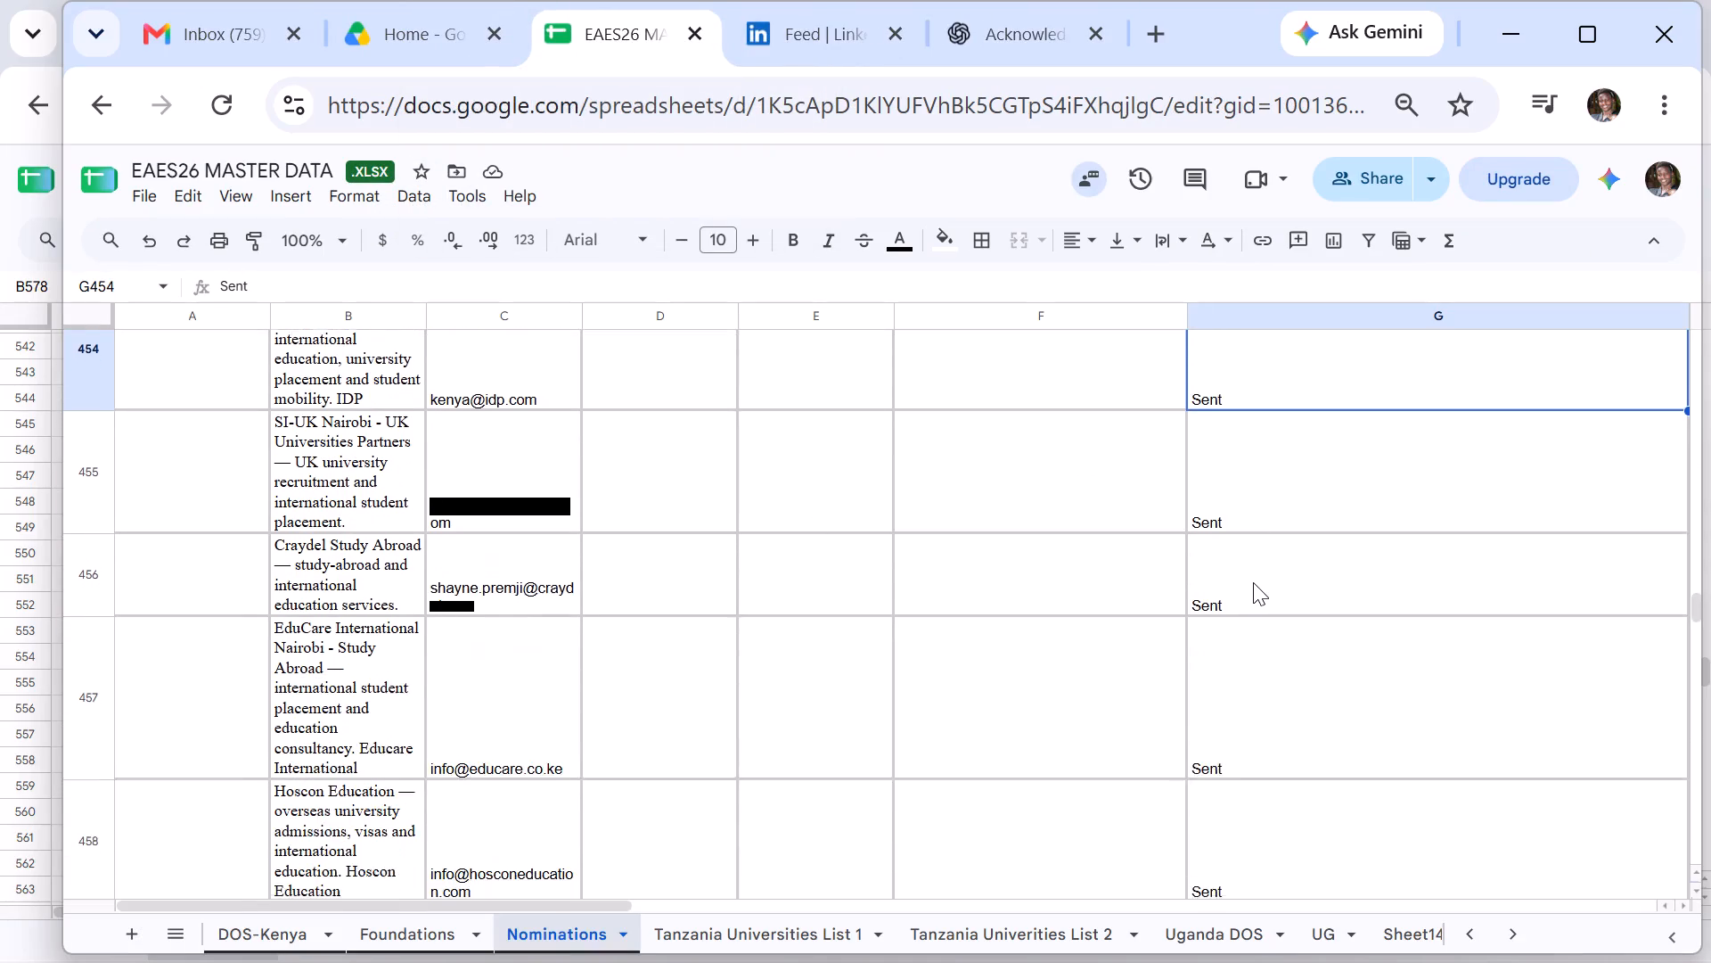
scroll(1253, 582, "down", 4)
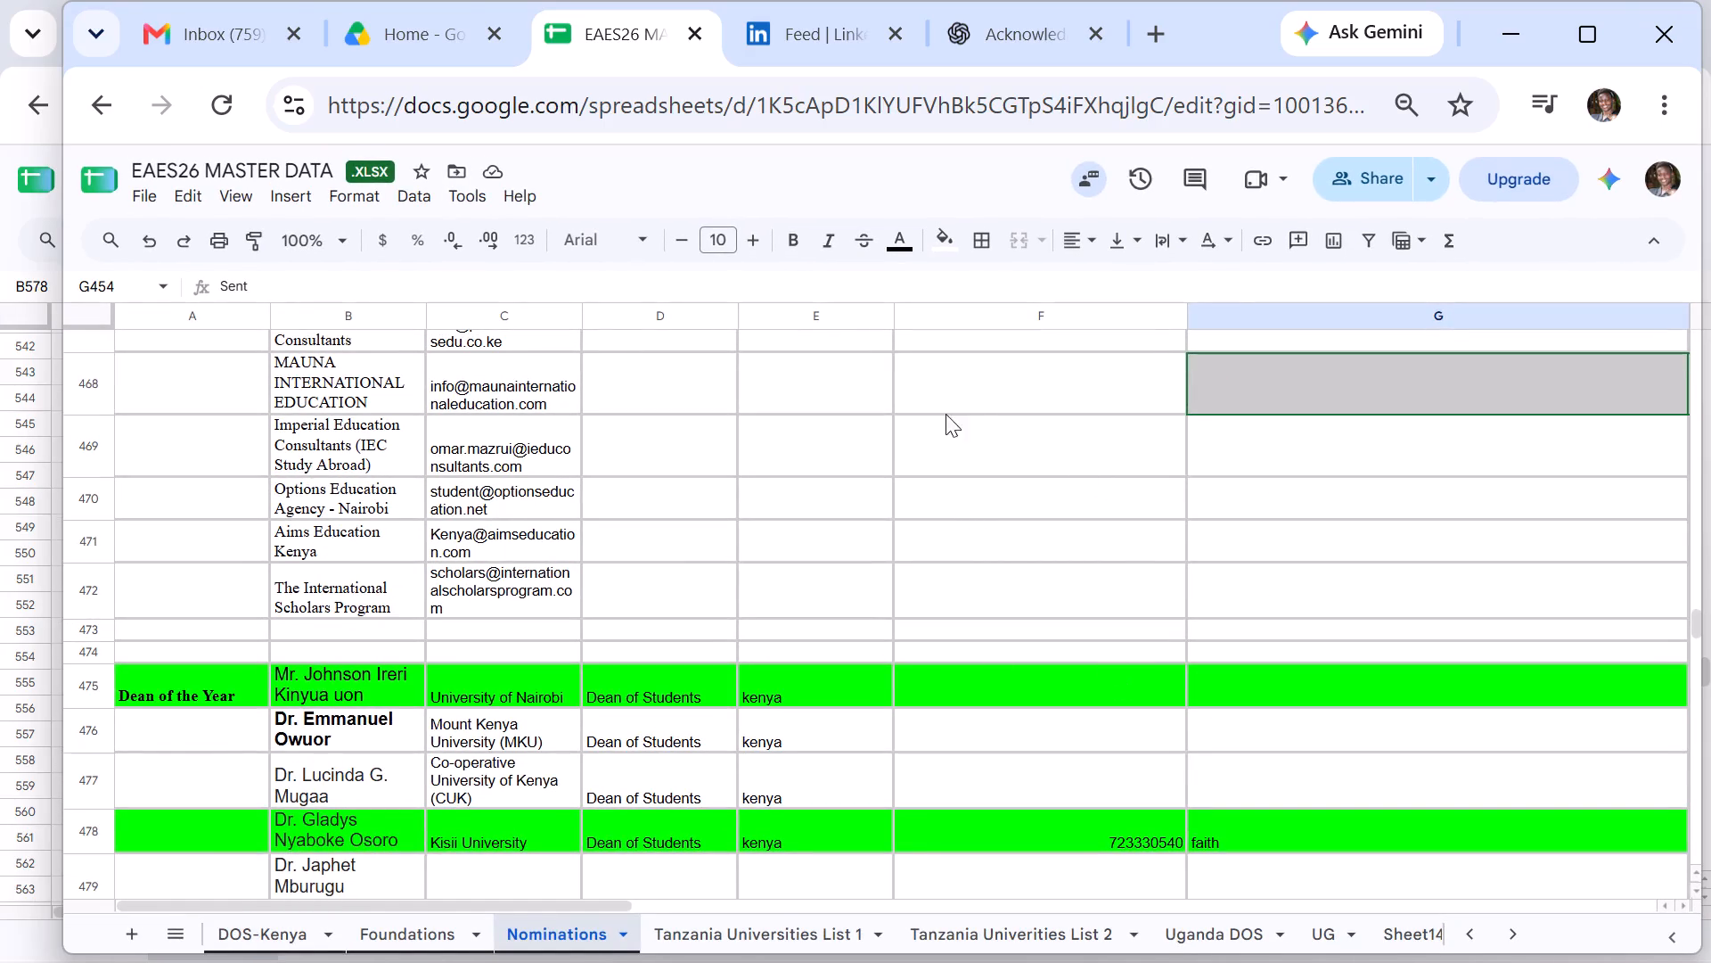
scroll(956, 397, "up", 4)
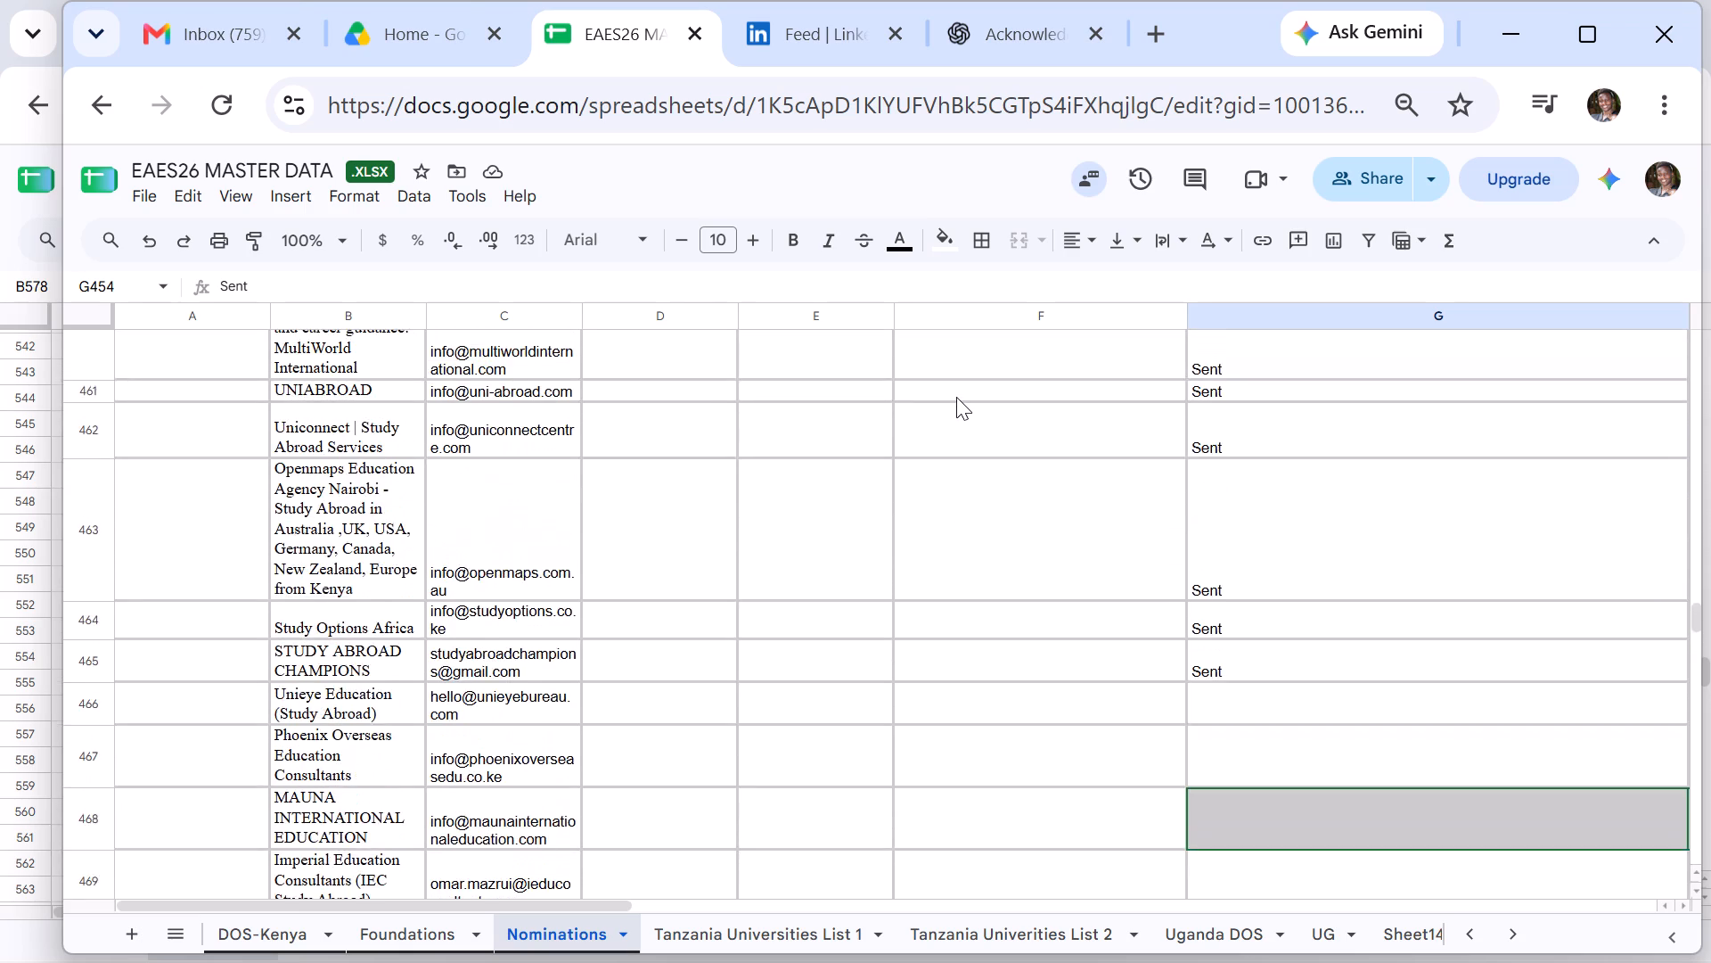
scroll(956, 397, "up", 4)
scroll(956, 396, "down", 2)
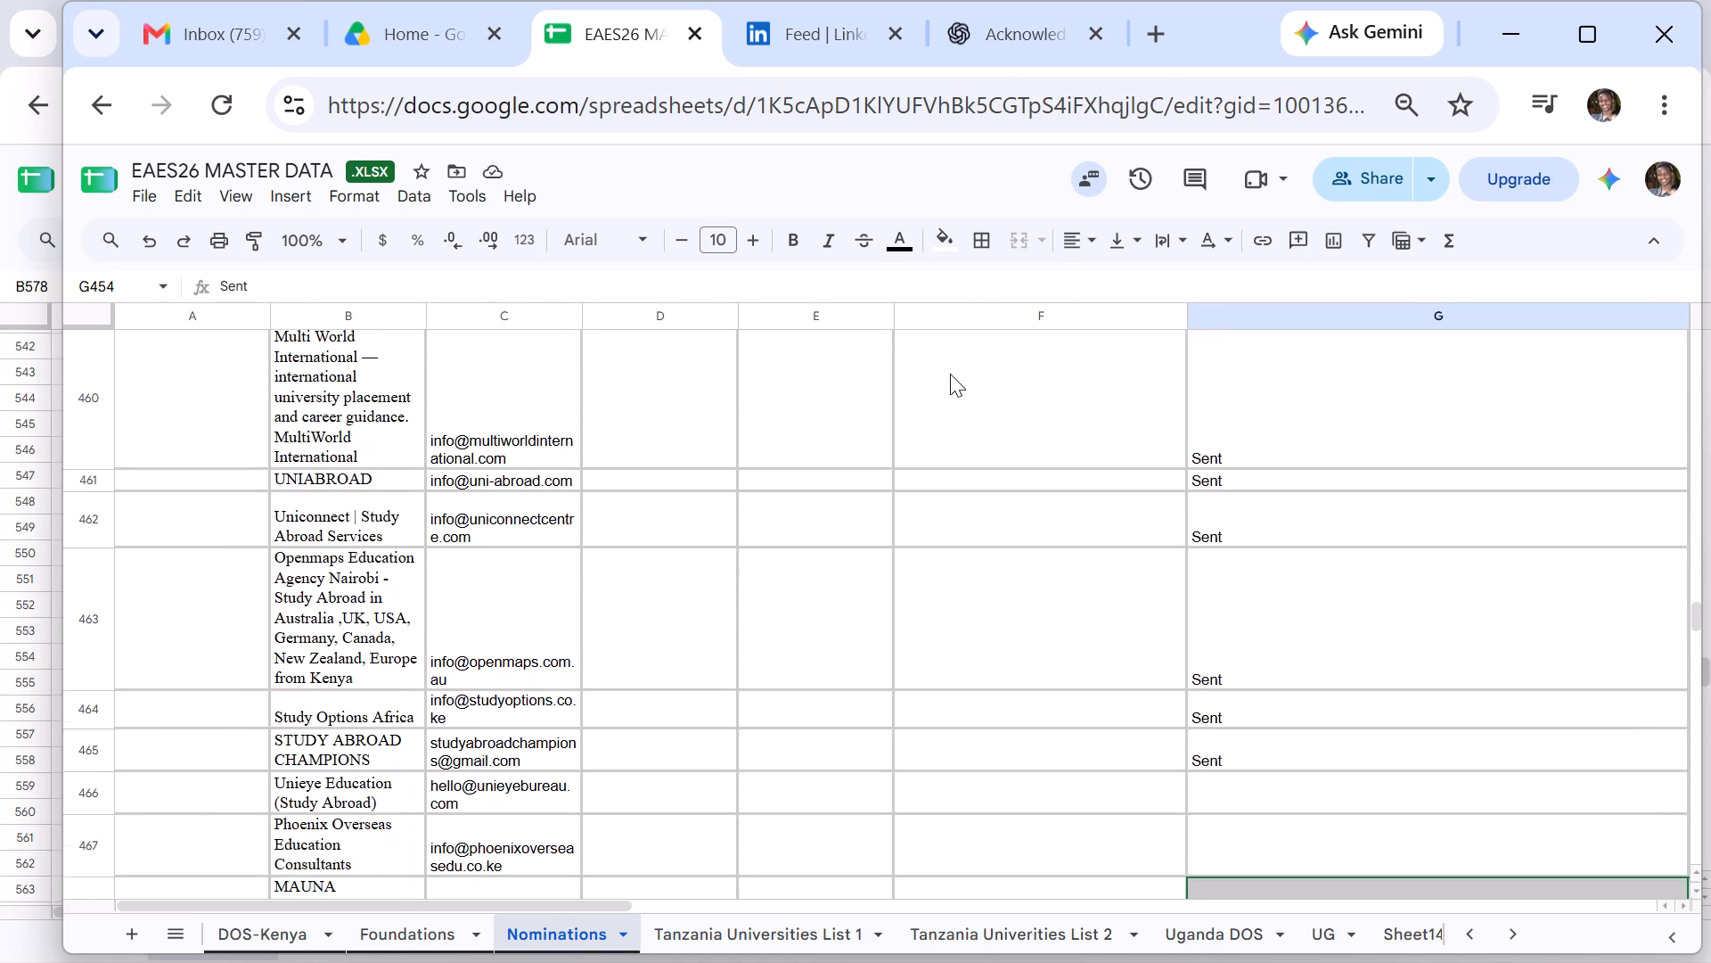
scroll(950, 374, "down", 4)
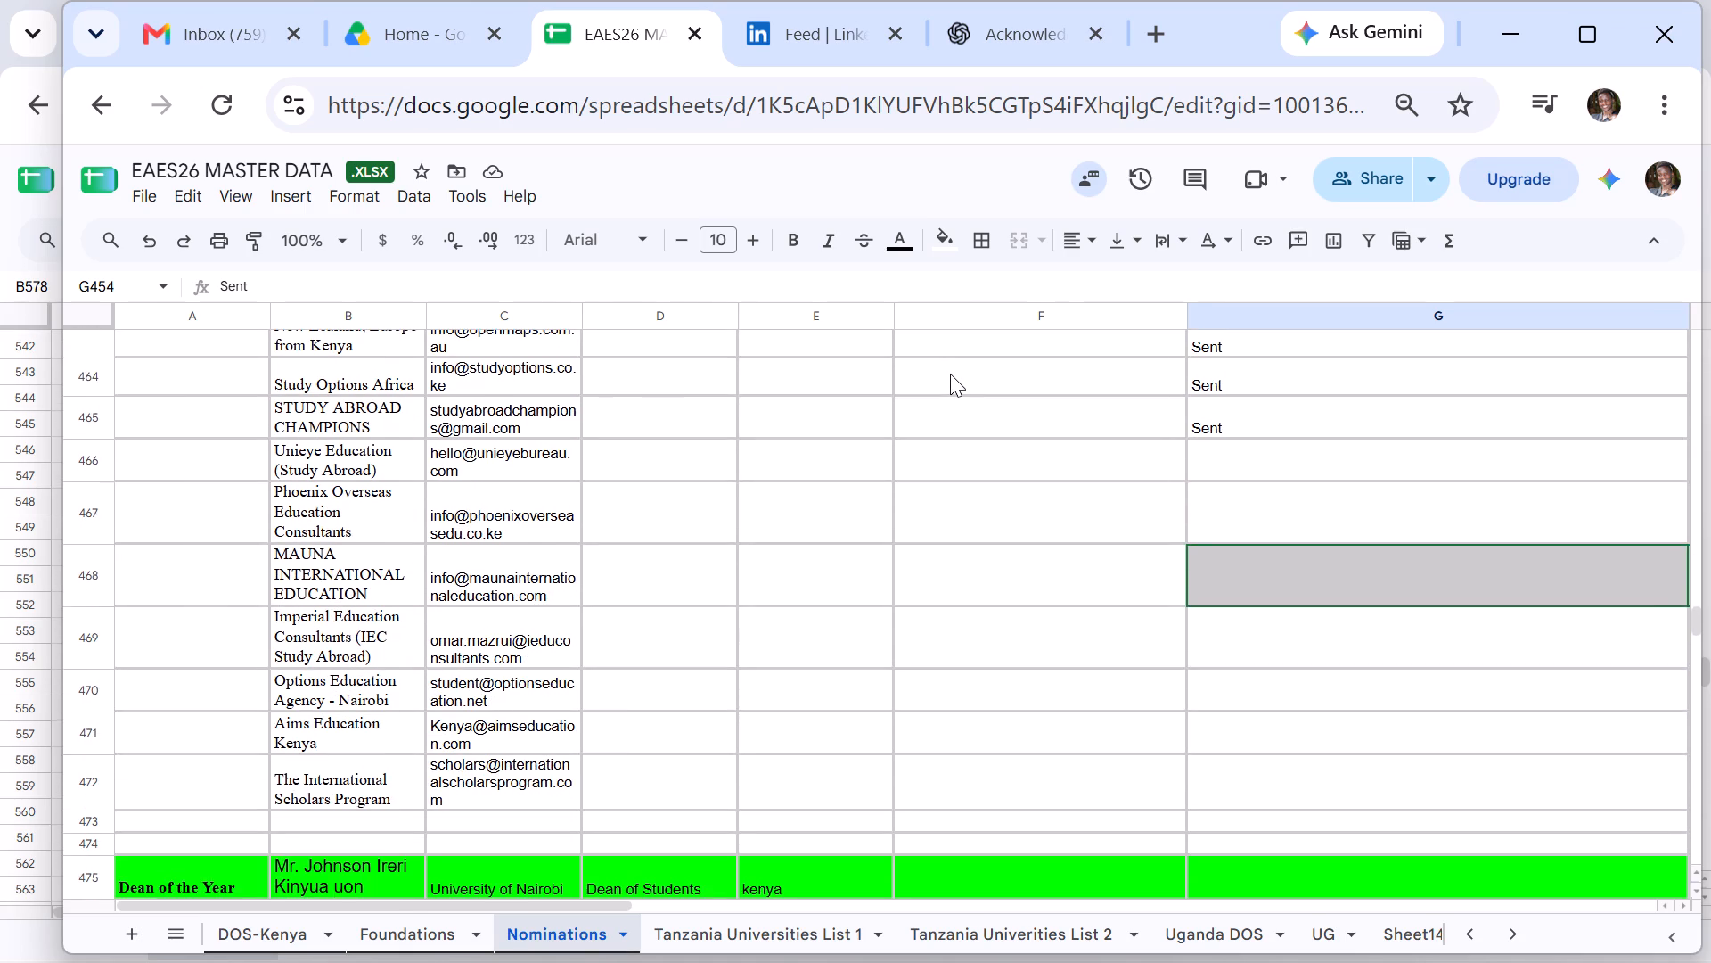
scroll(950, 374, "down", 1)
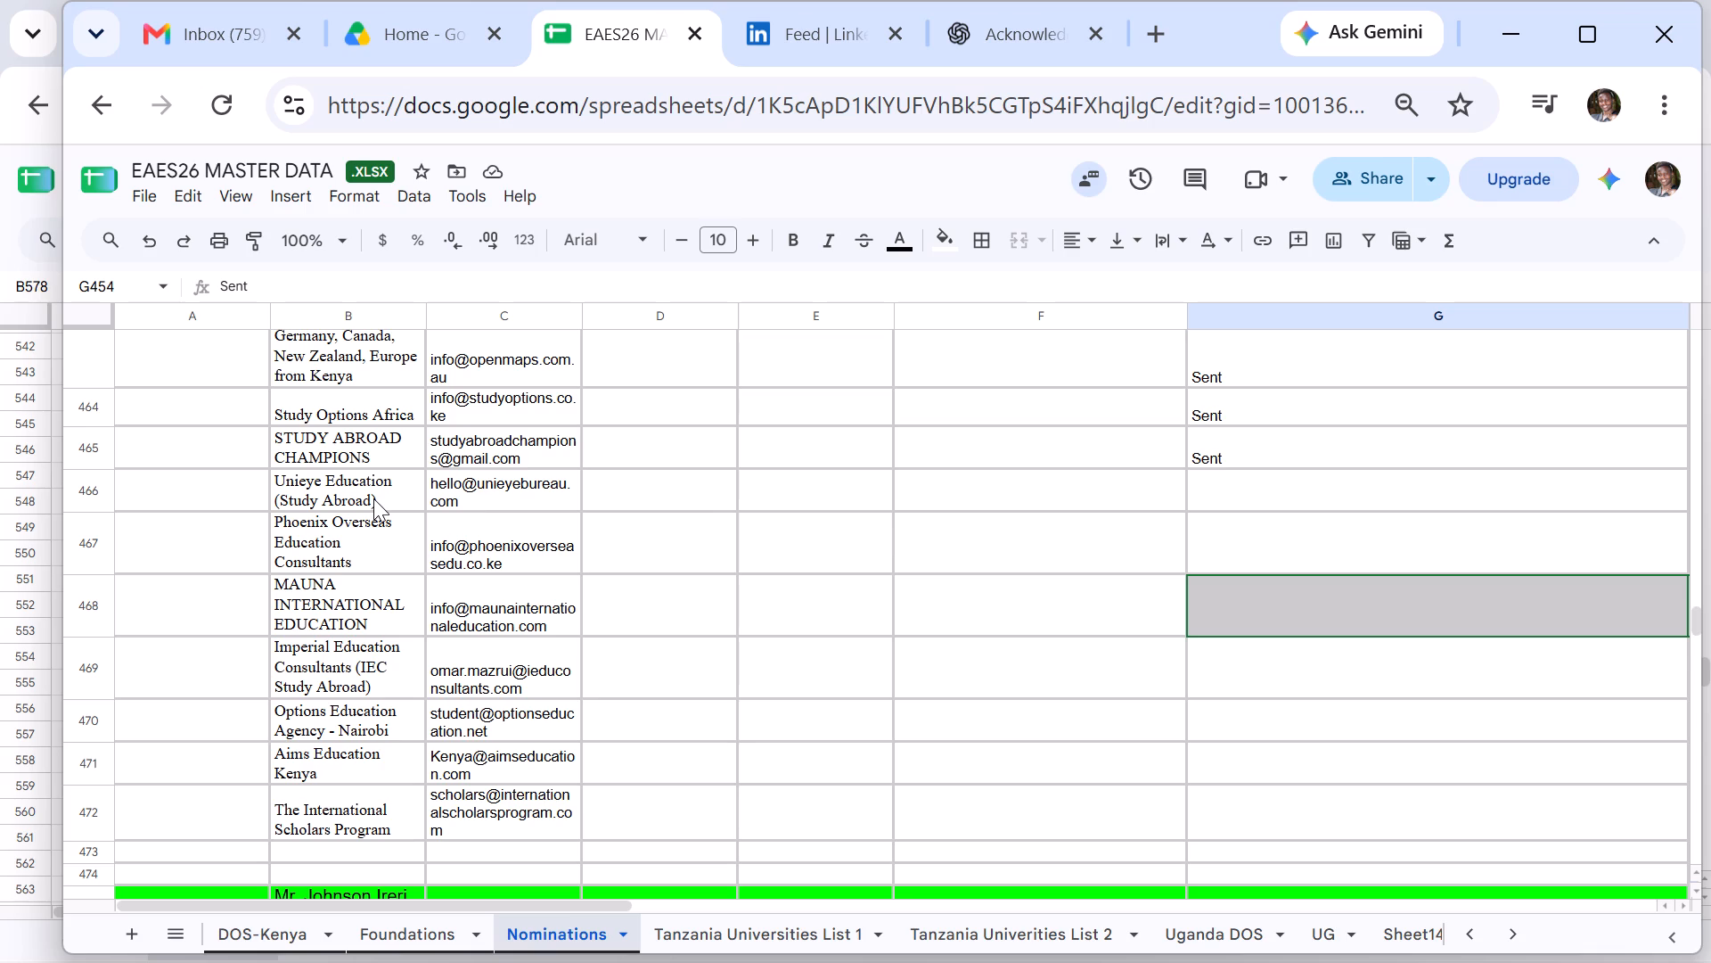
left_click(373, 498)
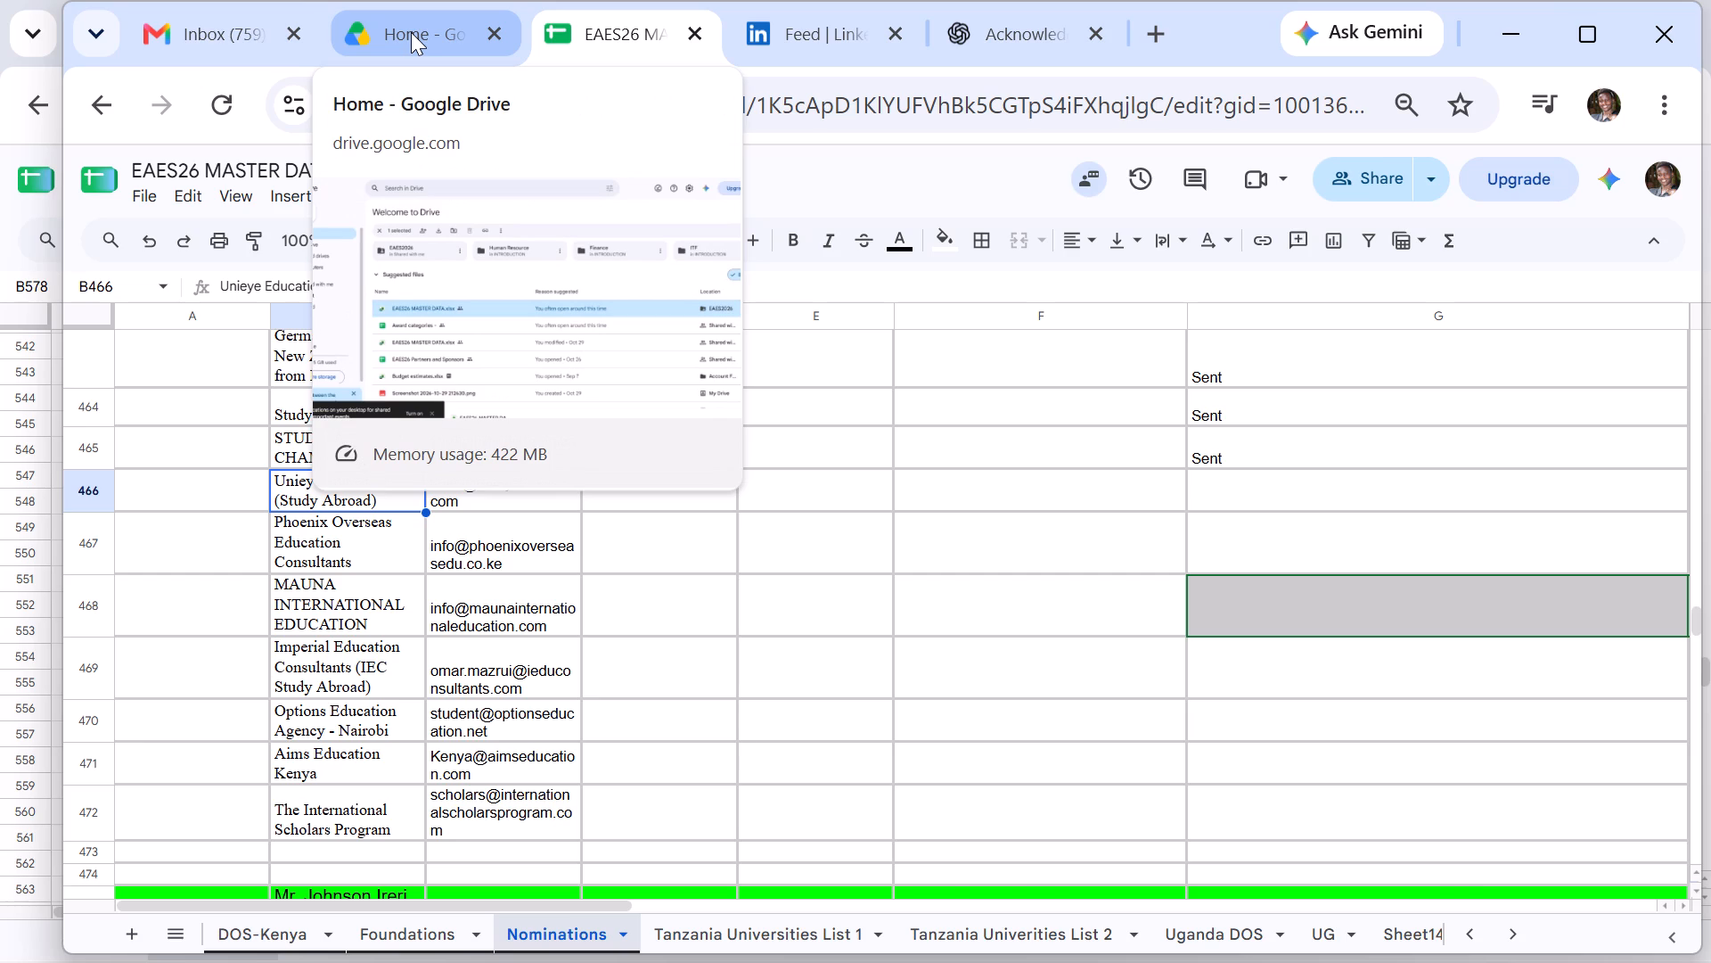
Switch to the Google Drive home page and close it.
left_click(411, 32)
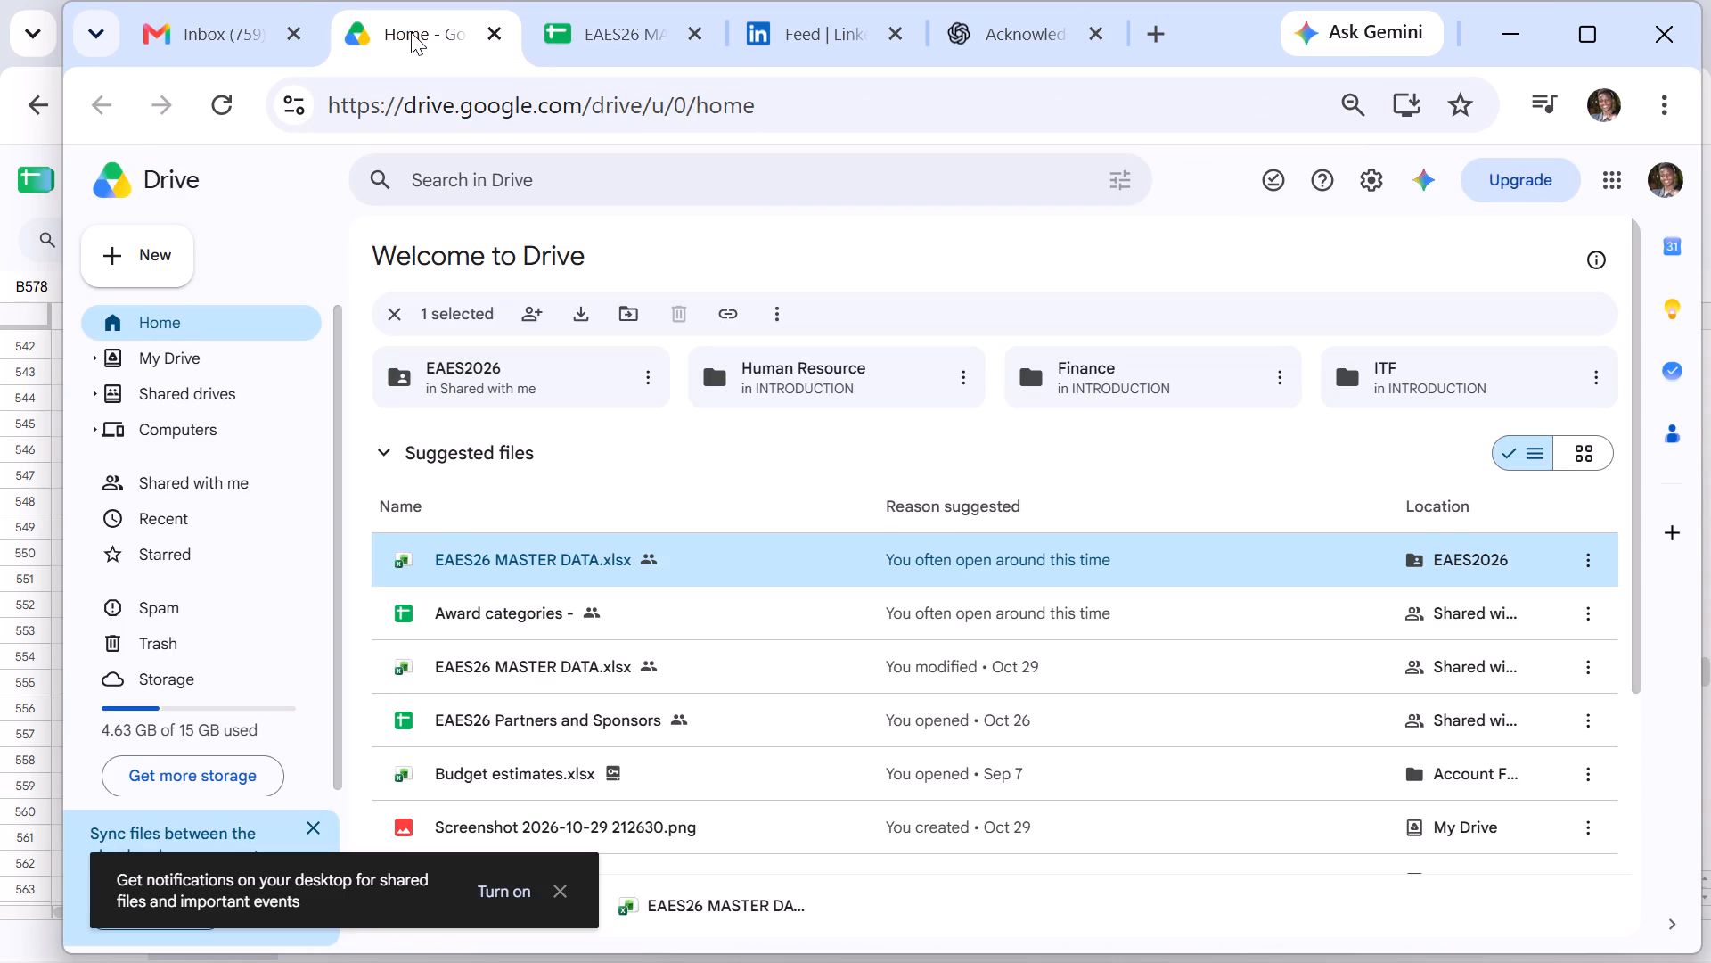
left_click(497, 31)
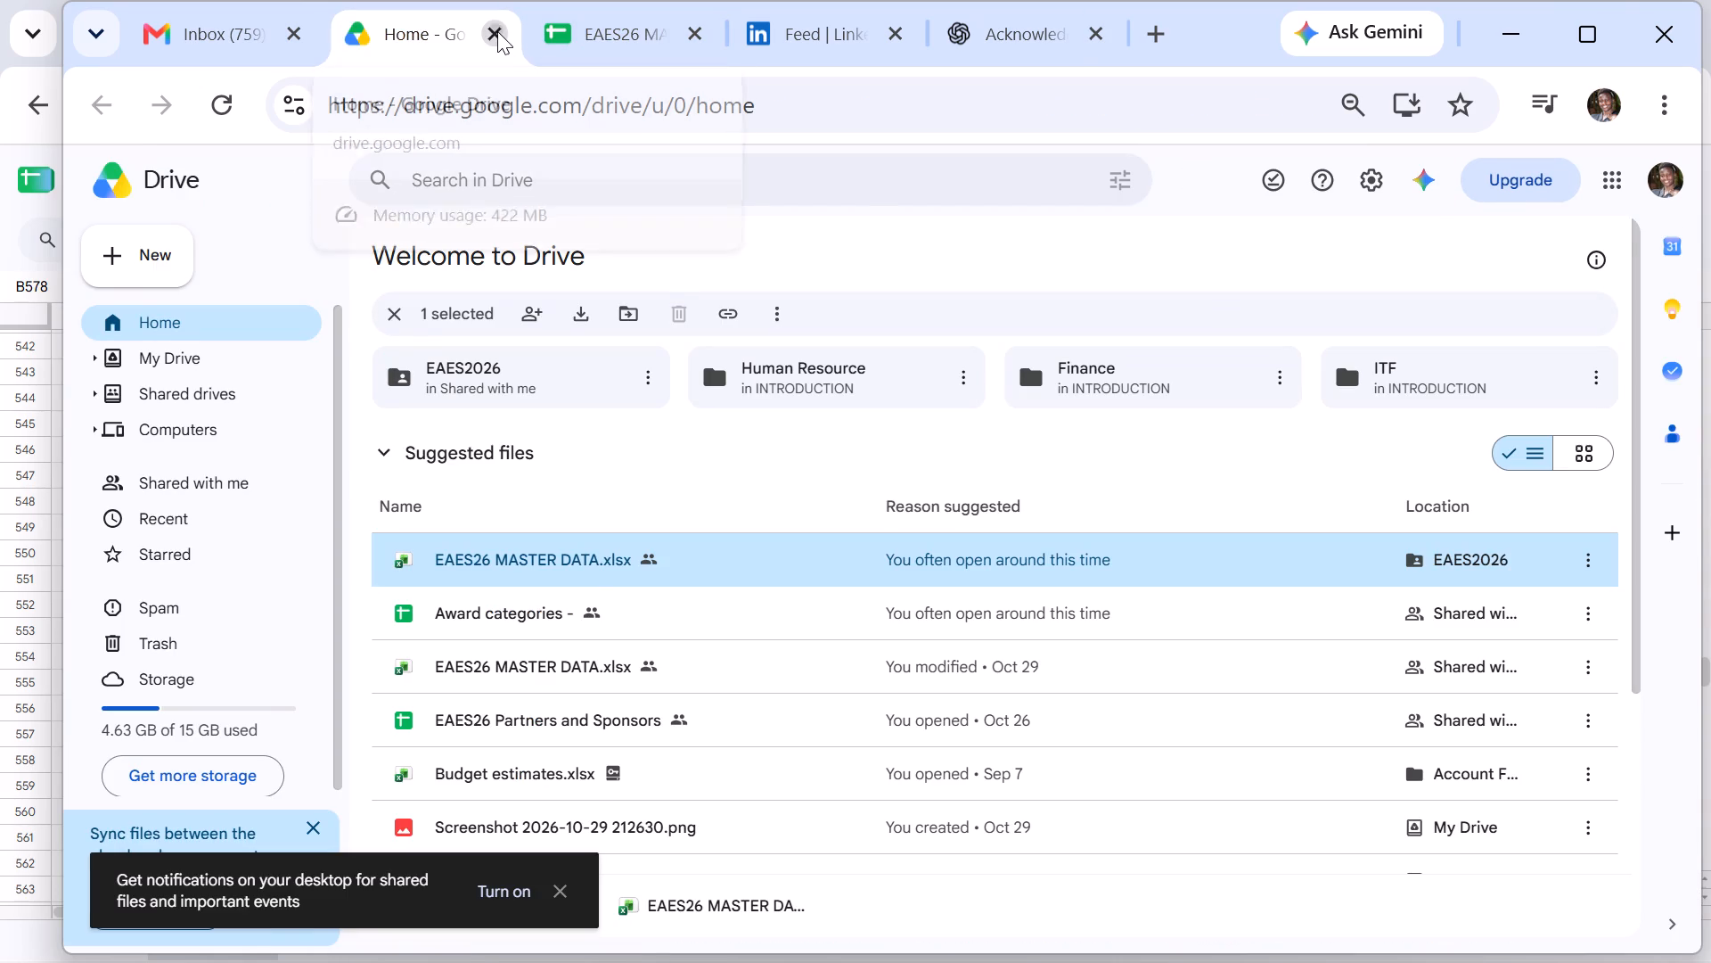
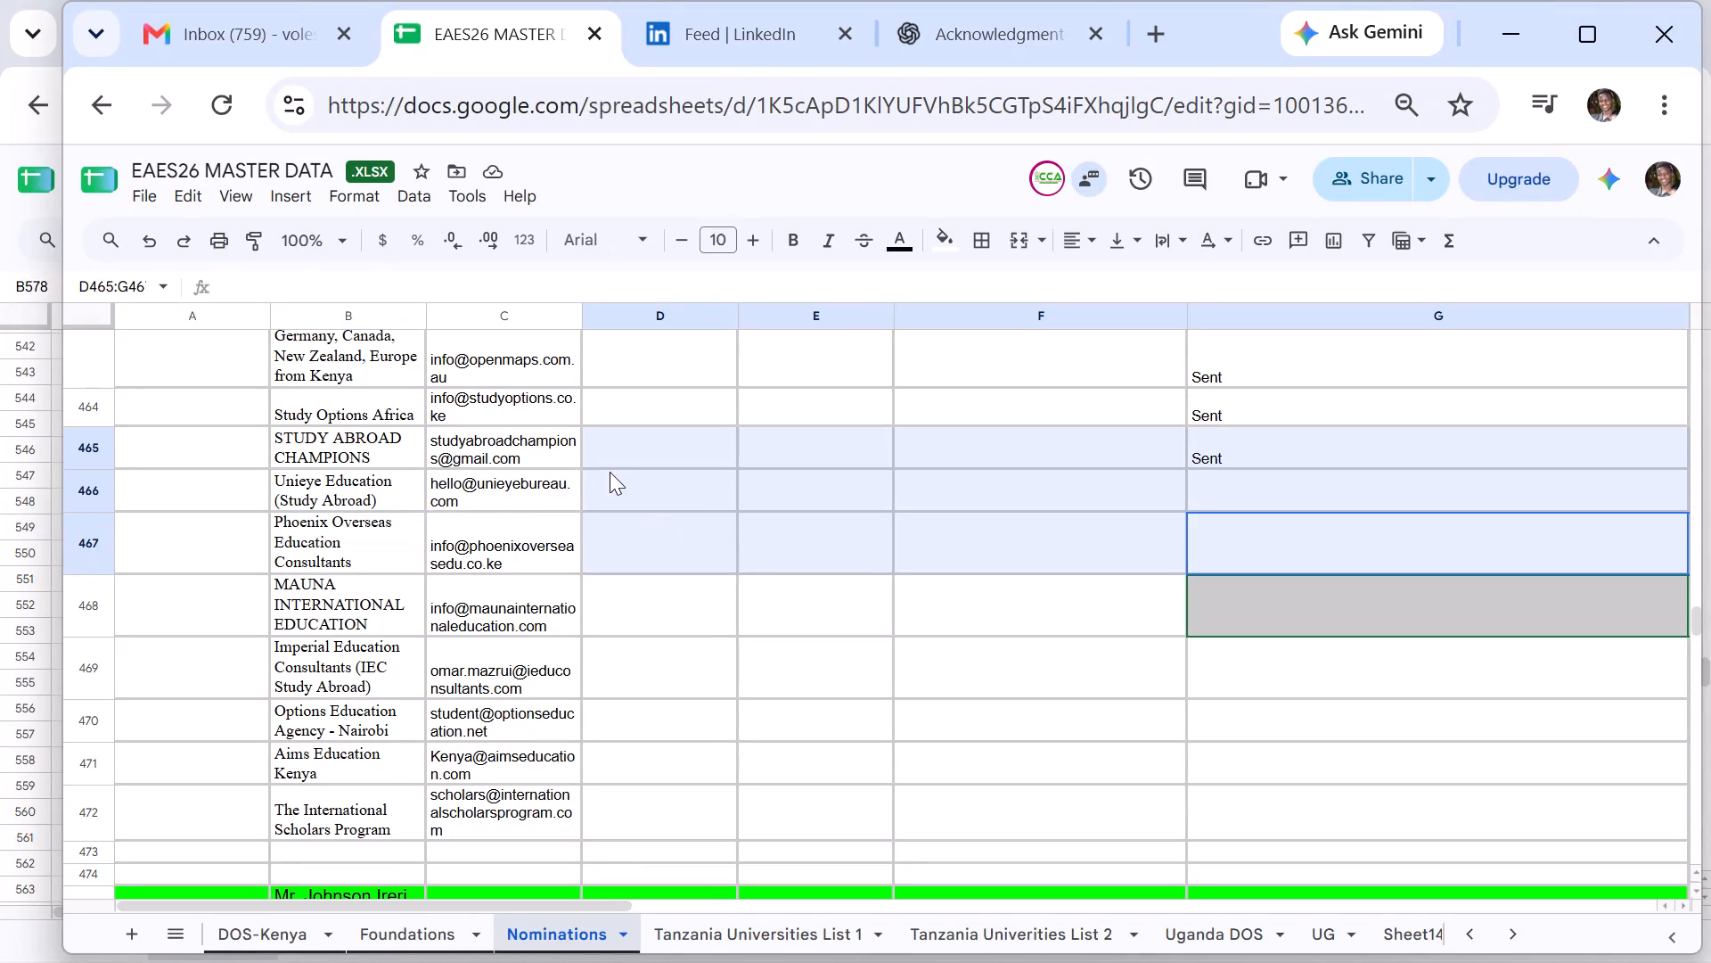
Copy the nominee name text Unieye Education (Study Abroad) from its cell in the Nominations sheet.
left_click(529, 487)
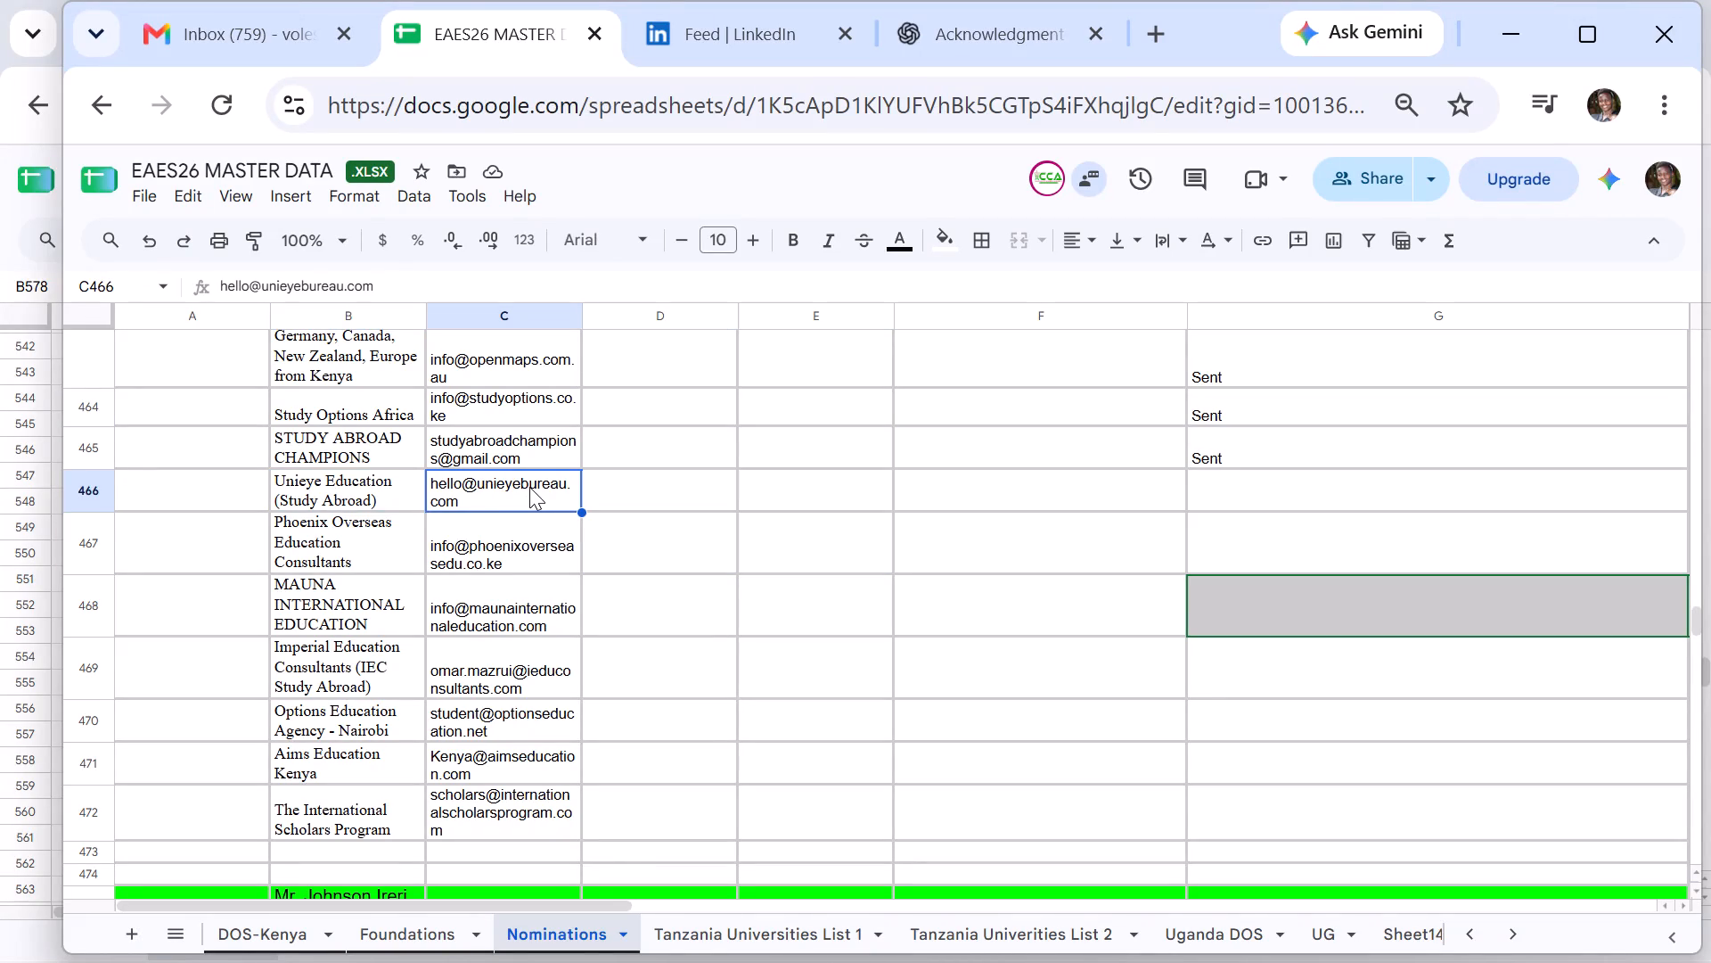
double_click(342, 490)
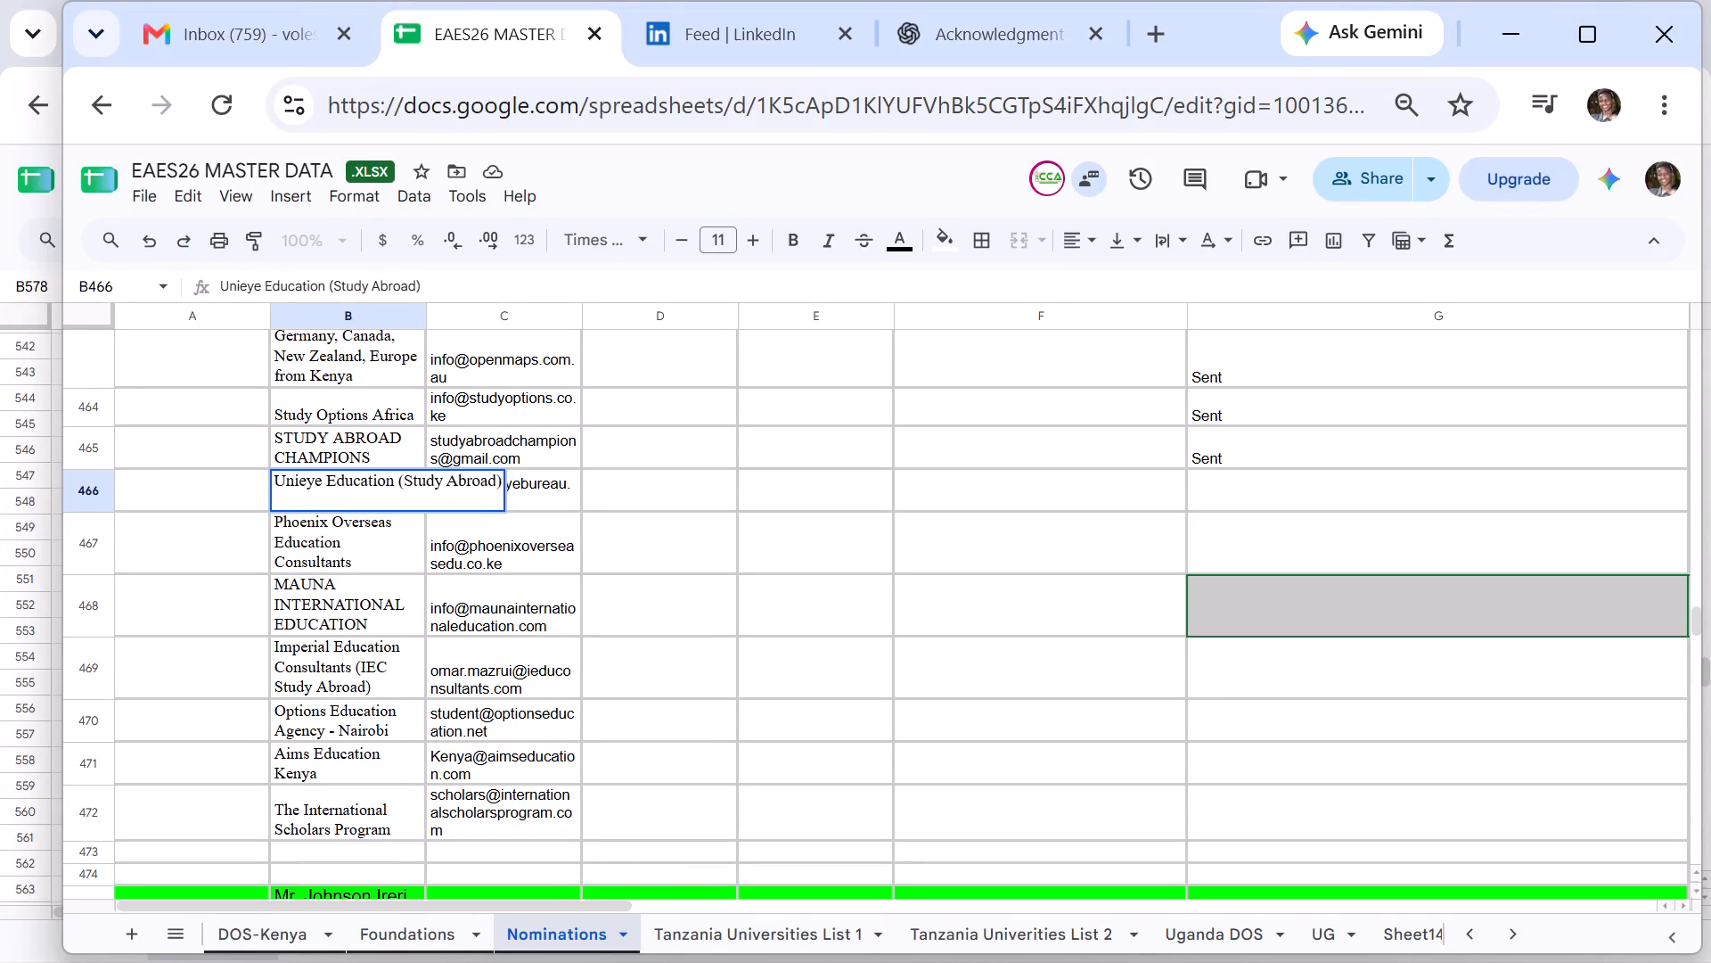
left_click_drag(502, 480, 436, 476)
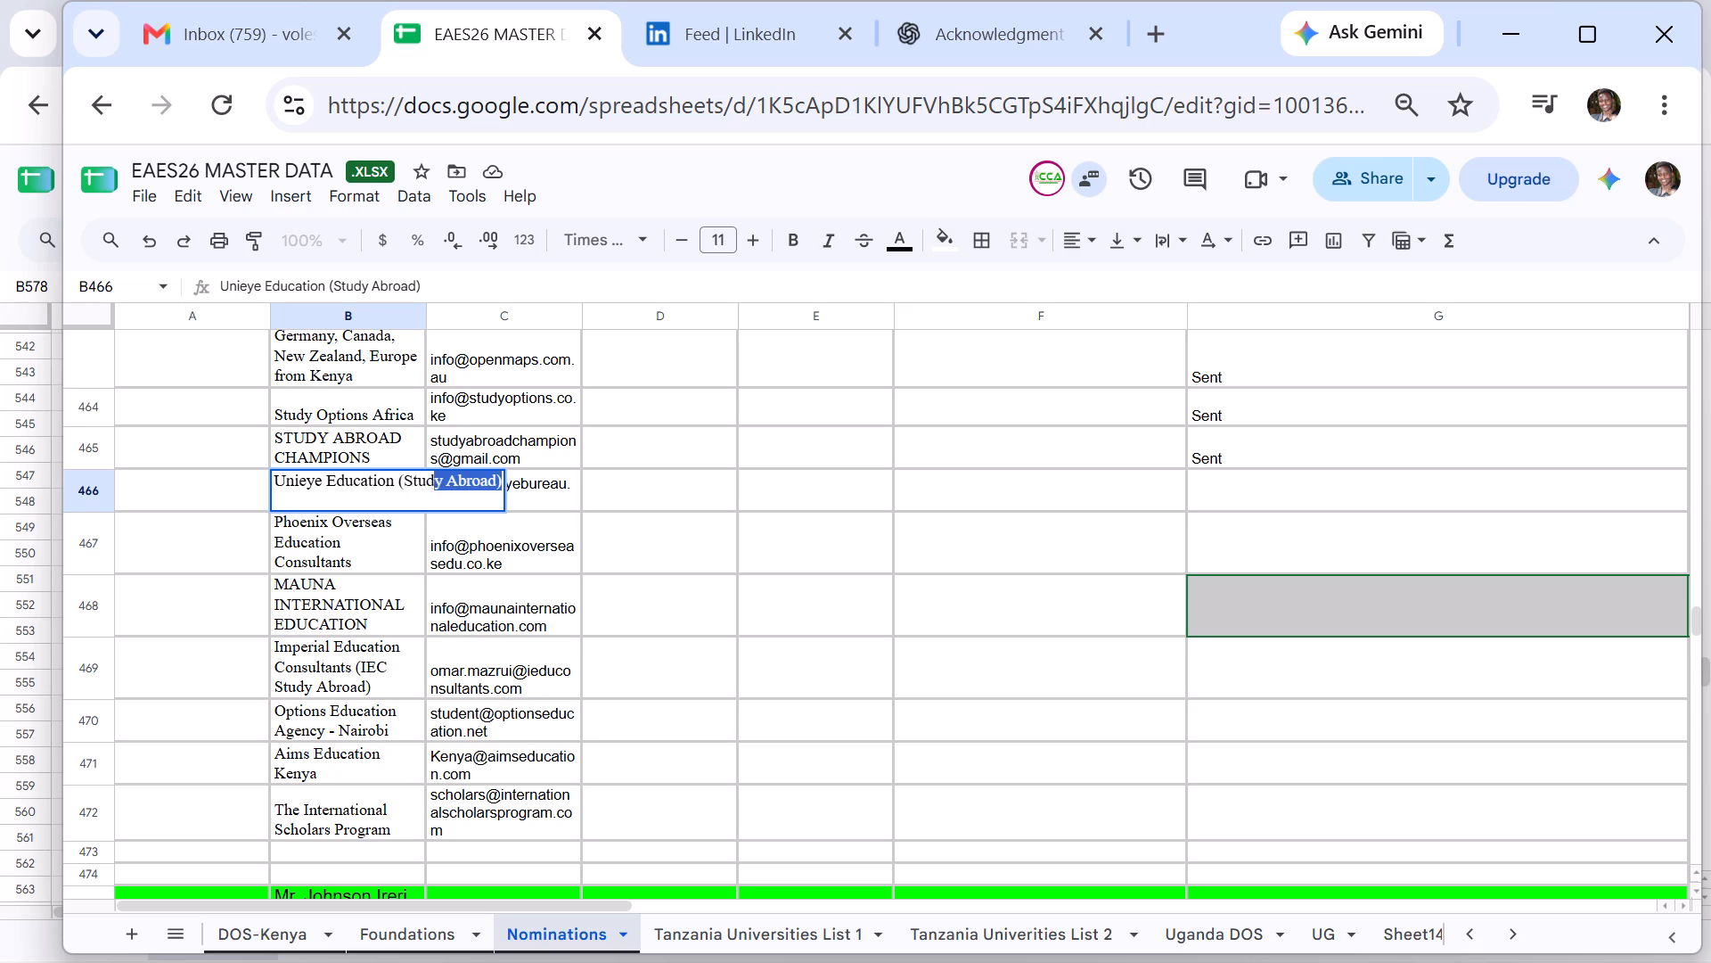
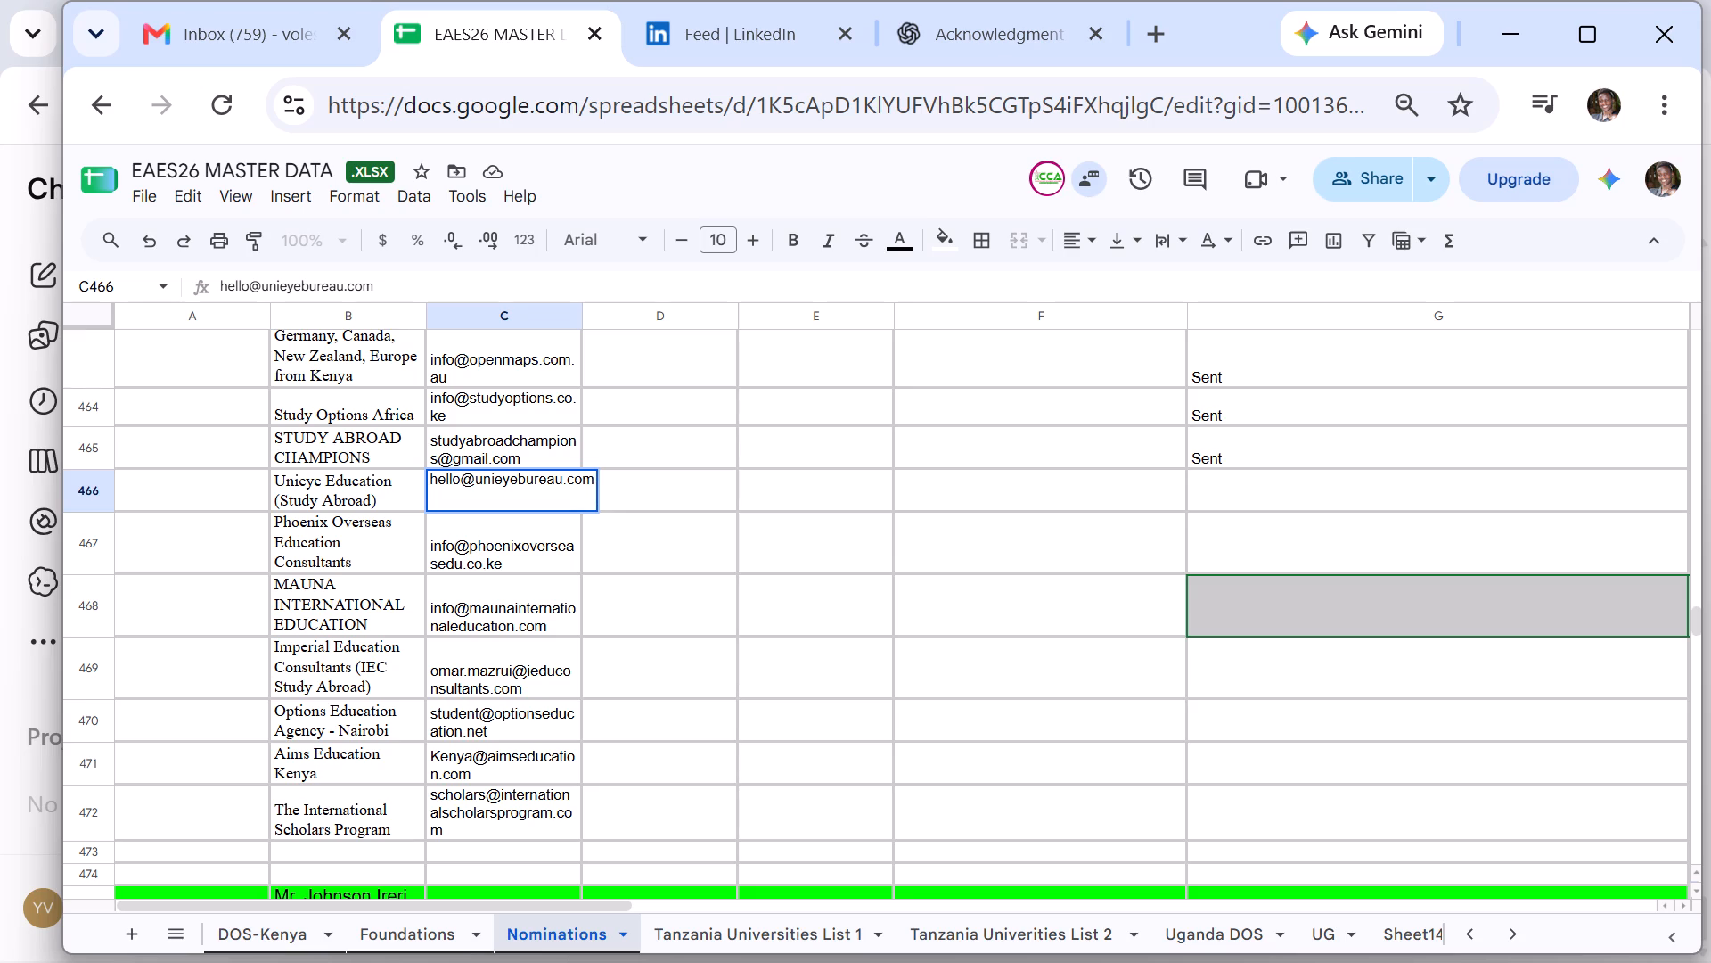
Copy the full email address text for Unieye Education (Study Abroad) from its cell in the Nominations sheet.
left_click(591, 478)
left_click_drag(591, 478, 443, 449)
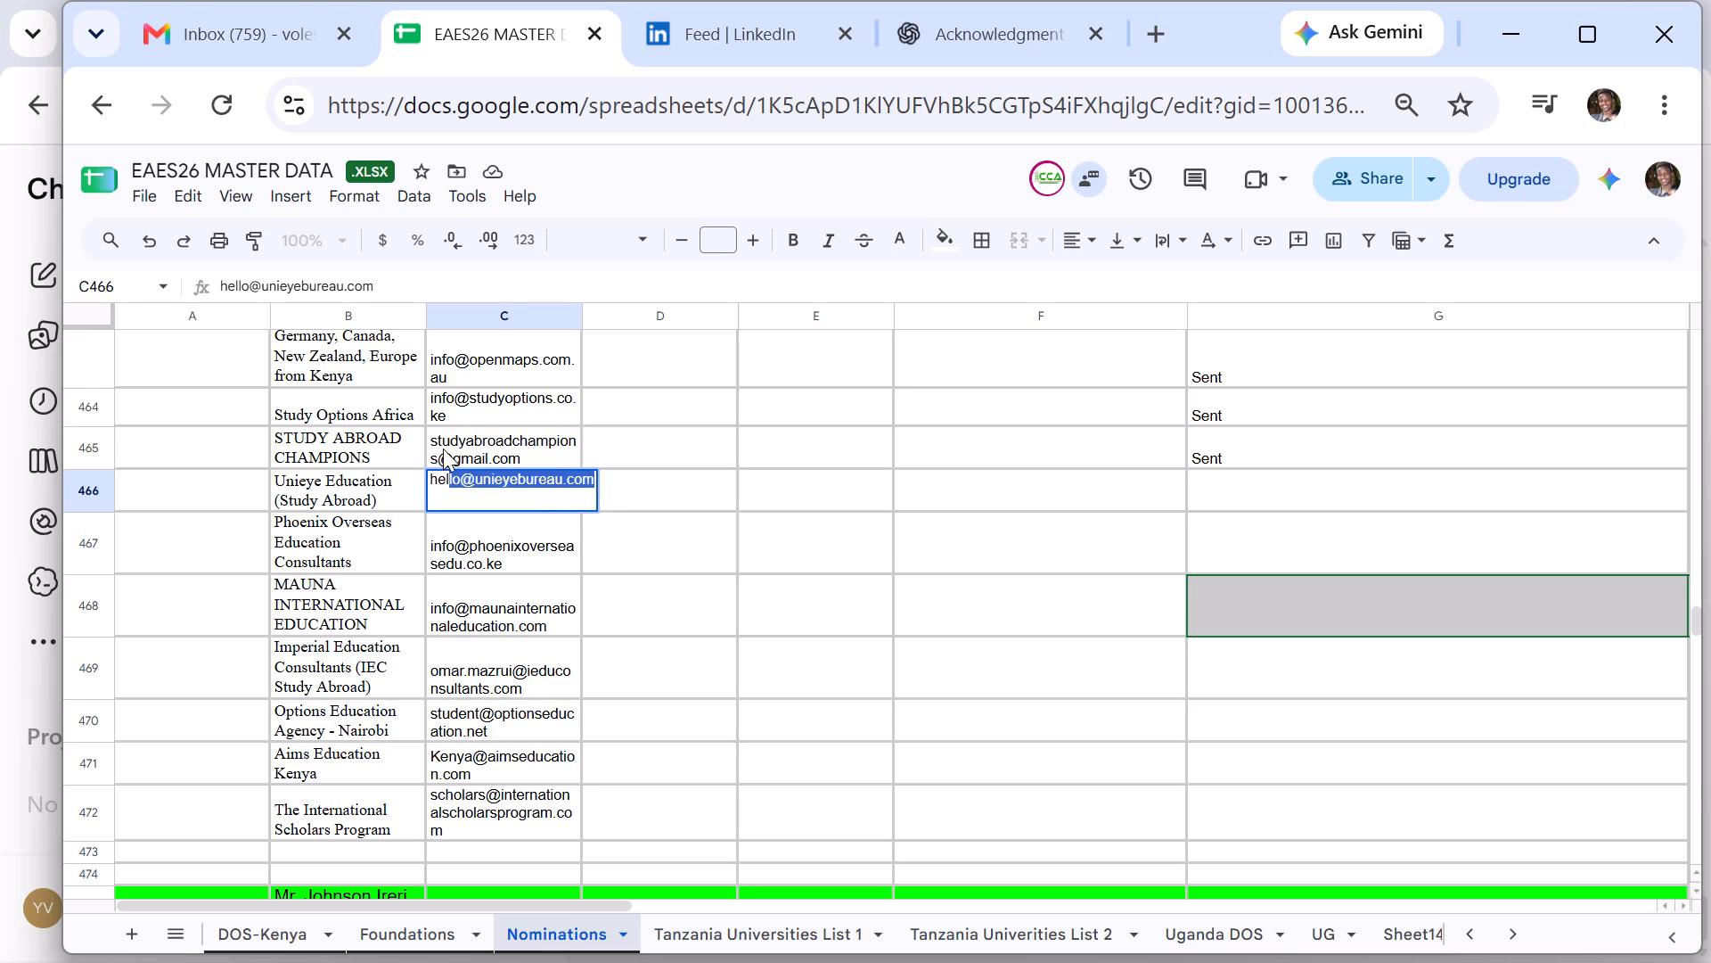
left_click_drag(443, 449, 424, 449)
key("ctrl+c")
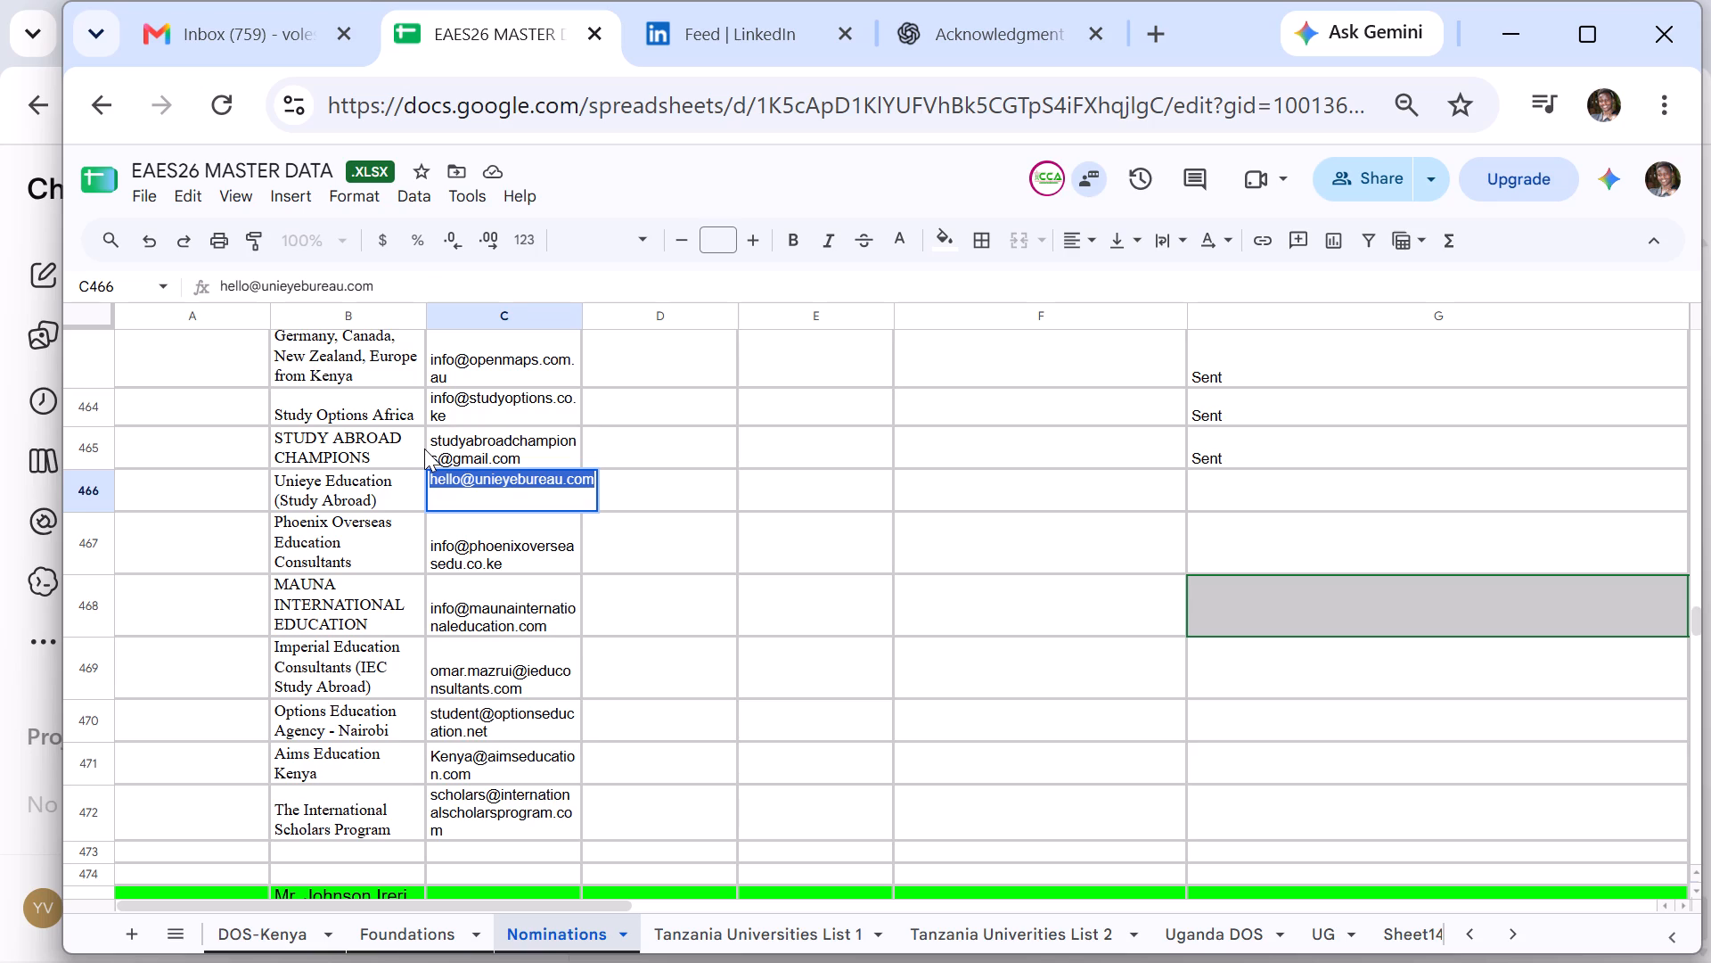
left_click(424, 449)
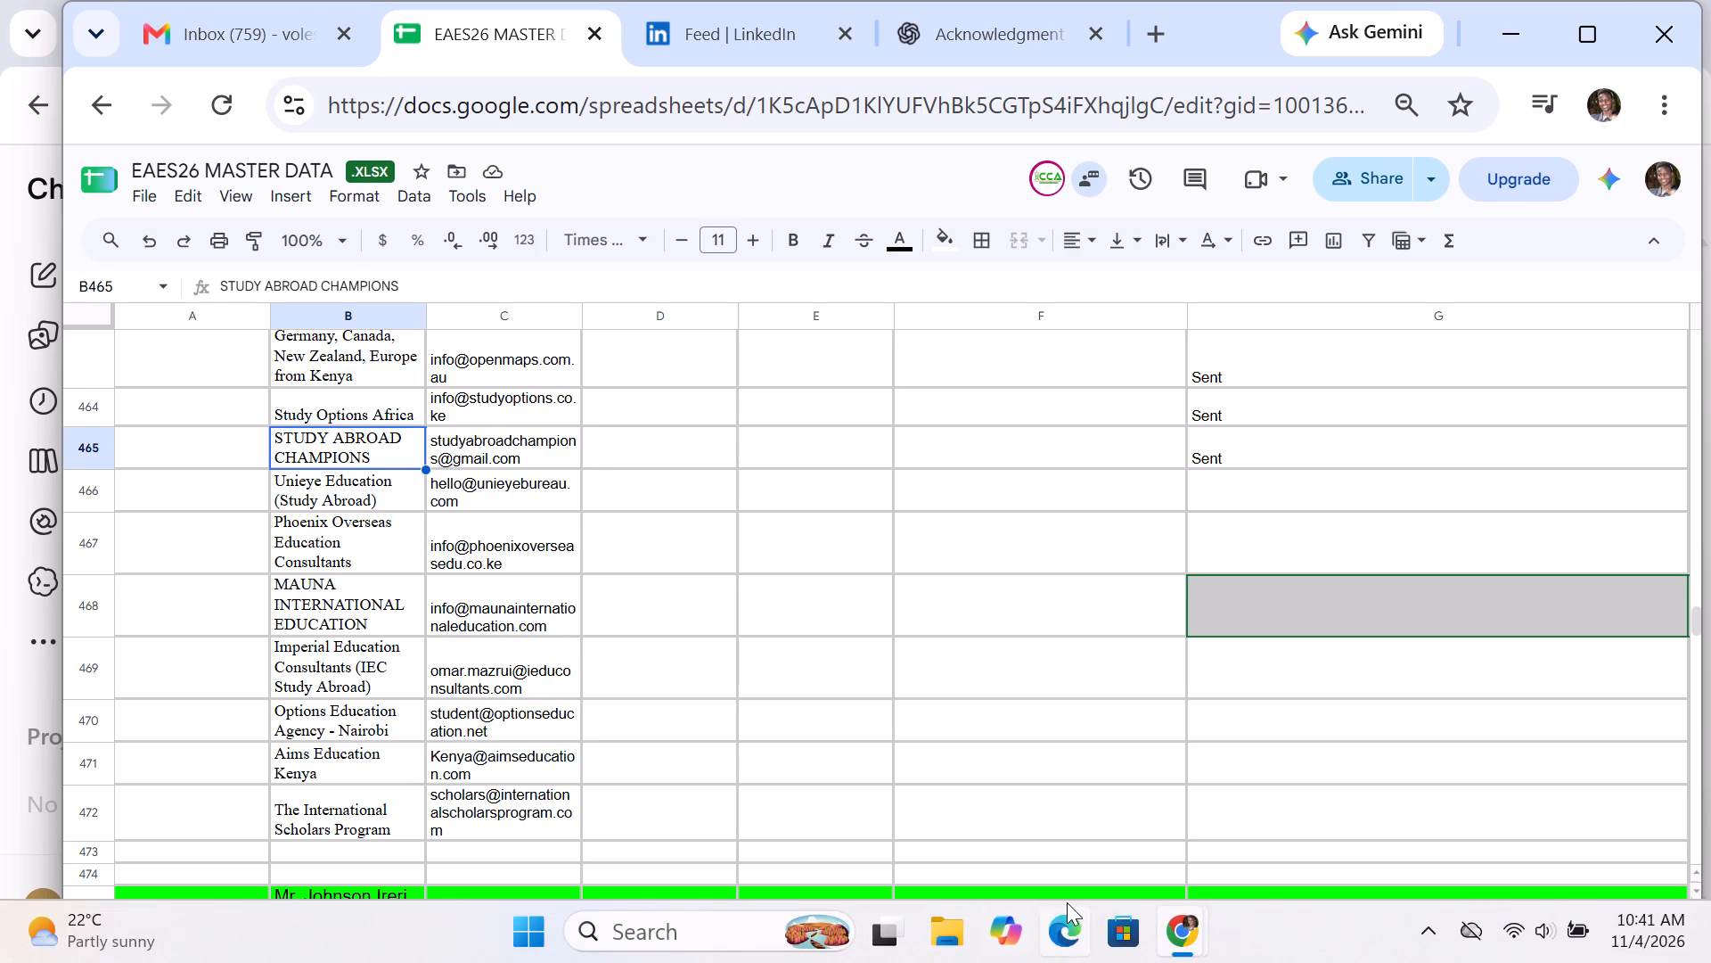
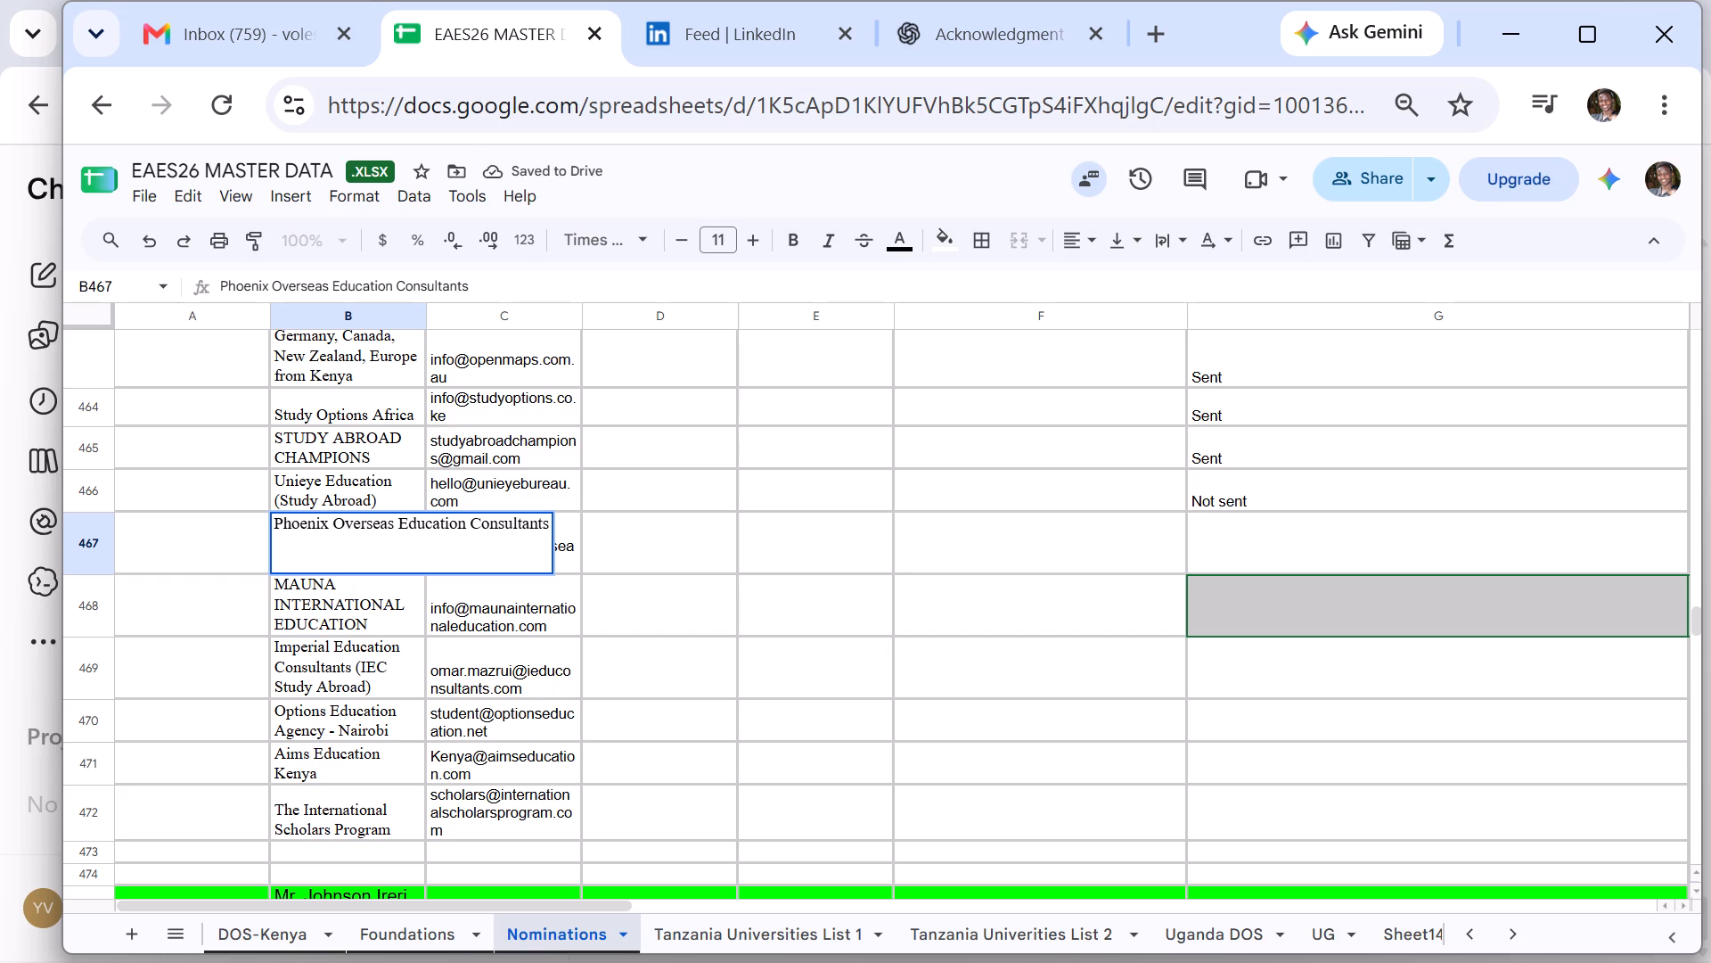
Copy the nominee name text Phoenix Overseas Education Consultants from its cell in the Nominations sheet.
left_click_drag(549, 523, 336, 521)
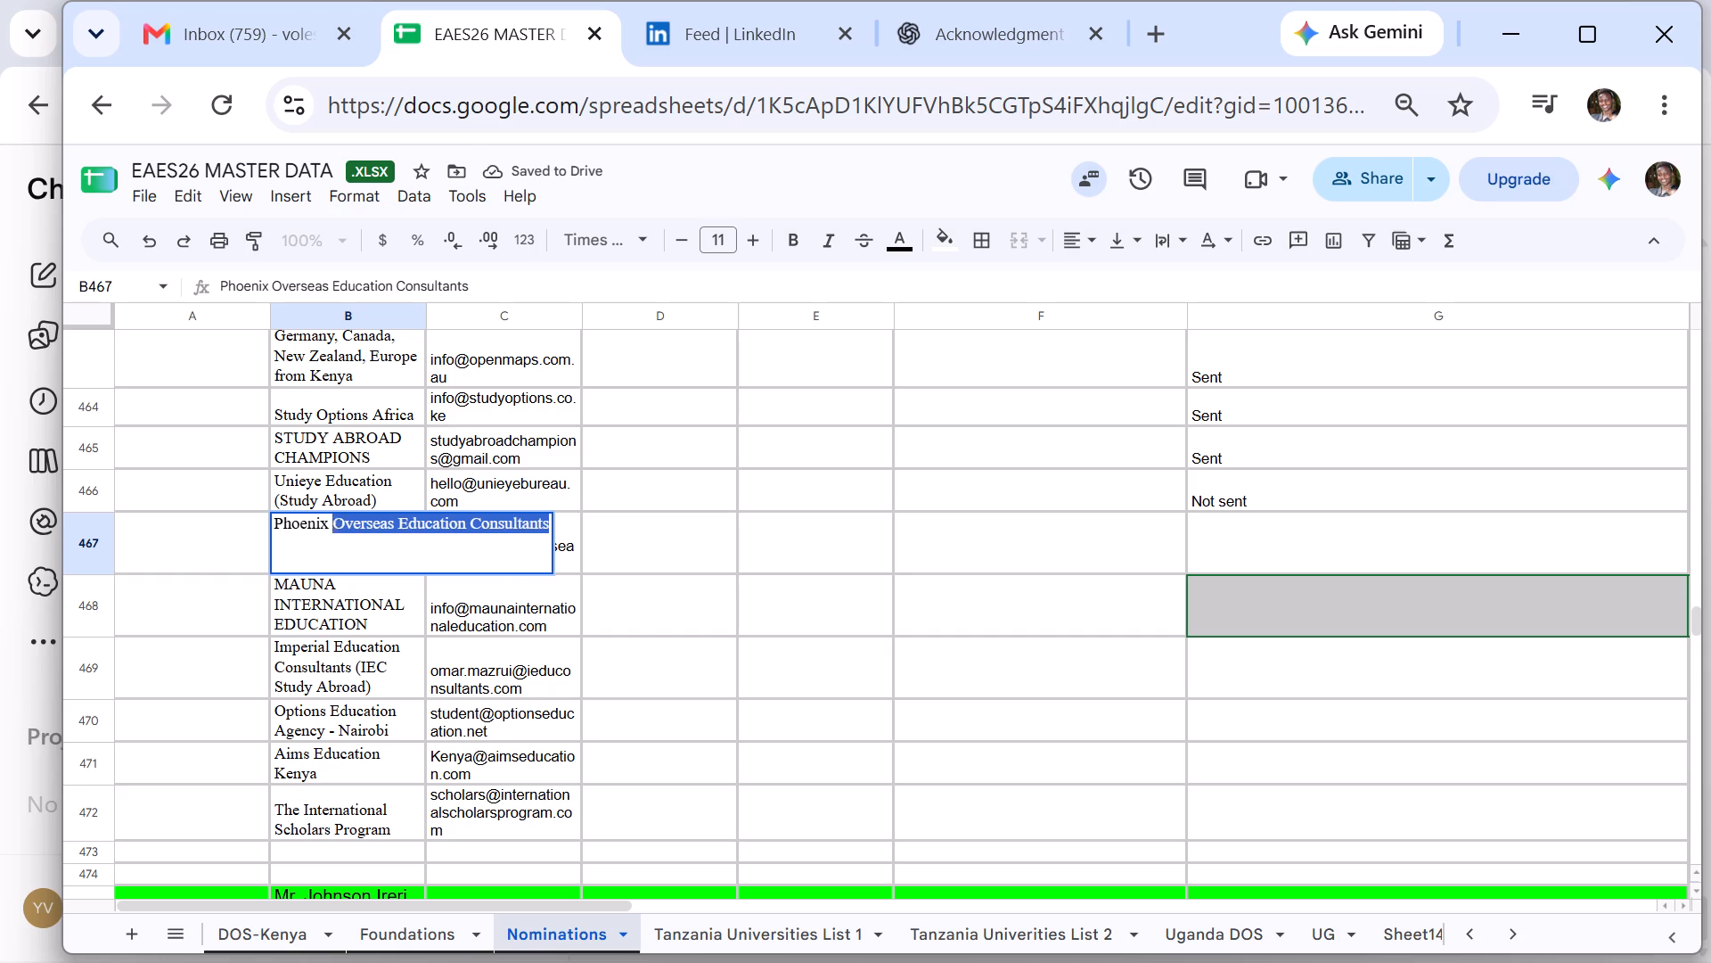
left_click_drag(336, 521, 272, 523)
key("ctrl+c")
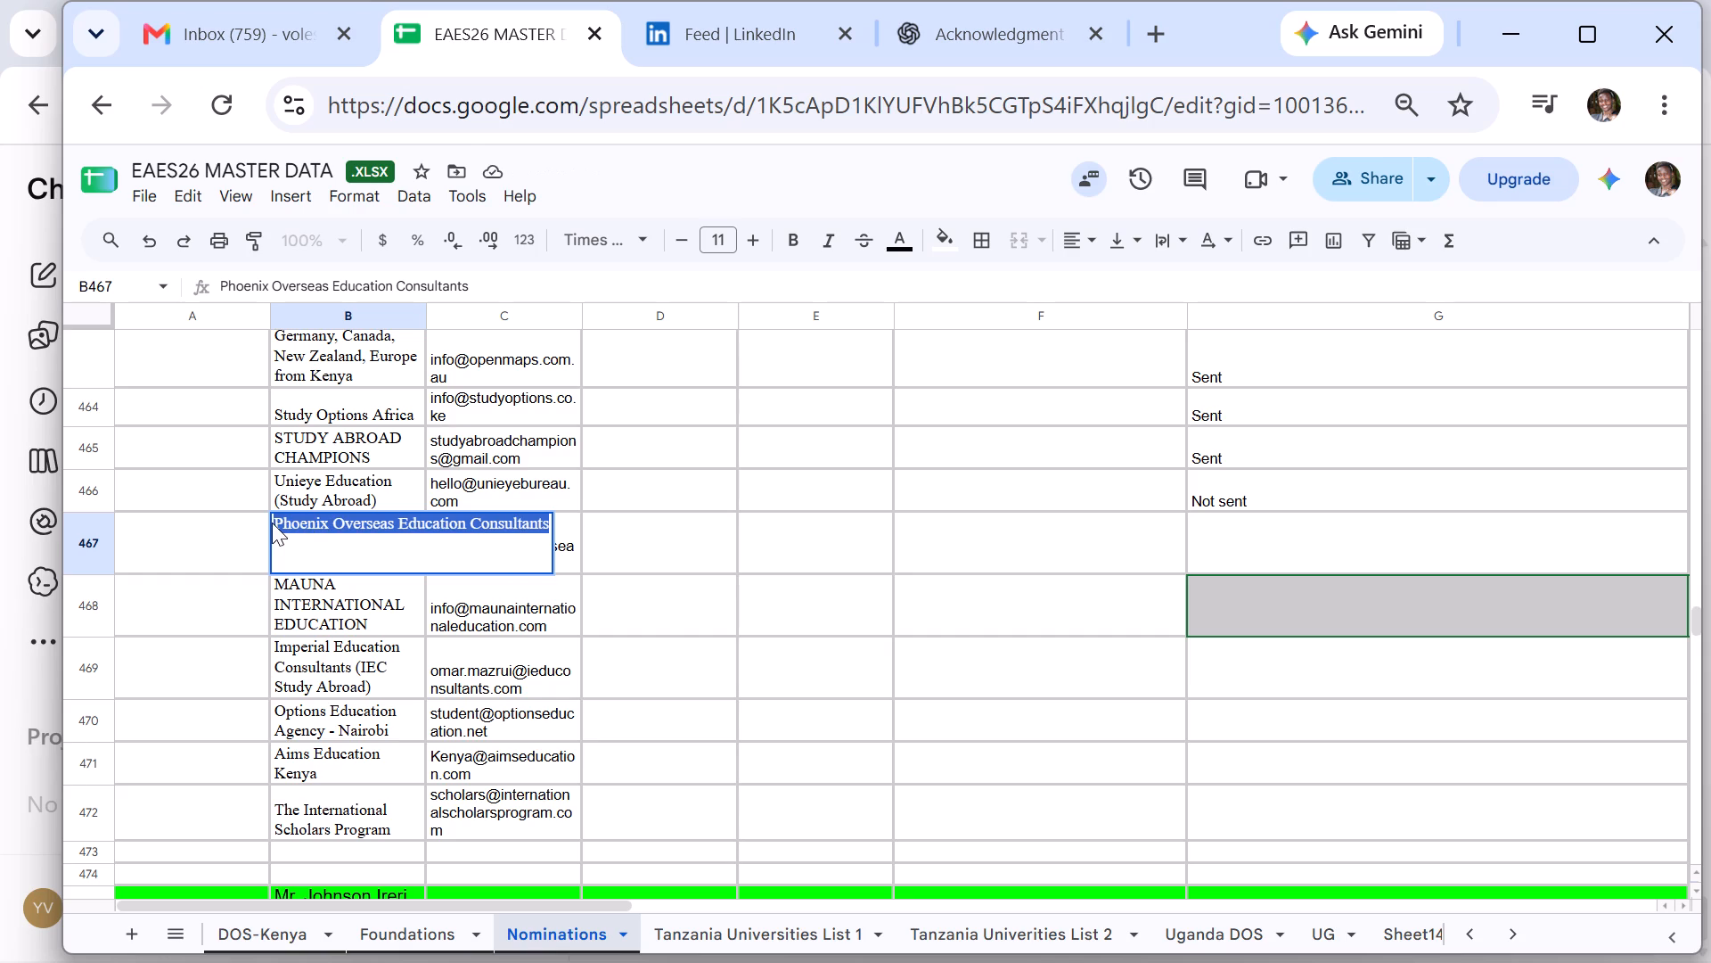
left_click(272, 523)
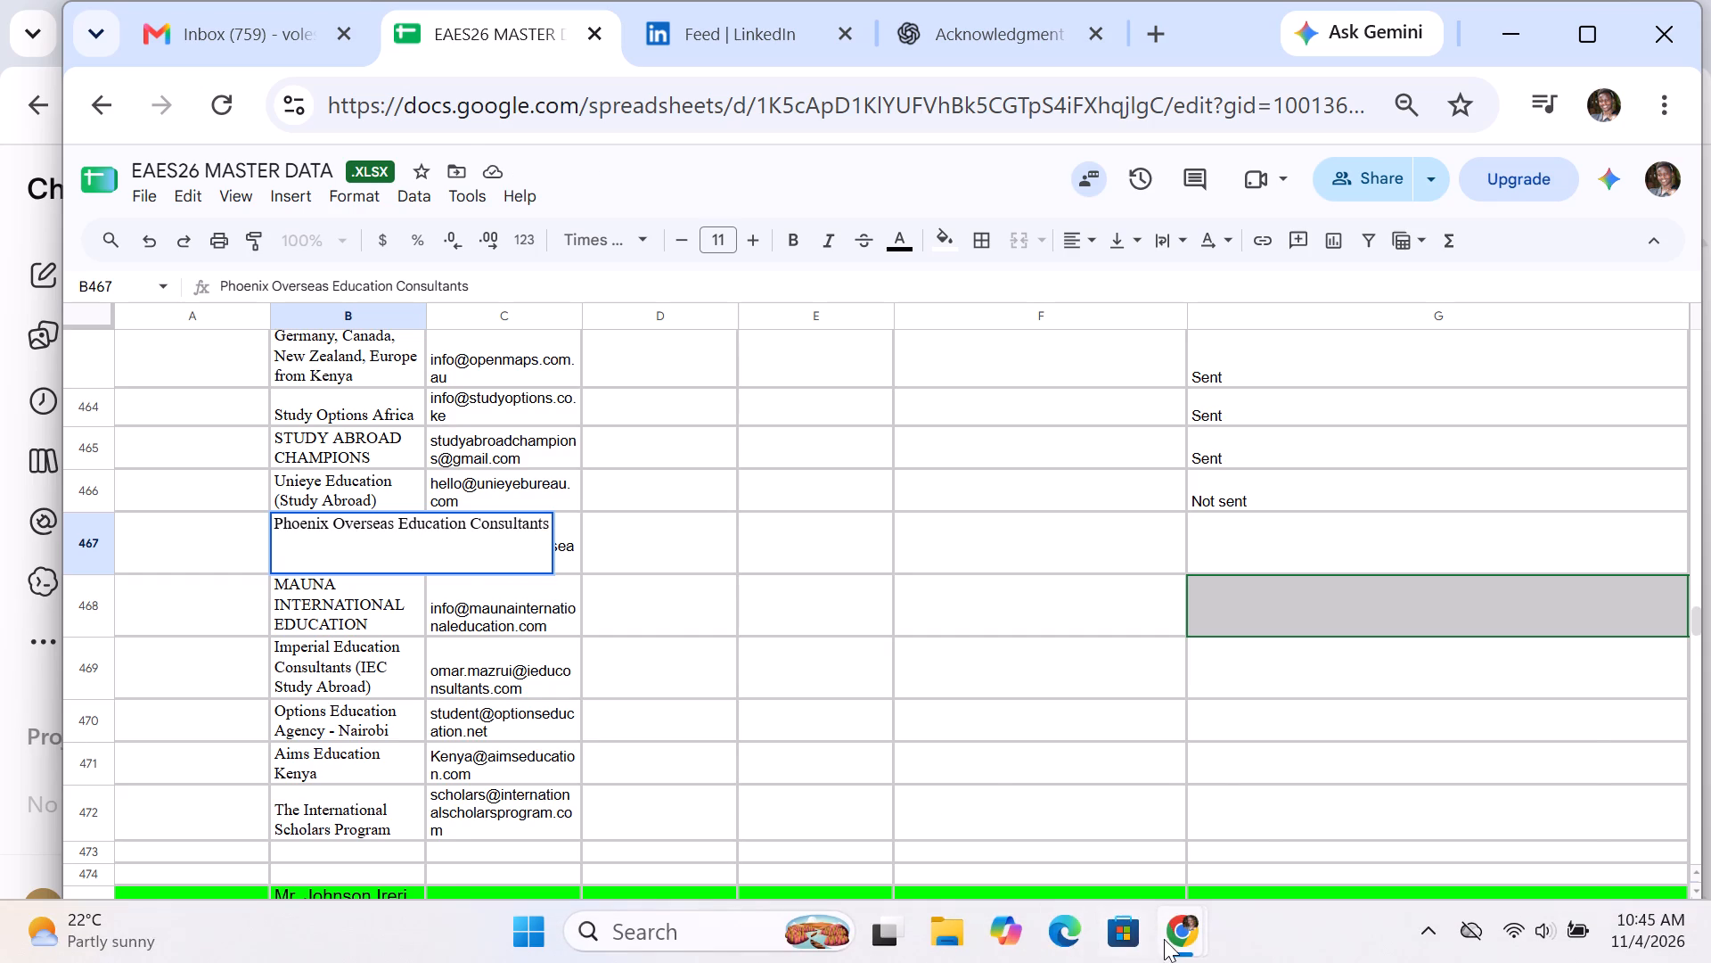